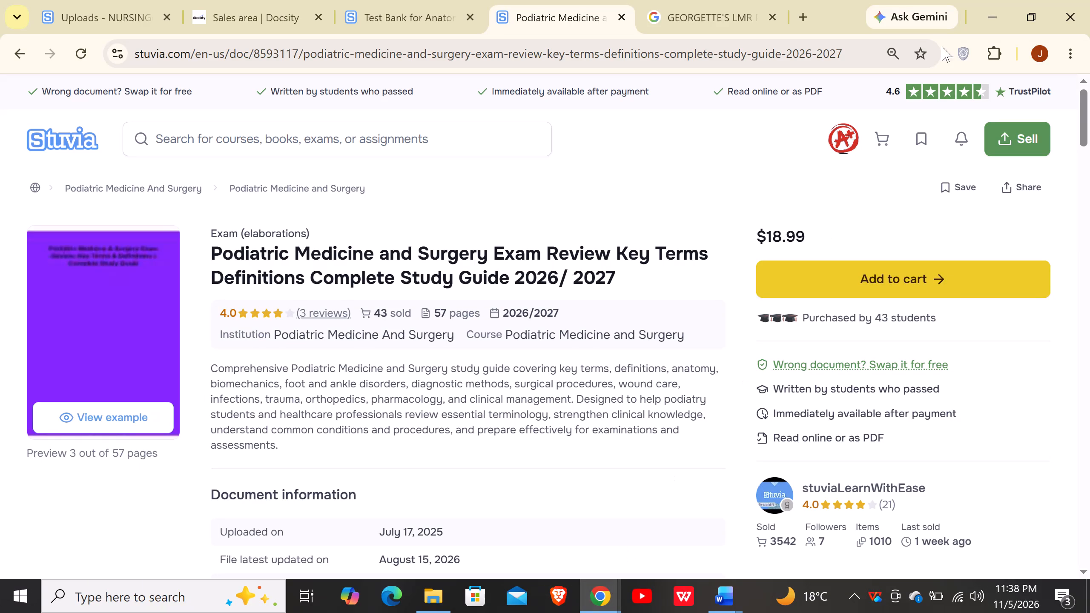
Open YouTube in a new tab and play the video NEW KENYA,BONGO,AFROBEATS SONGS MIX 2026.
left_click(802, 7)
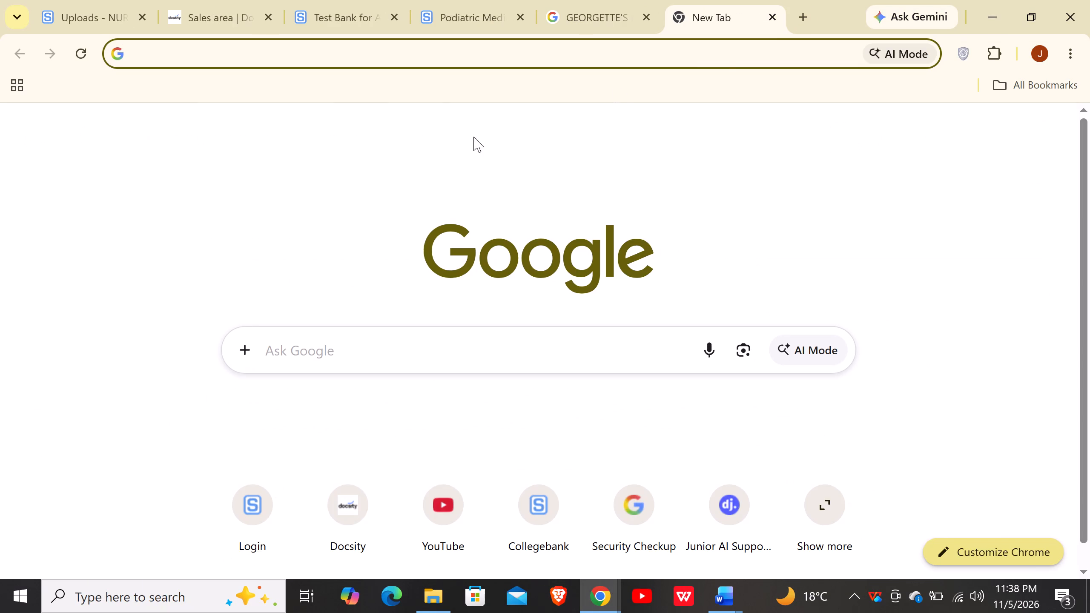
left_click(430, 519)
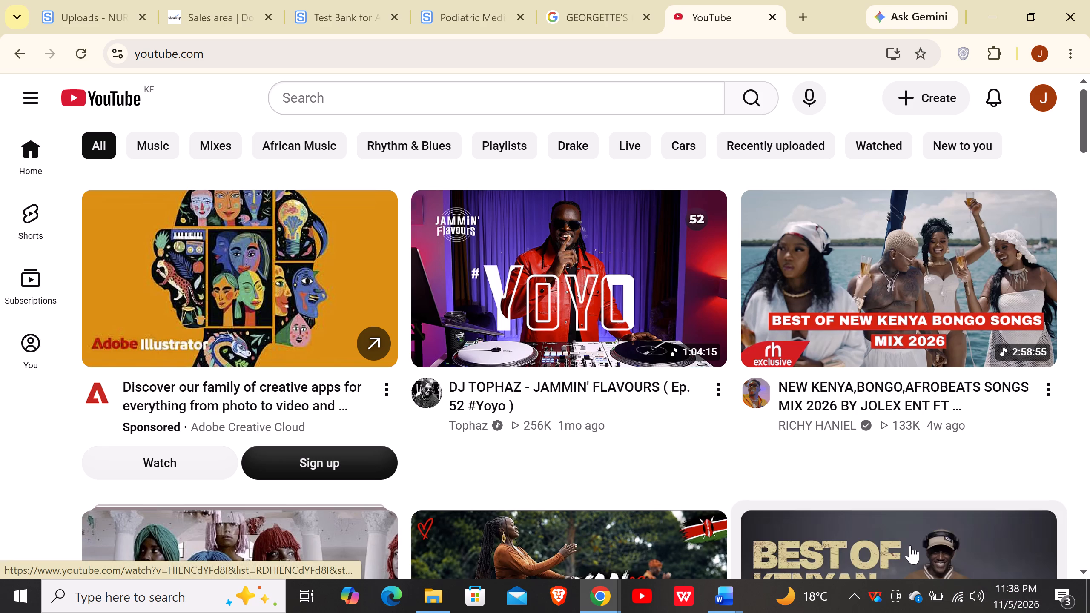
left_click(829, 309)
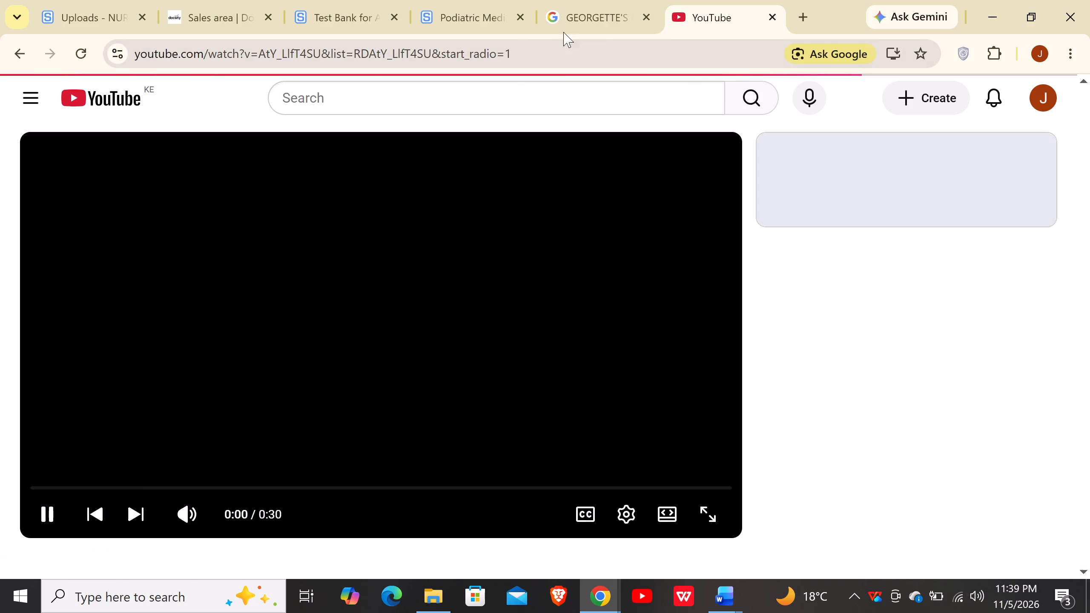
Copy the full title of the Podiatric Medicine and Surgery Exam Review document from its Stuvia page.
left_click(608, 11)
left_click(459, 15)
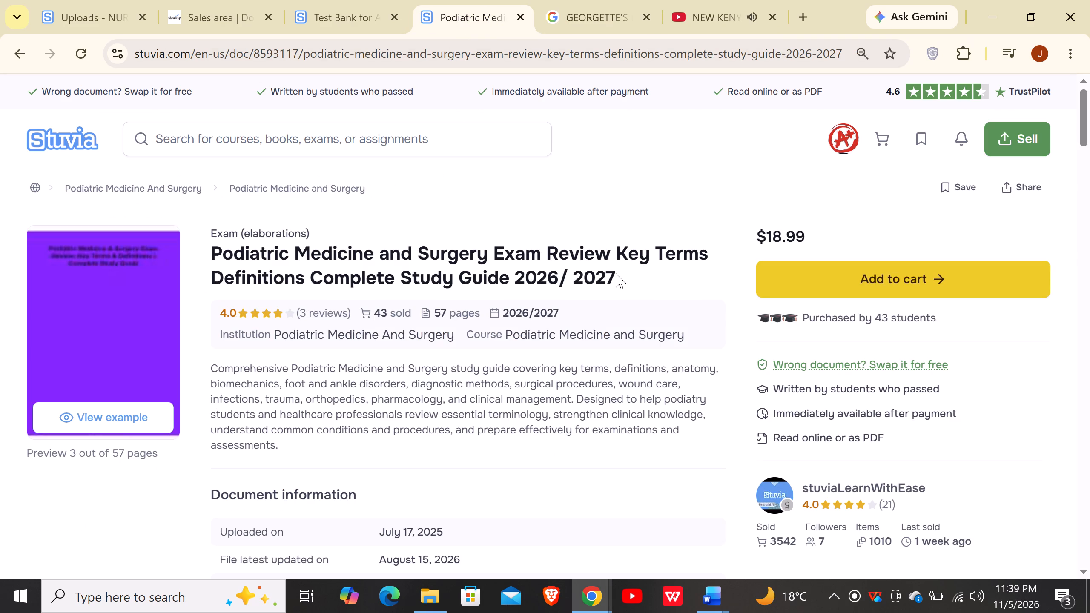
left_click_drag(613, 273, 465, 258)
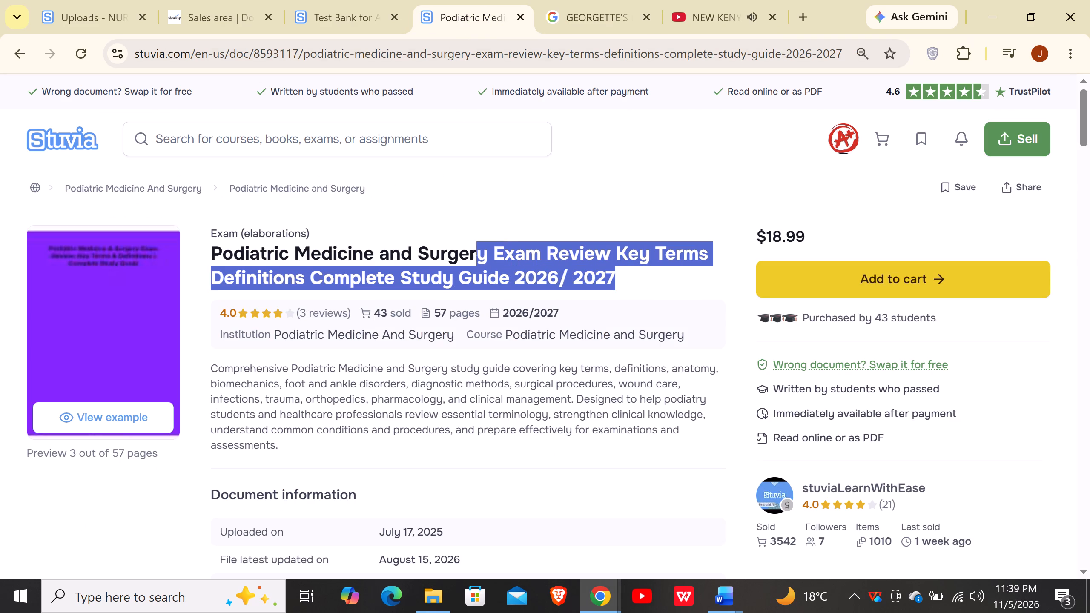
left_click_drag(465, 258, 210, 264)
right_click(227, 261)
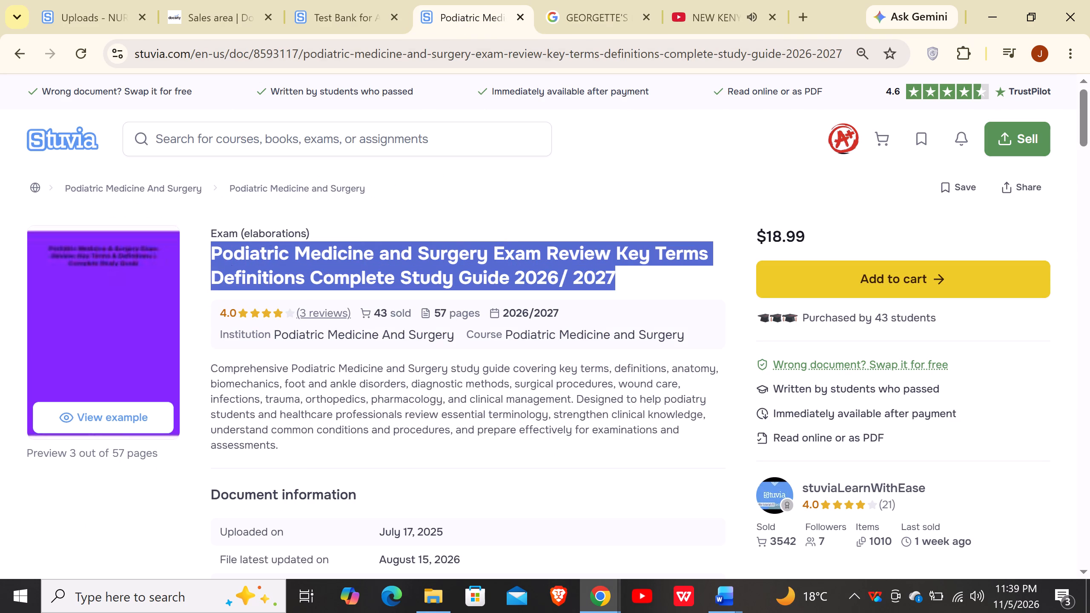
left_click(288, 281)
Skip the advert playing before the YouTube music mix.
left_click(620, 20)
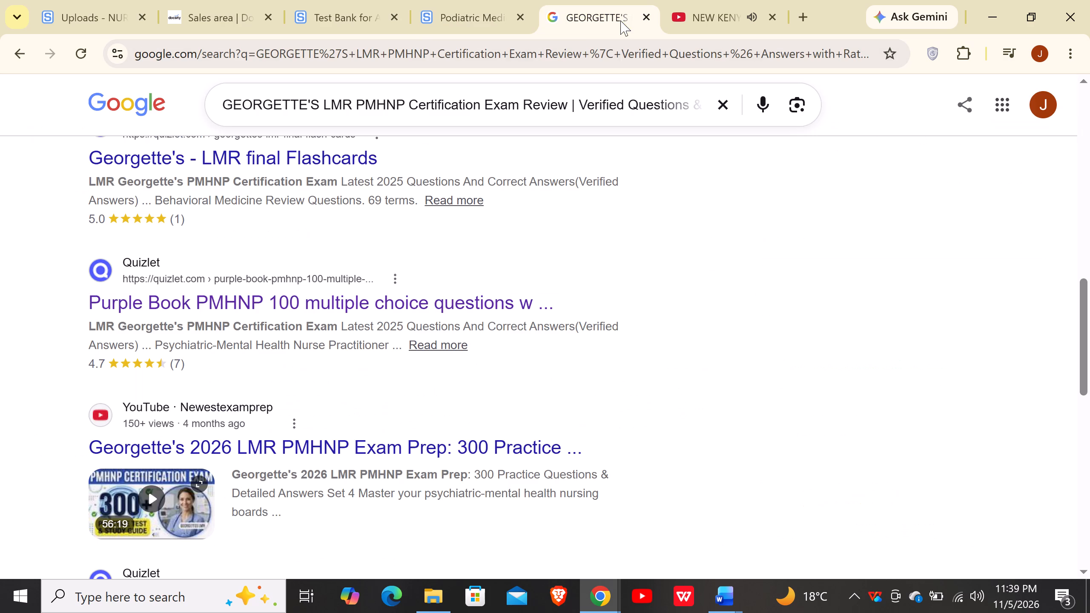
left_click(692, 17)
left_click(673, 463)
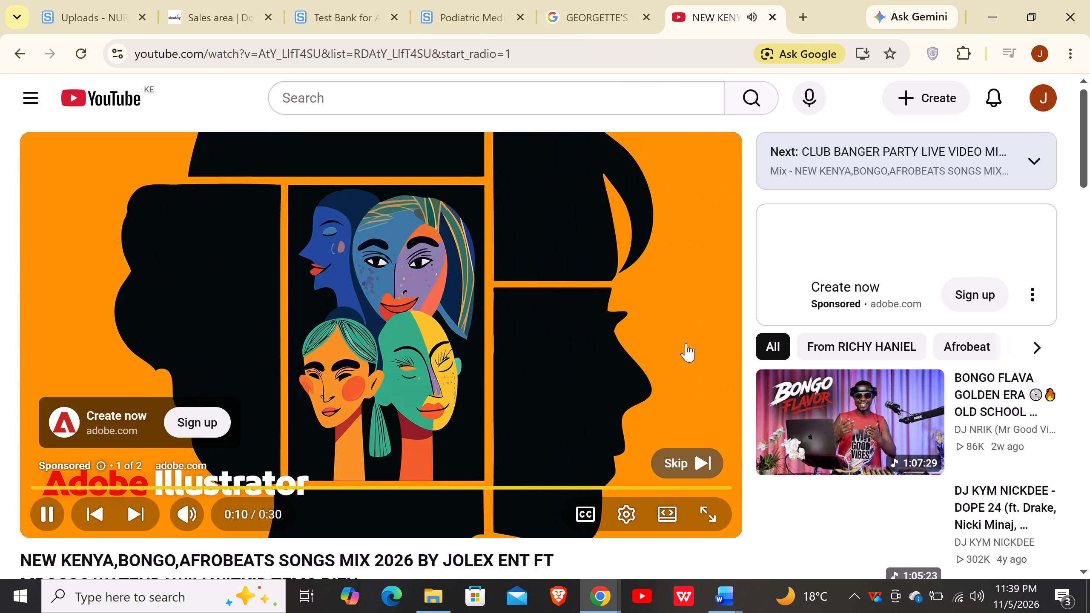
Replace the old Google query with the copied podiatric title, keeping the word quizlet at the end, and run the search.
left_click(617, 18)
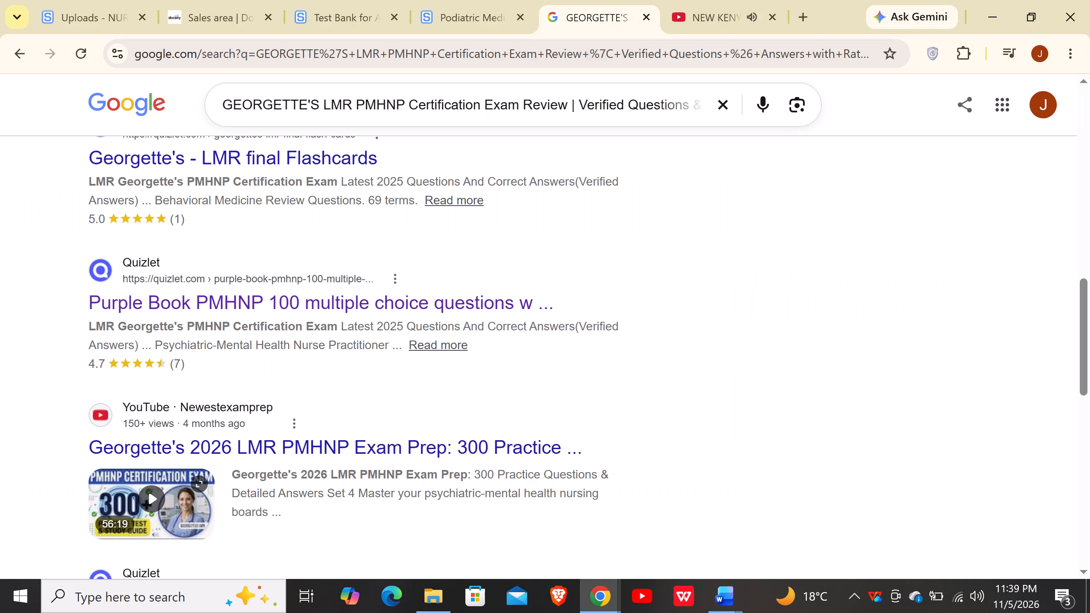
left_click_drag(227, 101, 237, 102)
left_click_drag(237, 102, 1047, 219)
key("BackSpace")
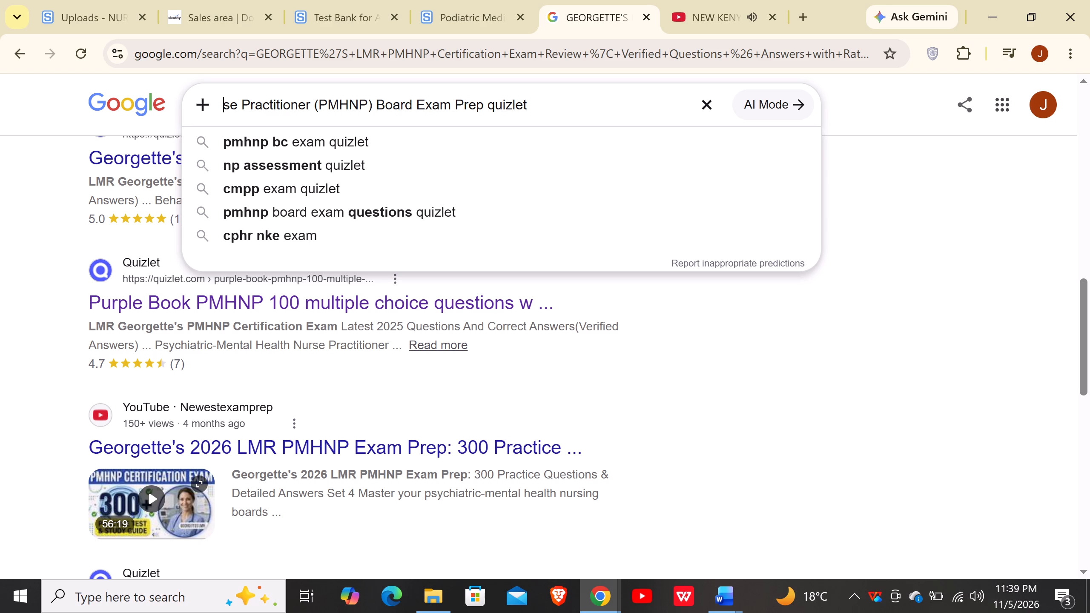
left_click_drag(487, 103, 227, 103)
key("BackSpace")
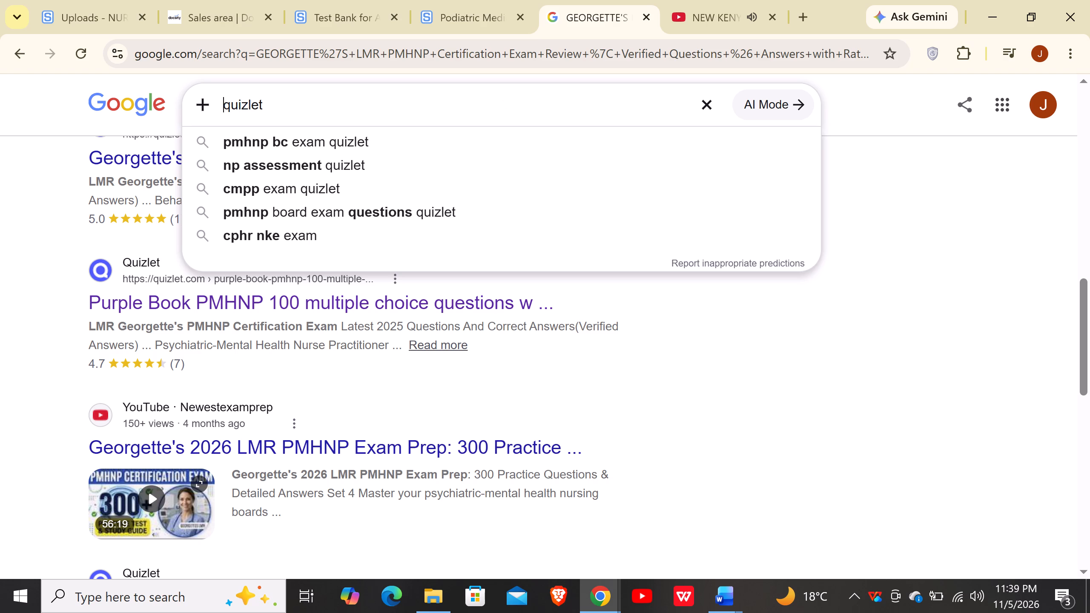
key("ctrl+v")
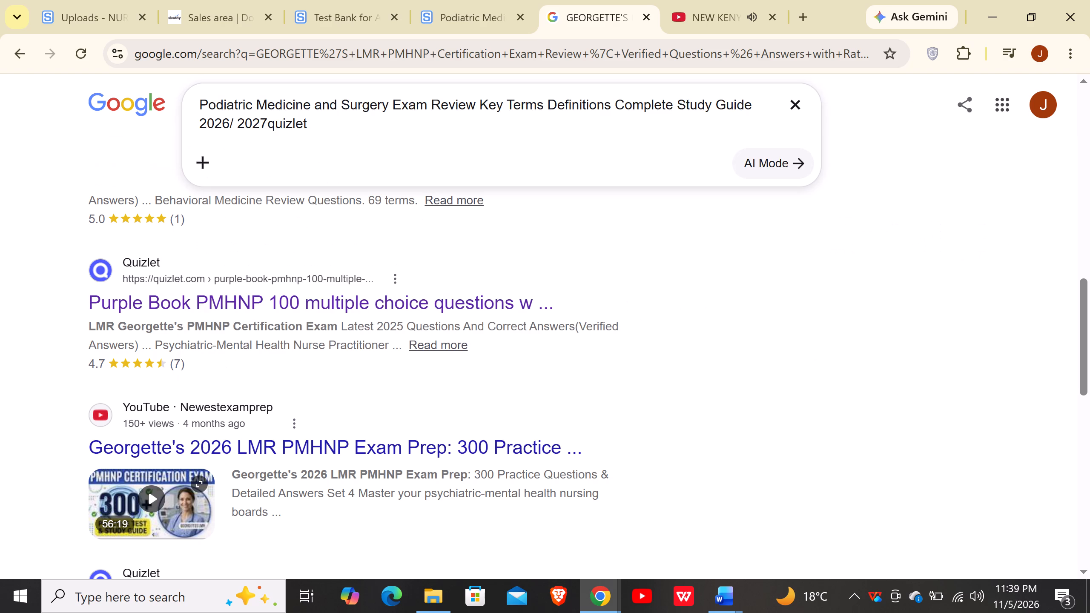
key("Return")
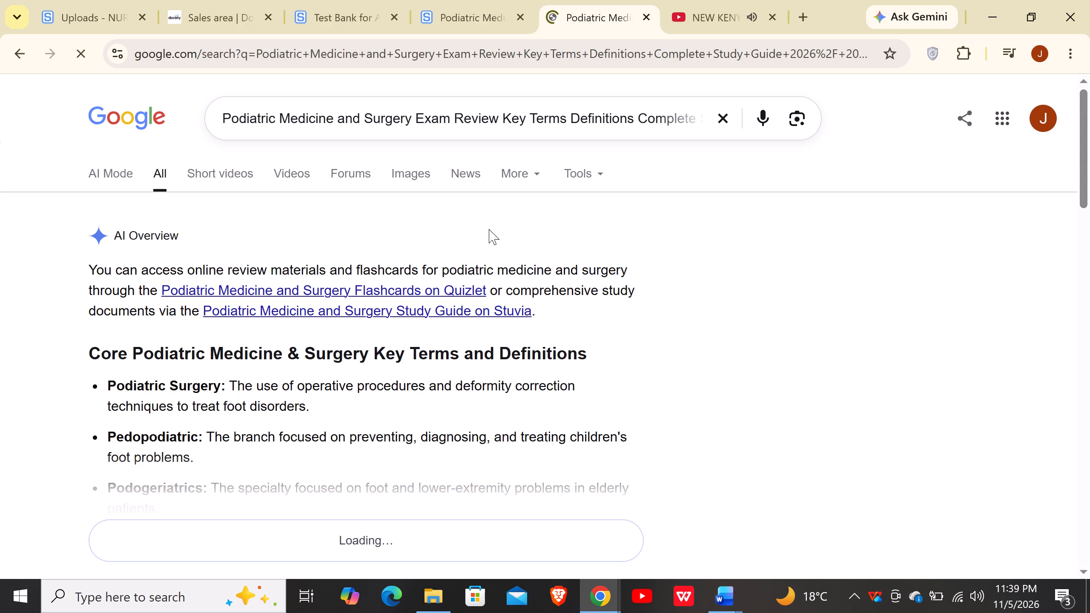
Open the Quizlet result "Podiatric Medicine and Surgery - Part II National Board" in a new tab.
scroll(542, 246, "down", 5)
scroll(542, 242, "up", 1)
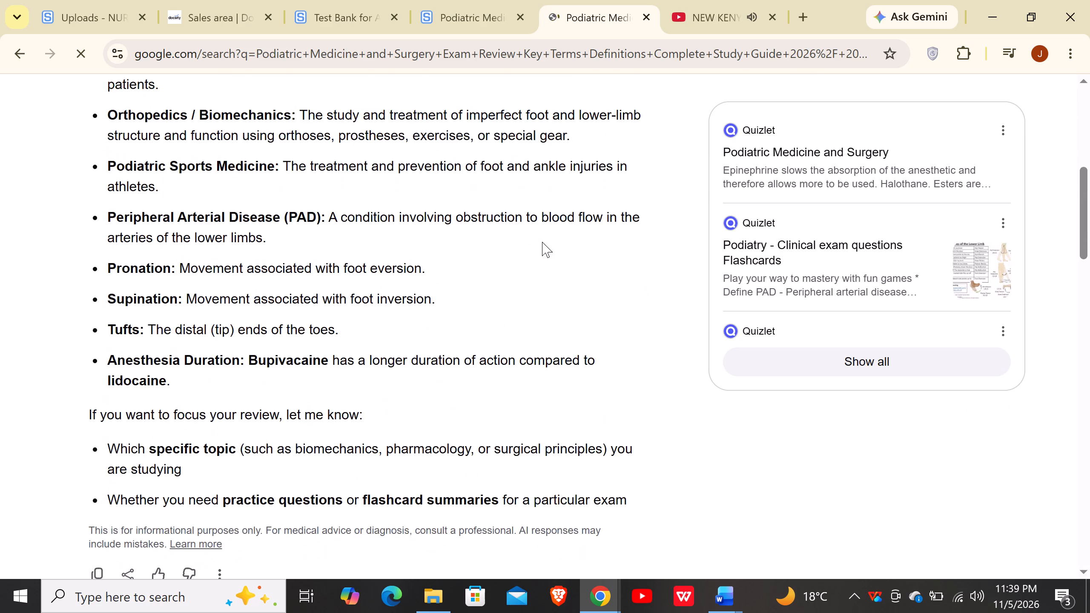
scroll(542, 242, "up", 3)
scroll(511, 260, "up", 3)
scroll(511, 260, "down", 4)
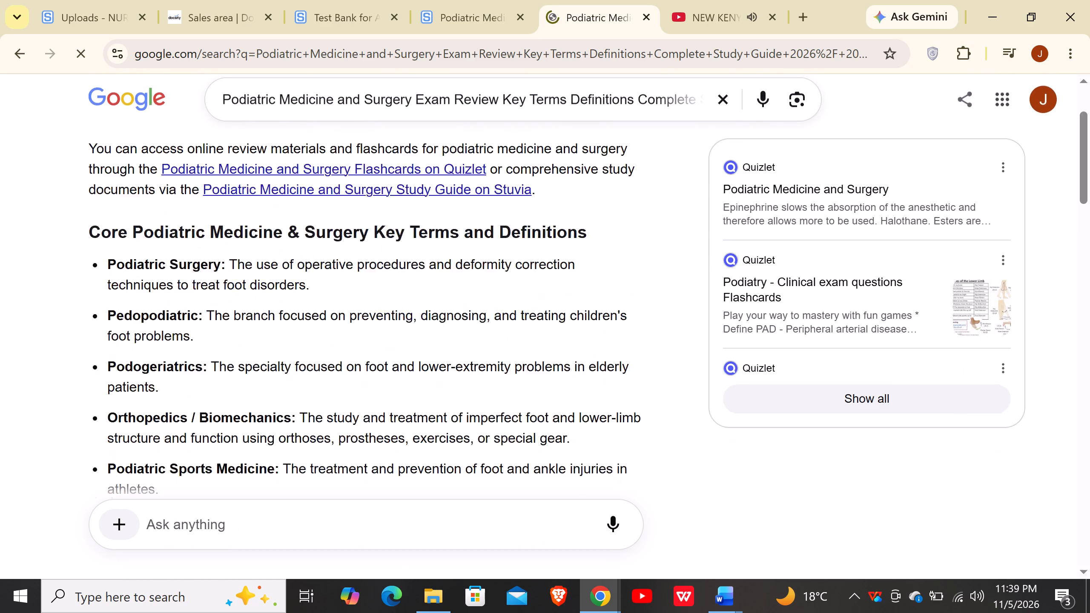
scroll(511, 260, "down", 10)
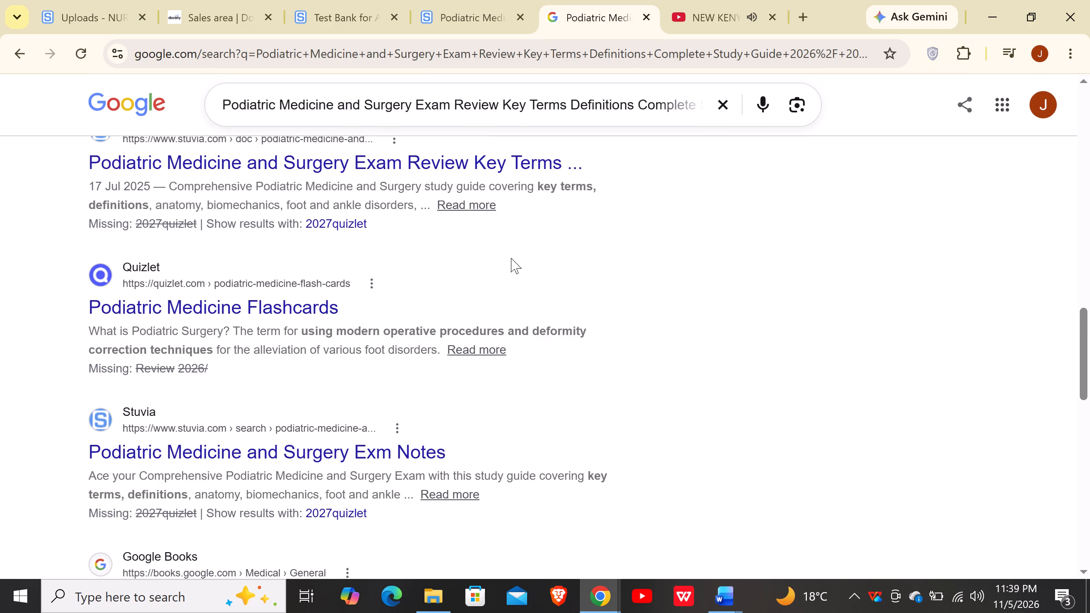
scroll(511, 258, "up", 2)
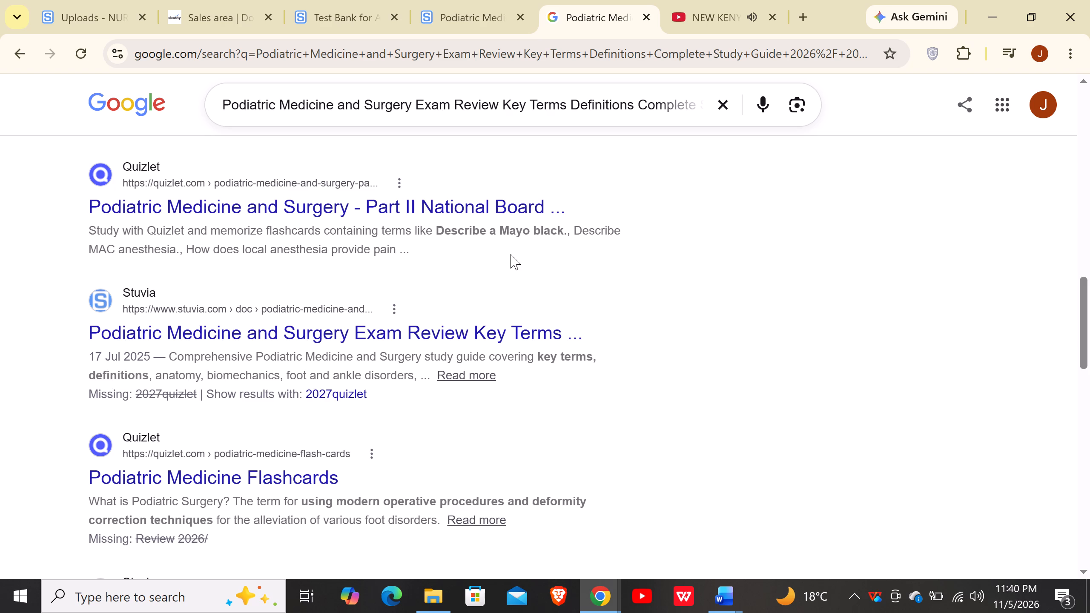
left_click(422, 208, "ctrl")
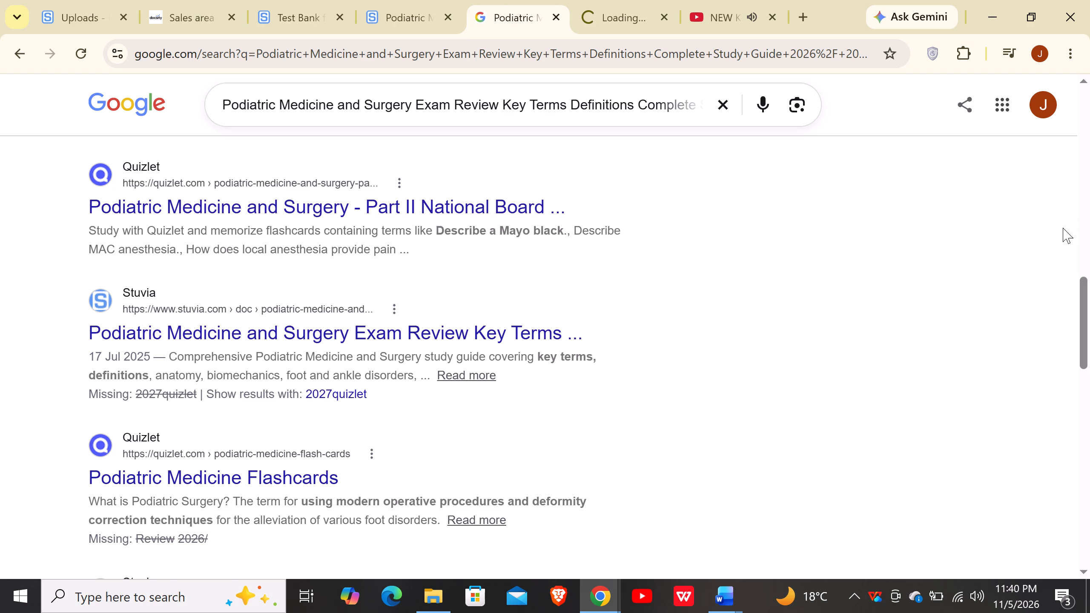
Open the Quizlet results Podiatric Medicine Flashcards, SLS FINAL (Podiatric Medicine) Flashcards and Podiatry - Clinical exam questions Flashcards in separate new tabs.
left_click_drag(1084, 309, 1089, 332, "ctrl")
left_click(231, 342, "ctrl")
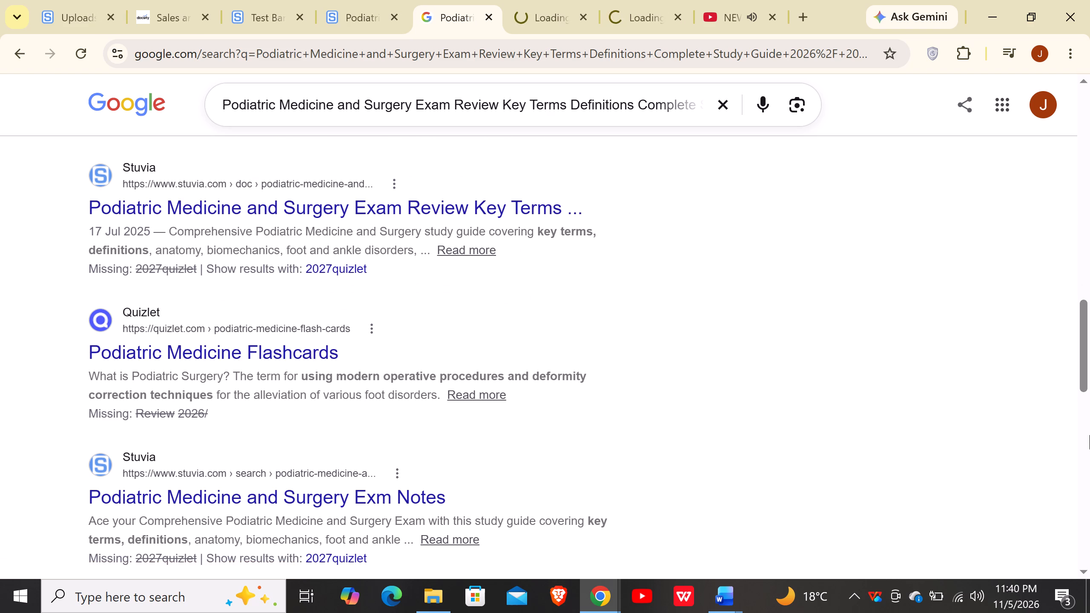
left_click_drag(1086, 372, 1086, 392, "ctrl")
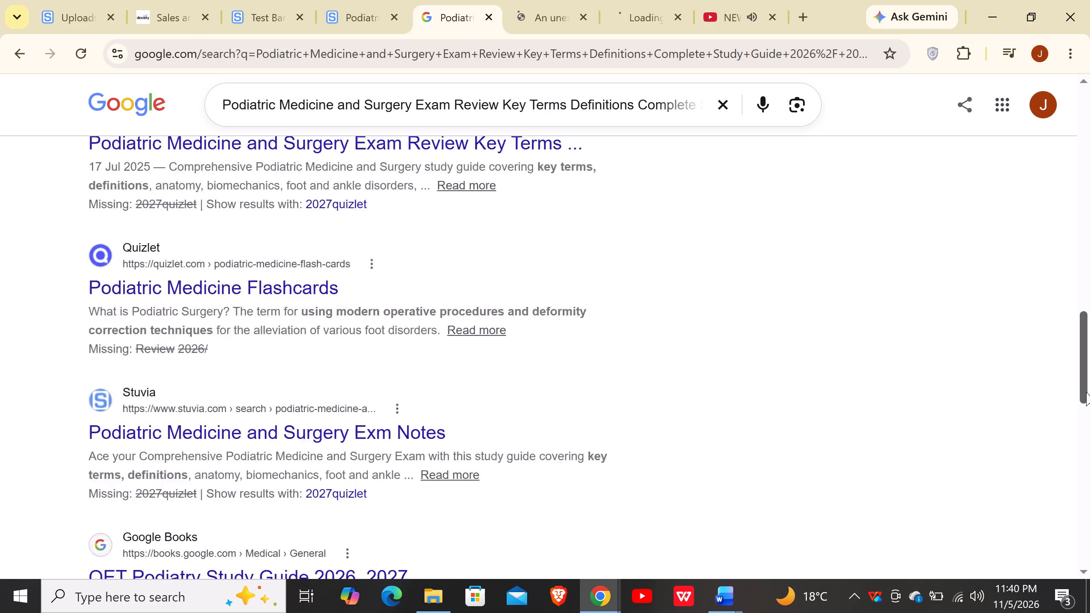
left_click_drag(1086, 392, 1082, 446, "ctrl")
left_click(233, 370, "ctrl")
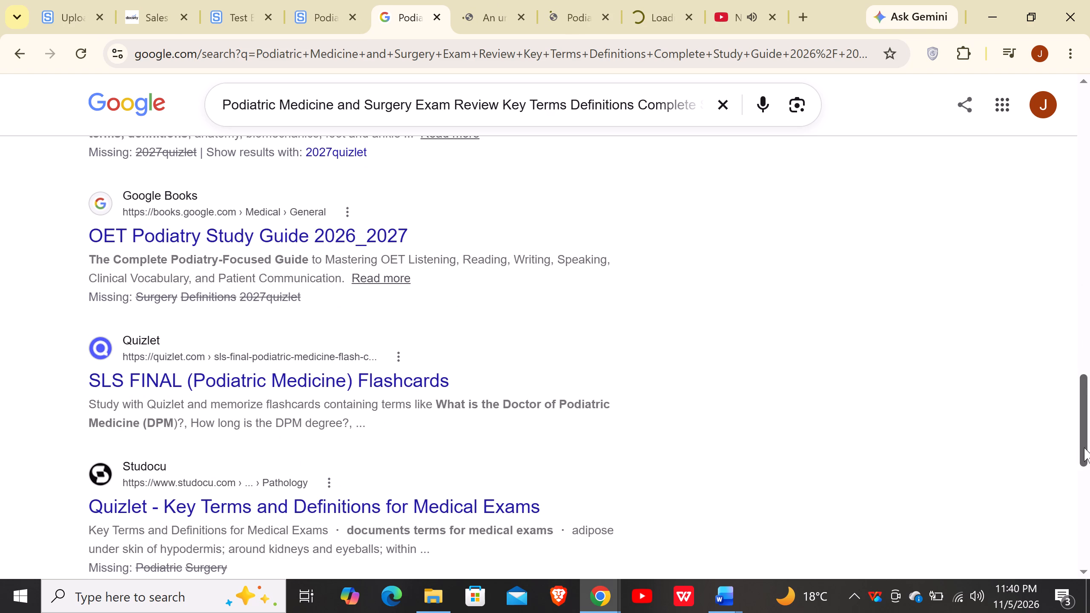
left_click_drag(1084, 447, 1084, 494, "ctrl")
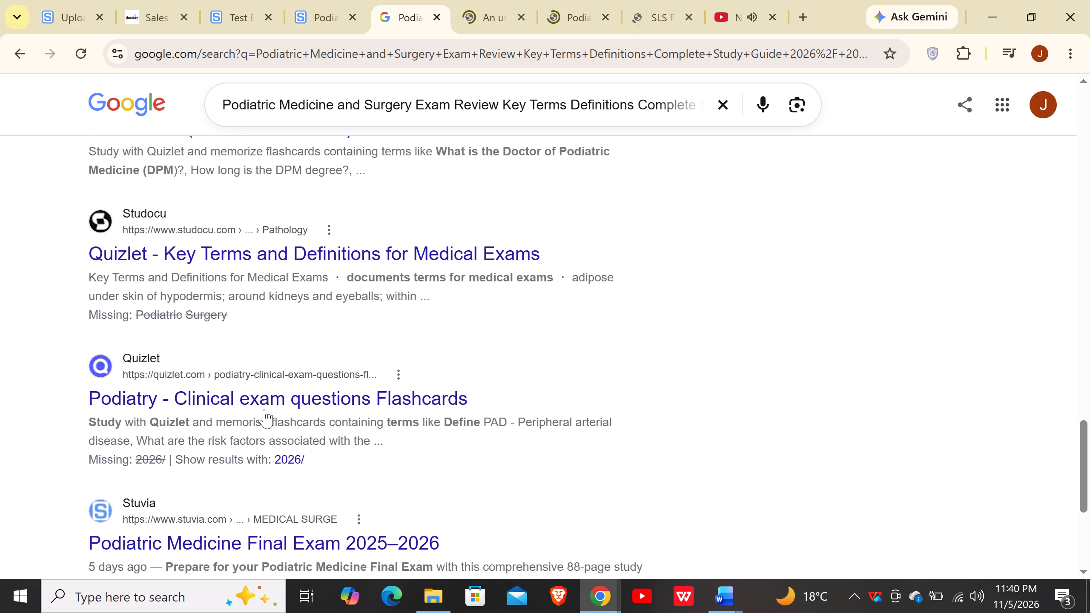
left_click(268, 401, "ctrl")
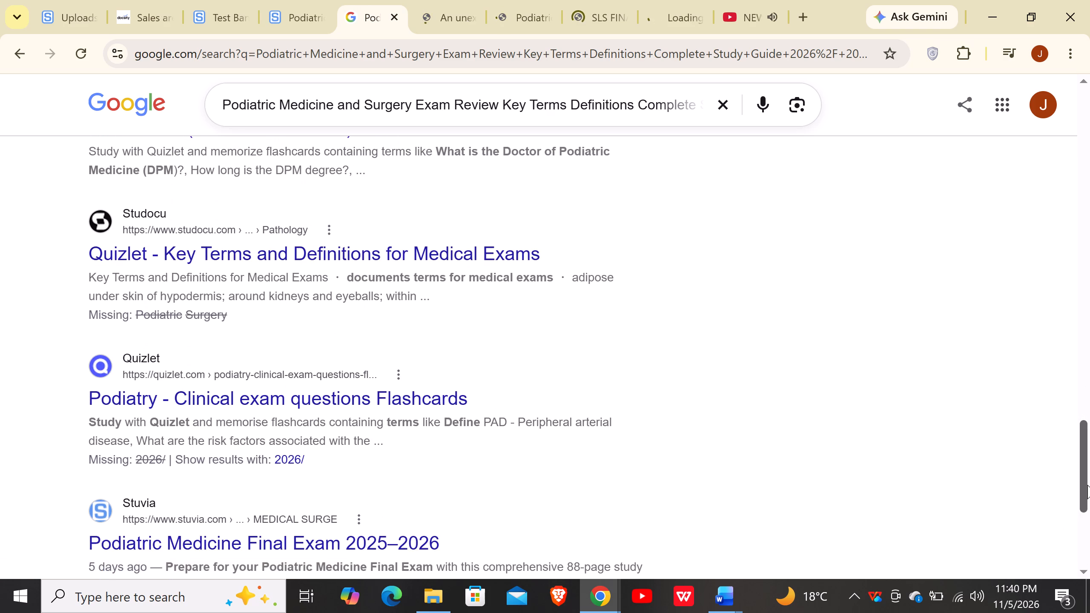
Go to page 2 of the Google search results.
left_click_drag(1087, 483, 1089, 278, "ctrl")
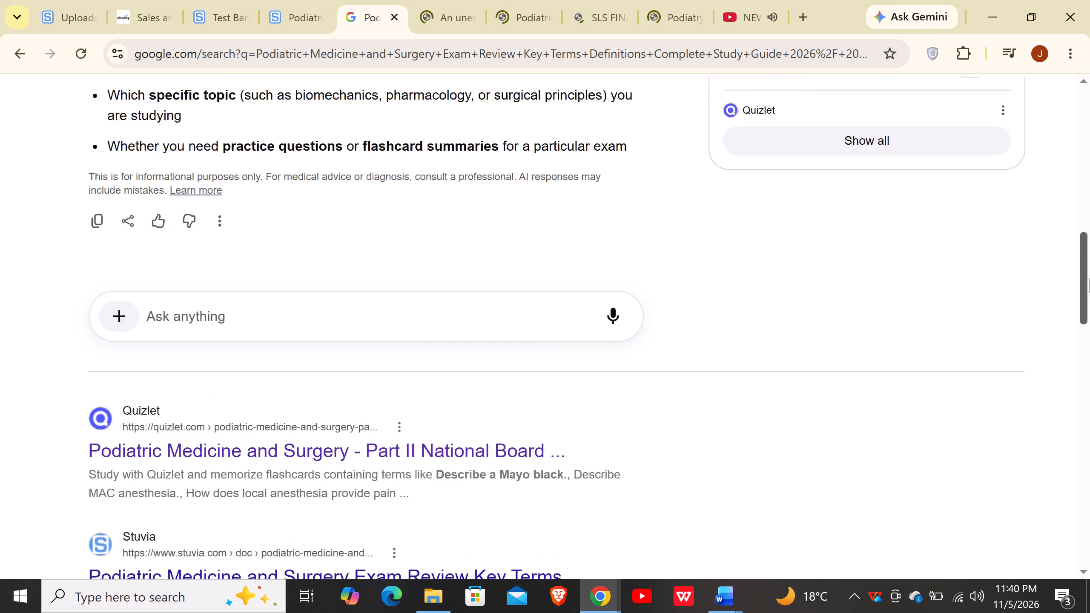
left_click_drag(1089, 278, 1077, 582, "ctrl")
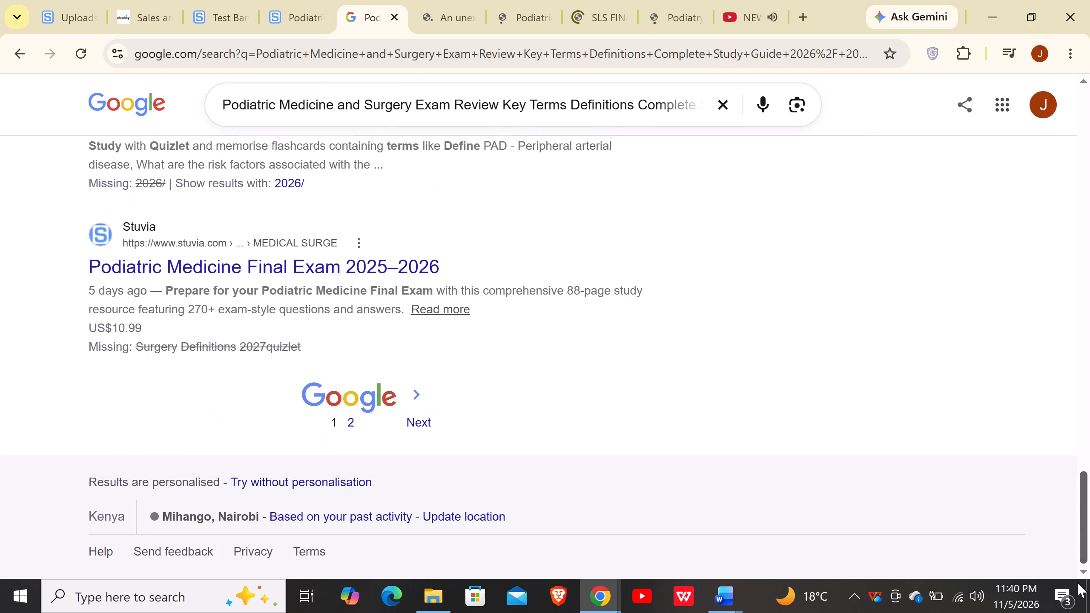
left_click_drag(1077, 582, 1077, 579, "ctrl")
left_click(349, 421)
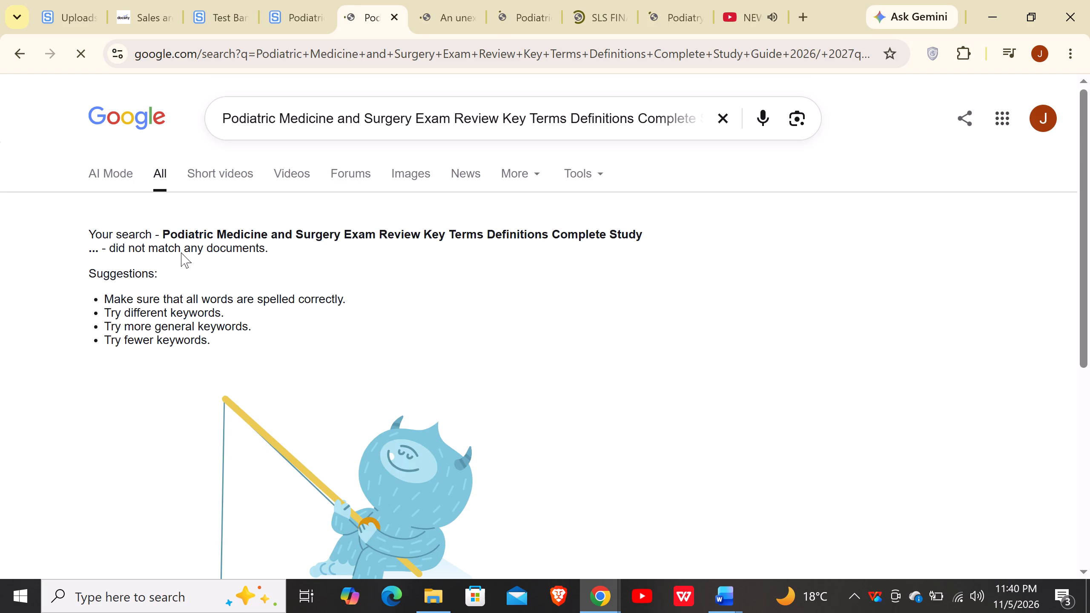
Look through the four opened Quizlet tabs to check which podiatry flashcard sets are available.
left_click(472, 21)
left_click(500, 17)
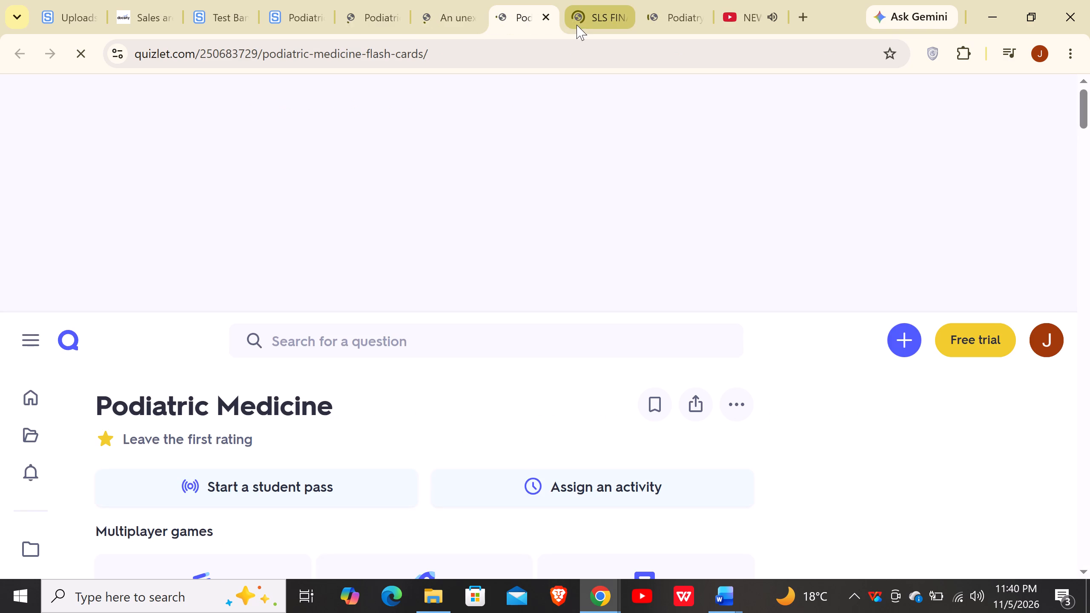
left_click(591, 20)
left_click(670, 14)
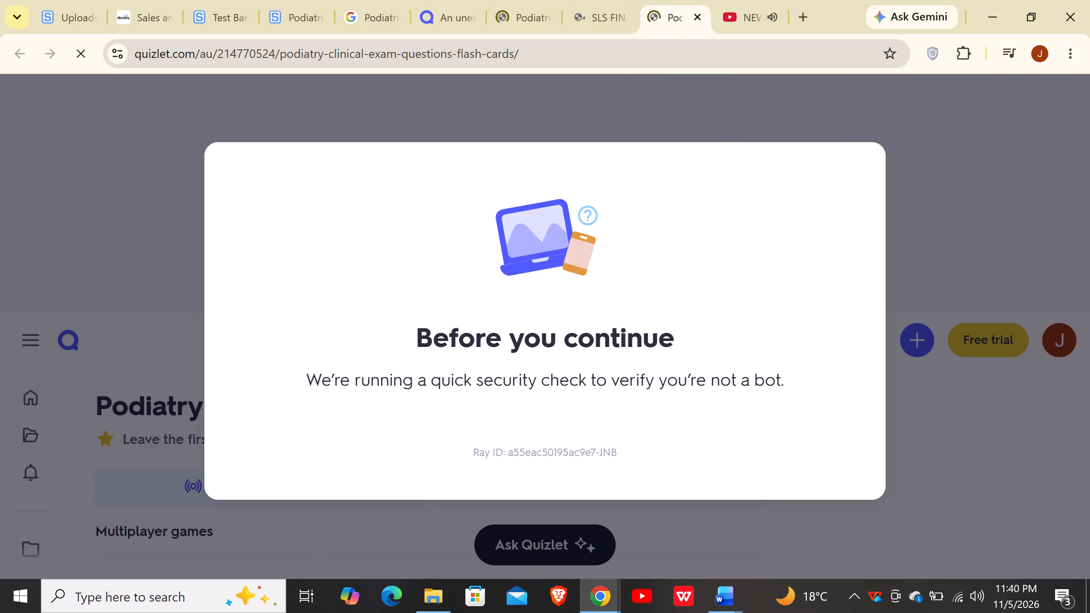
left_click(455, 11)
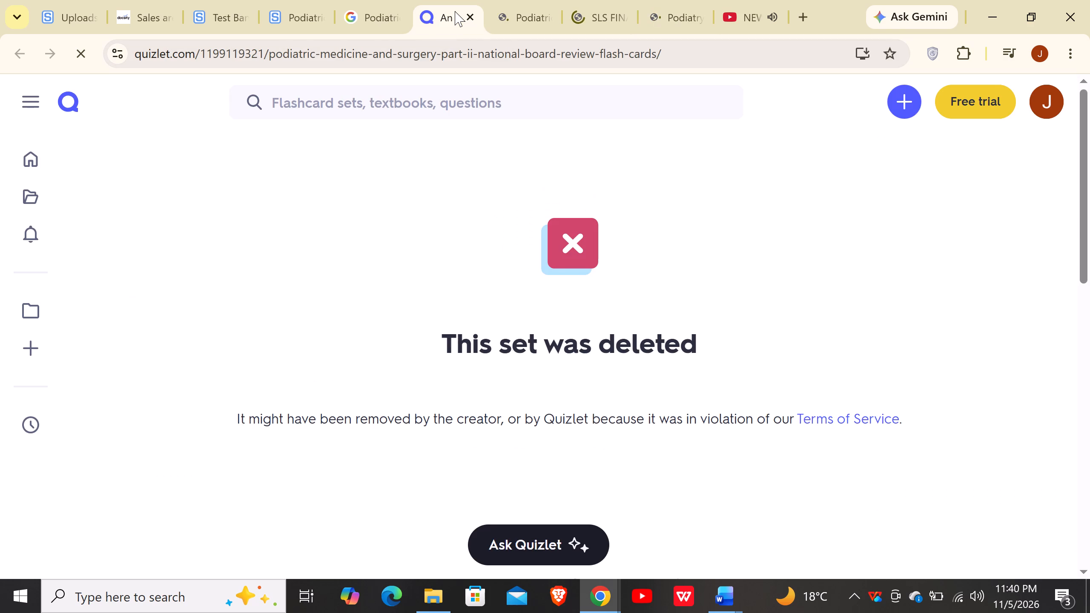
left_click(513, 11)
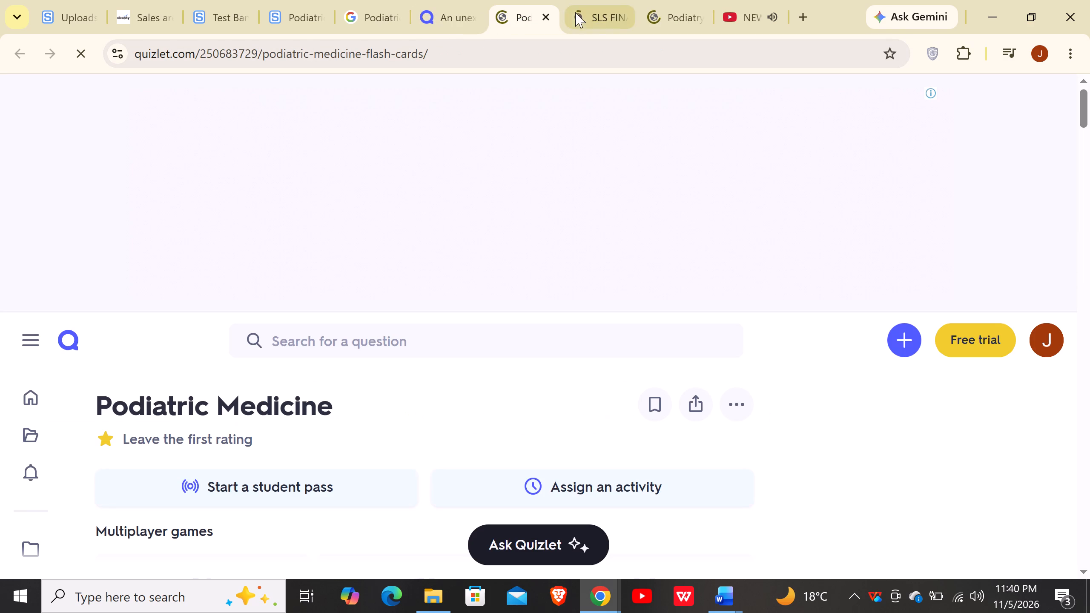
left_click(584, 12)
left_click(667, 14)
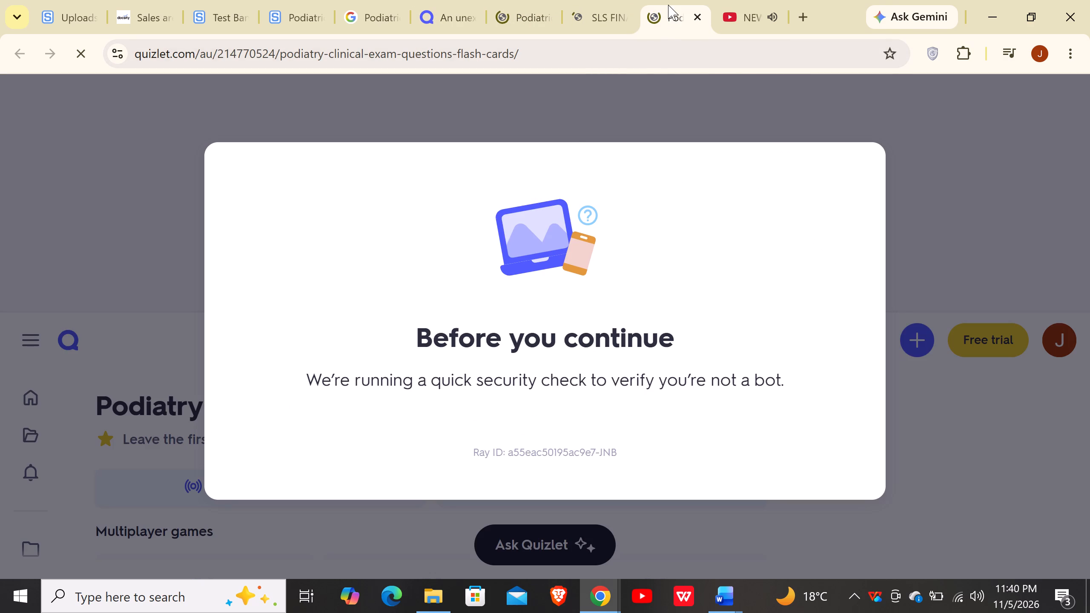
Reload the Podiatry - Clinical exam questions flashcards page.
right_click(668, 5)
left_click(726, 138)
Return to the first page of the Google results for the podiatric title.
left_click(382, 13)
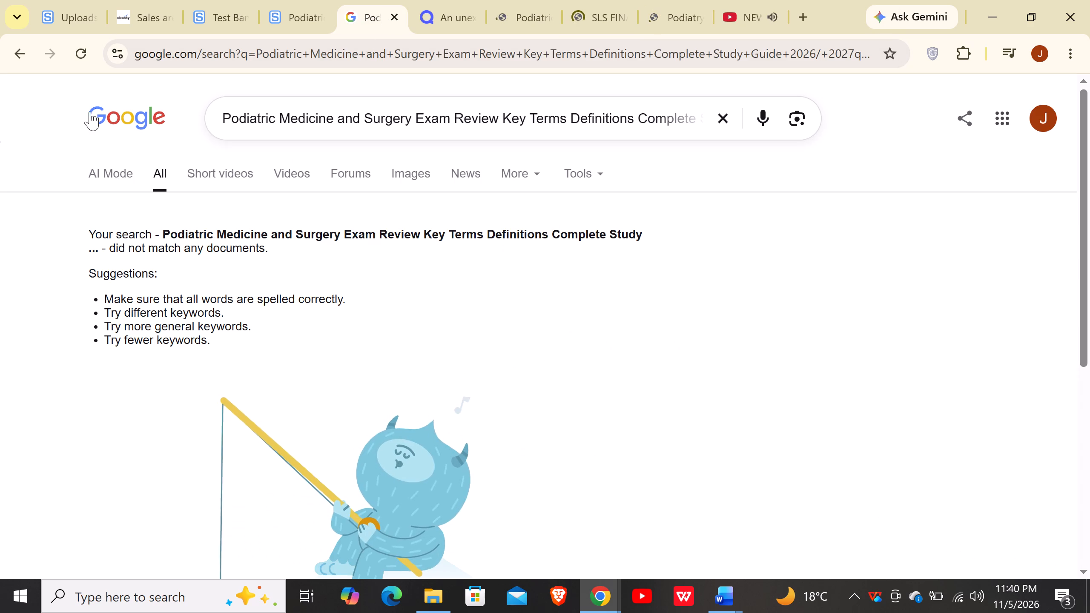
left_click(21, 51)
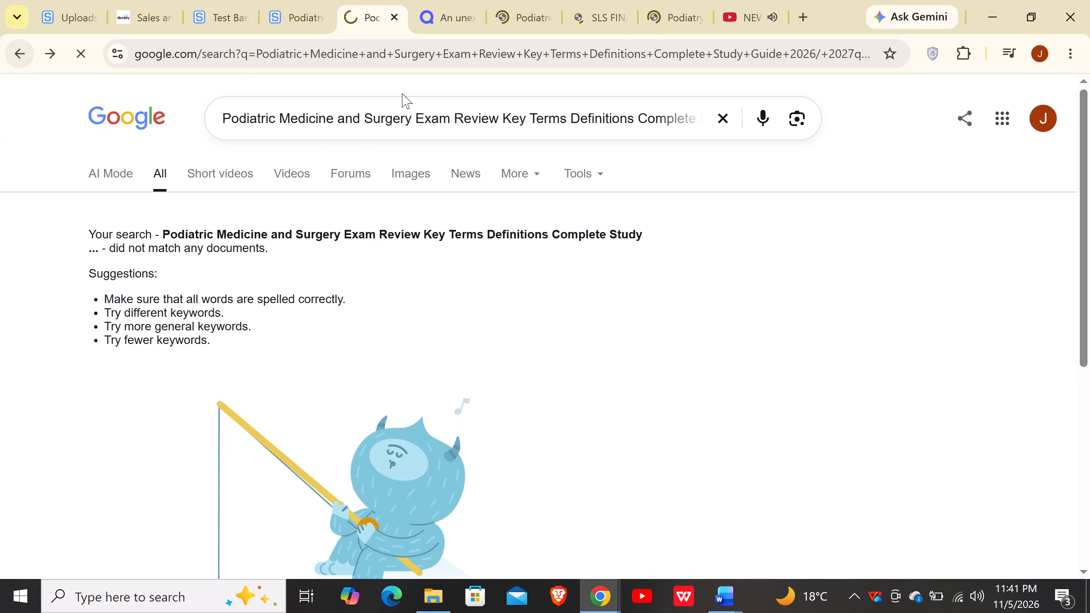
Close the tab holding the deleted Podiatric Medicine and Surgery Part II National Board Review set.
scroll(401, 212, "up", 10)
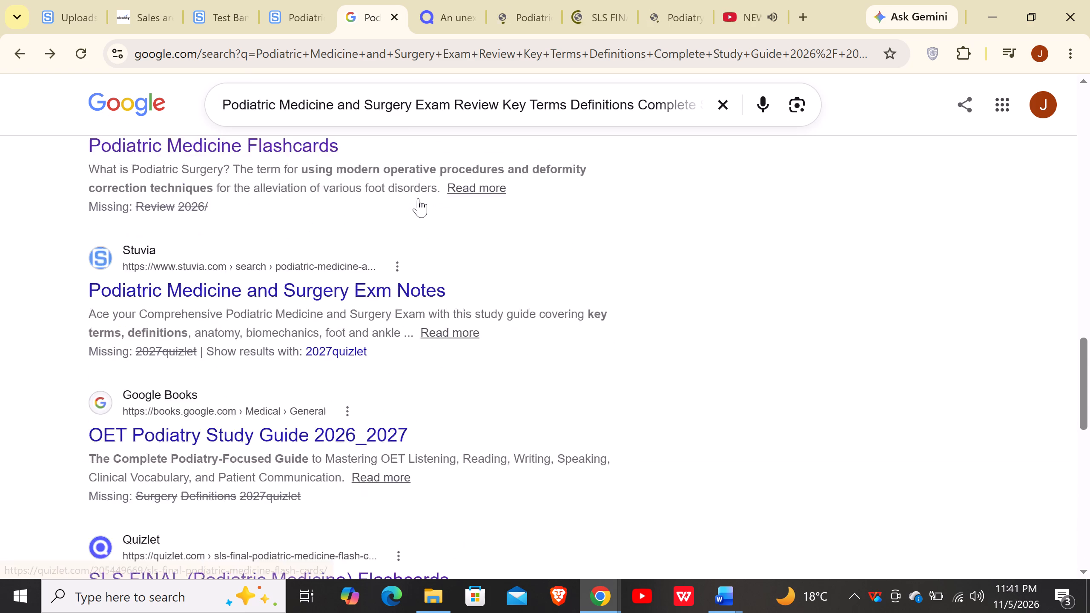
scroll(418, 198, "up", 17)
left_click(463, 14)
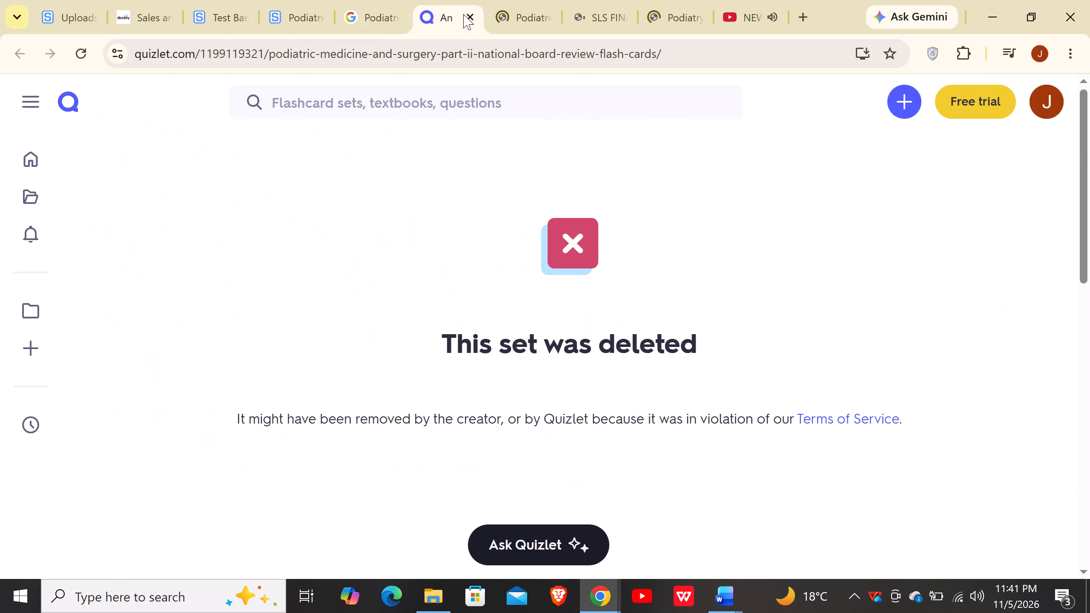
scroll(491, 213, "down", 3)
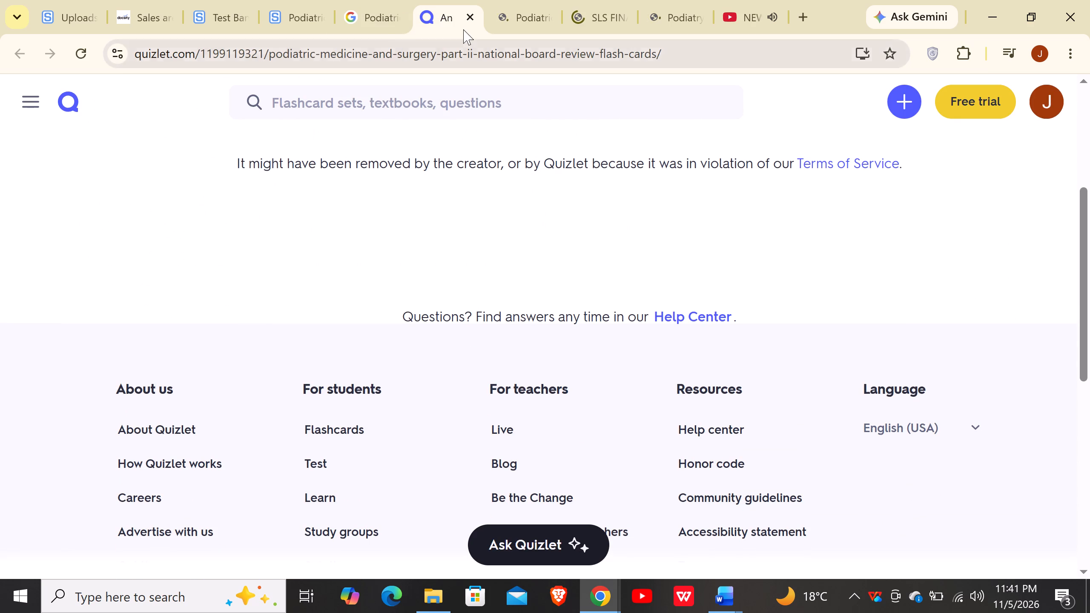
scroll(462, 27, "up", 2)
left_click(473, 20)
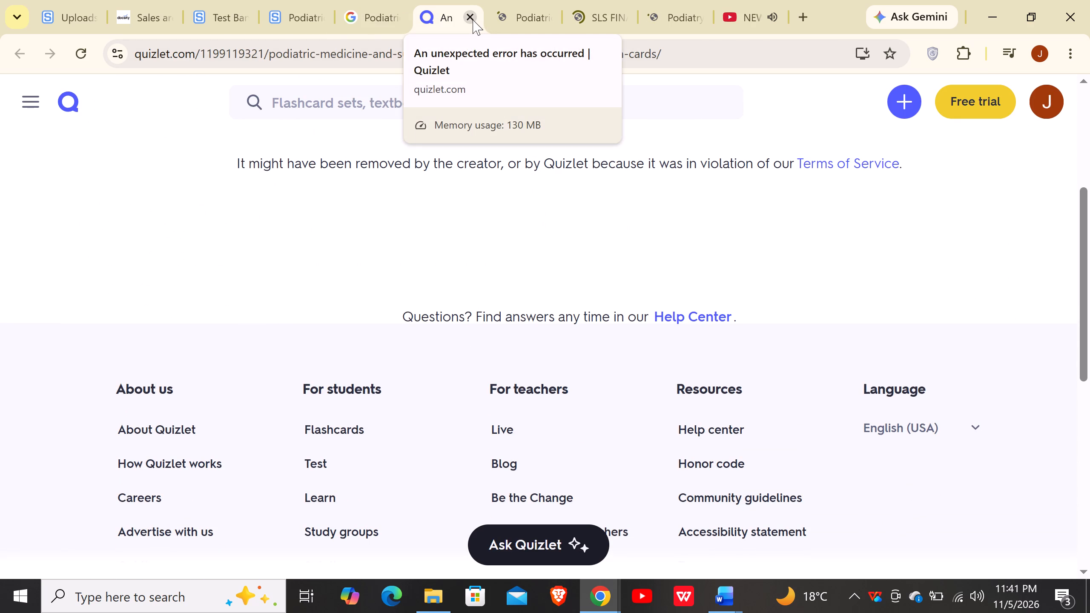
Check whether the Podiatric Medicine and SLS FINAL (Podiatric Medicine) flashcard pages have loaded.
scroll(347, 371, "down", 4)
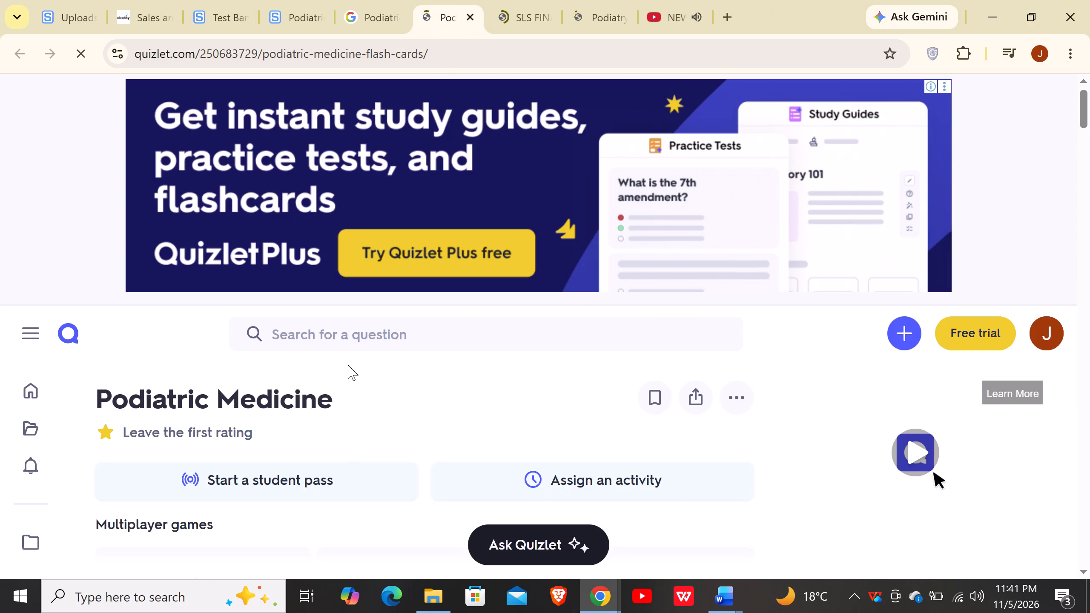
scroll(348, 365, "down", 5)
scroll(348, 365, "up", 8)
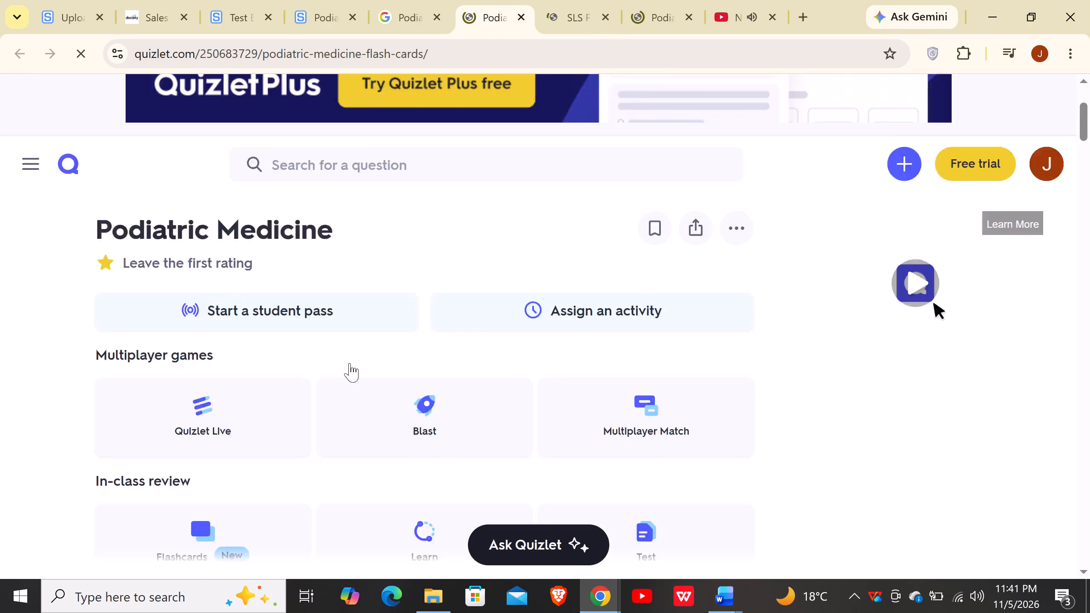
left_click(562, 4)
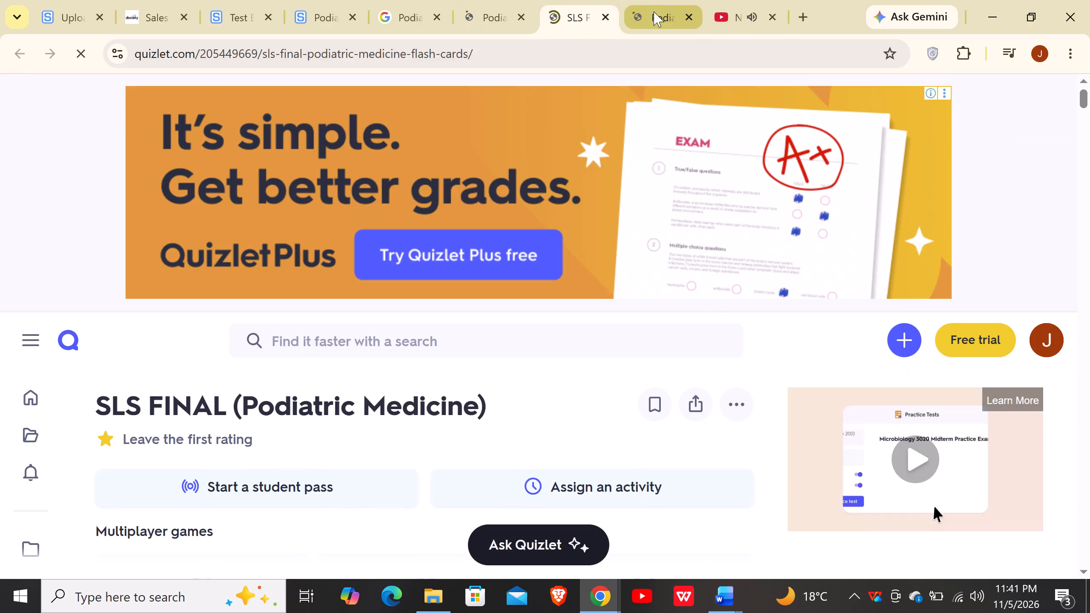
Get past the security check on the Podiatry - Clinical exam questions set and continue studying.
left_click(654, 11)
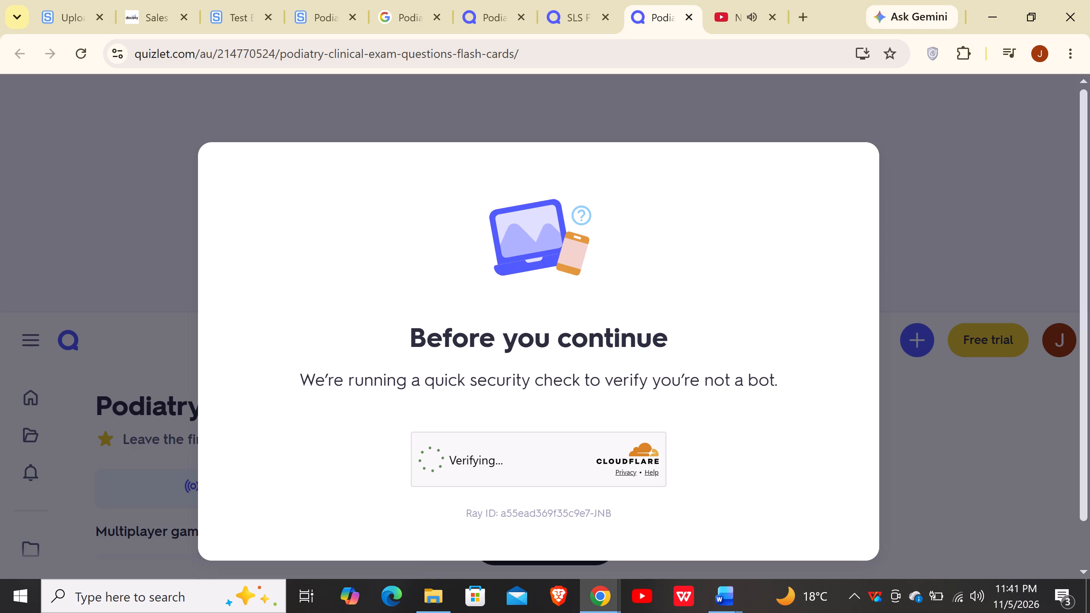
scroll(525, 384, "down", 1)
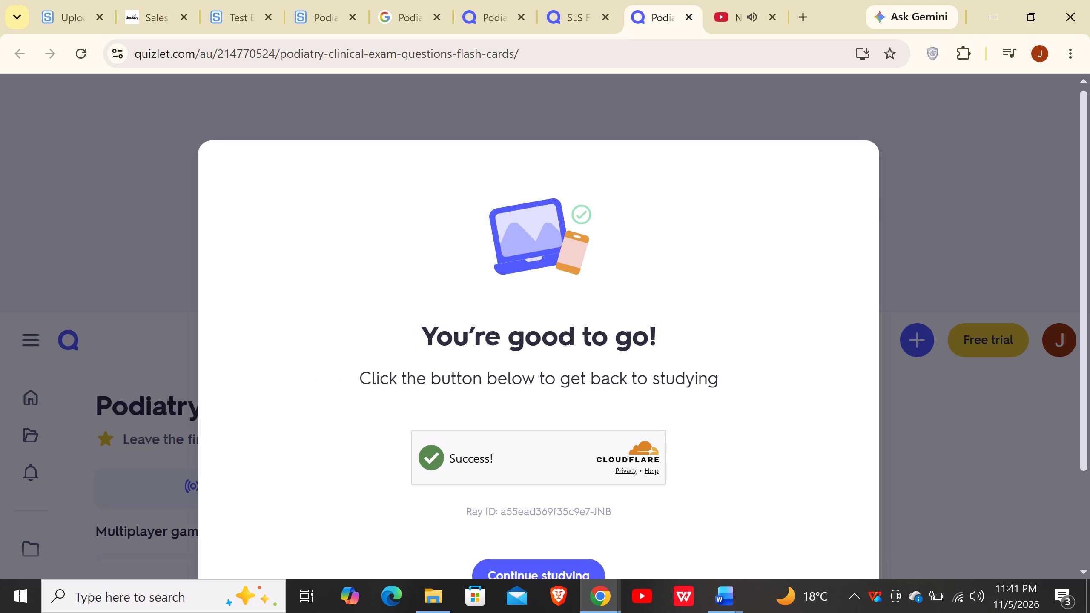
scroll(525, 384, "down", 1)
left_click(521, 465)
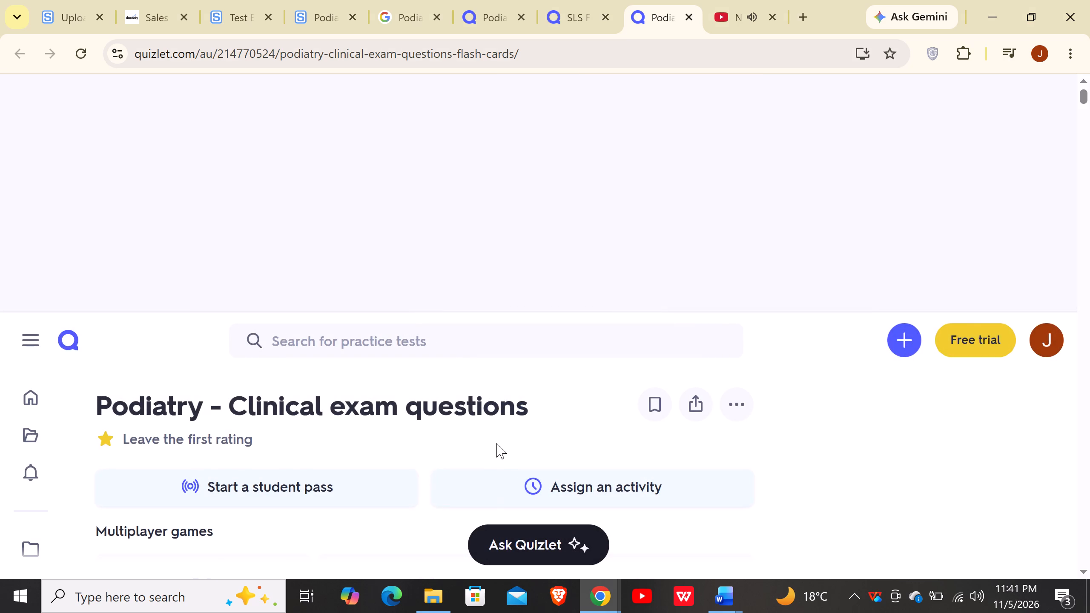
Examine the Podiatry - Clinical exam questions, SLS FINAL and Podiatric Medicine flashcard sets to compare their content.
scroll(497, 441, "down", 9)
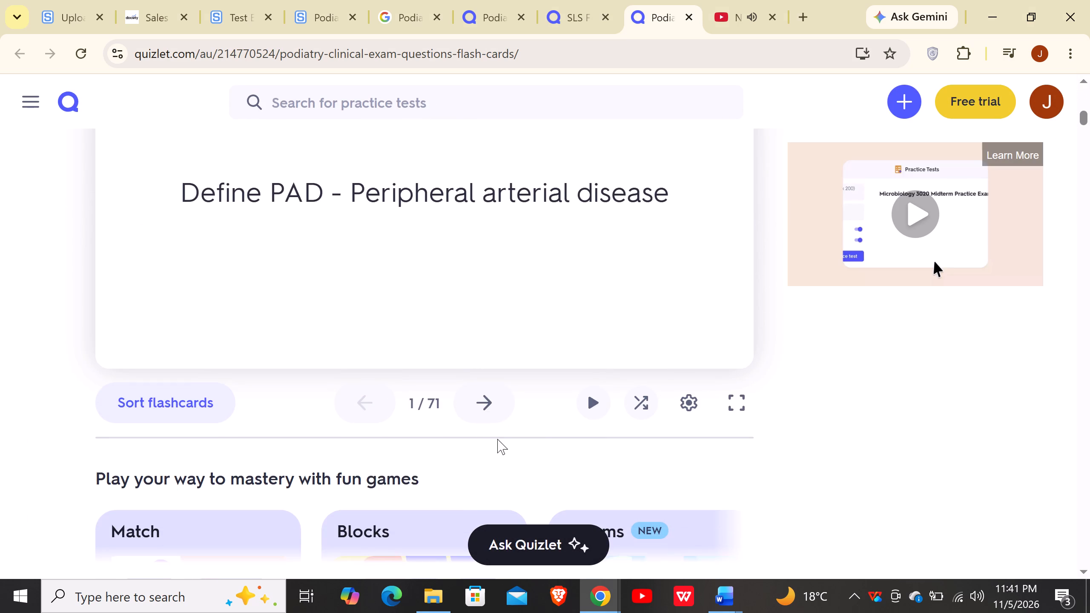
scroll(497, 439, "up", 4)
left_click(573, 23)
scroll(518, 287, "down", 4)
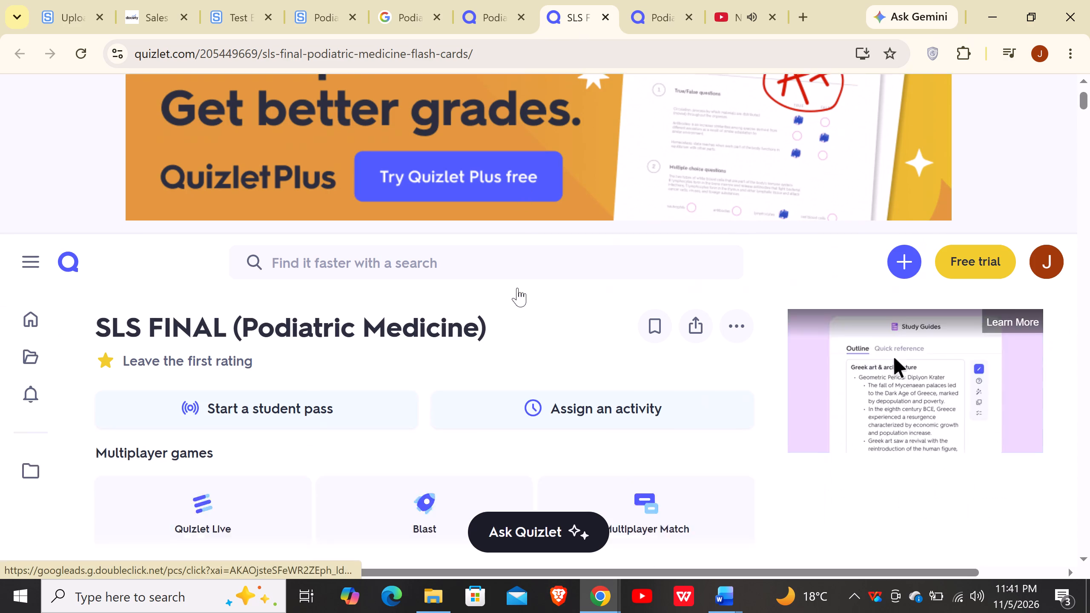
scroll(517, 288, "down", 6)
scroll(516, 288, "up", 9)
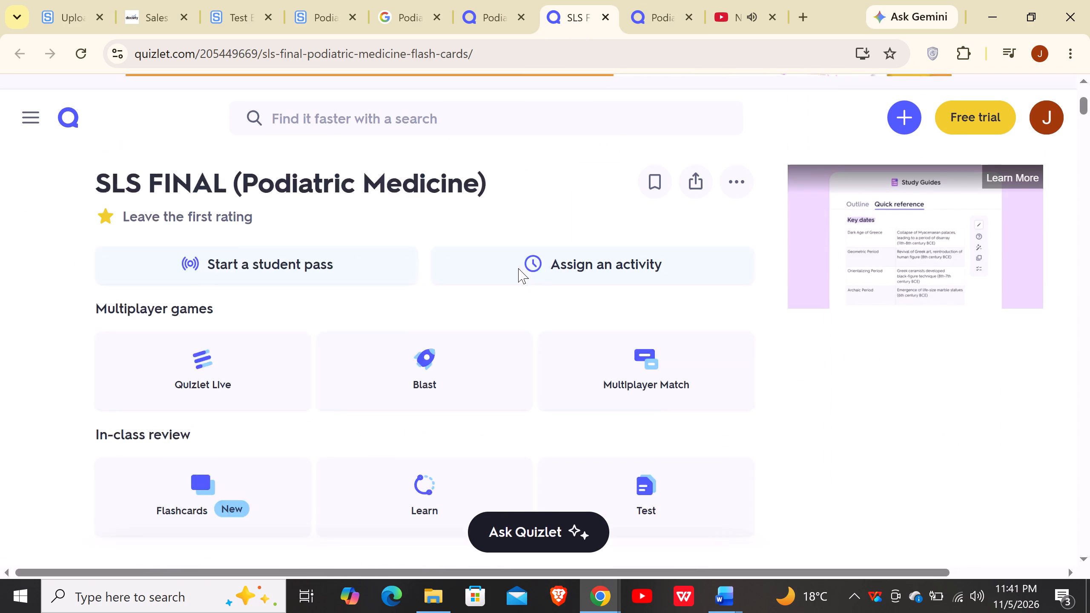
left_click(500, 8)
scroll(484, 146, "down", 7)
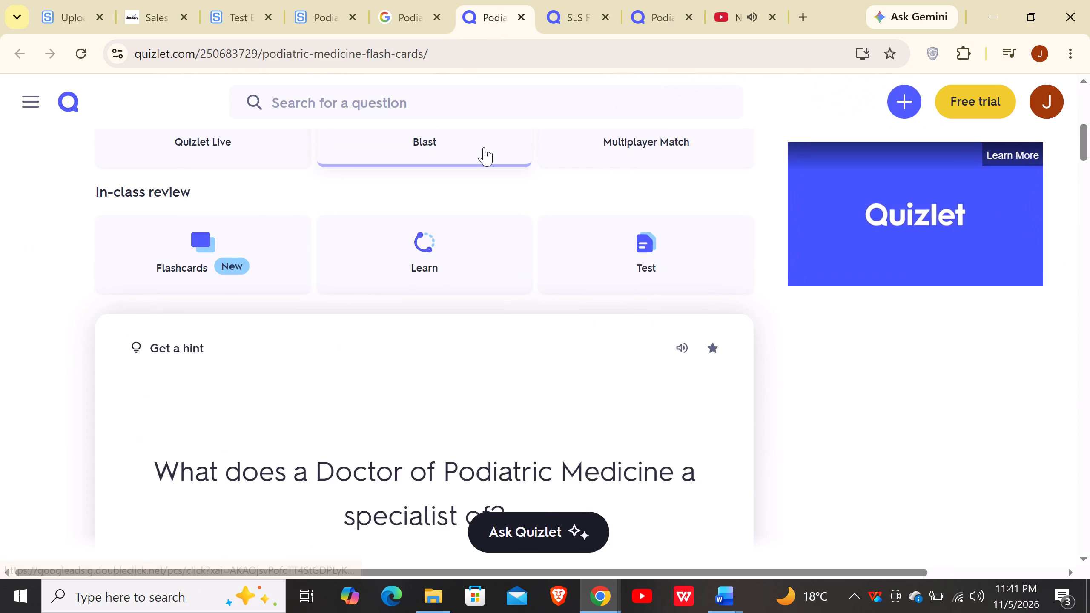
scroll(484, 147, "up", 9)
scroll(482, 168, "down", 2)
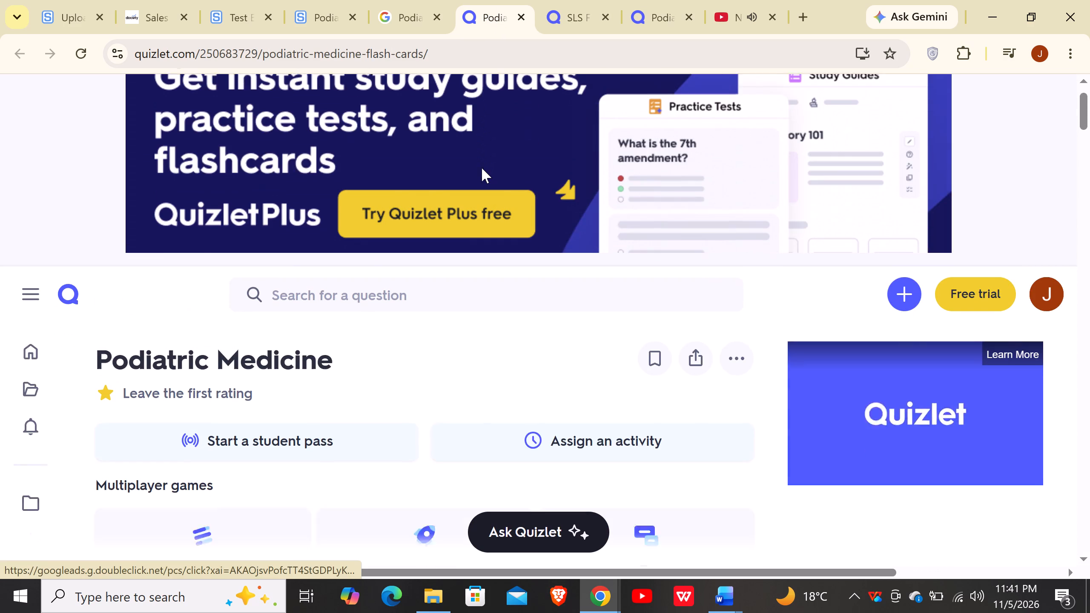
Copy the full title of the Podiatric Medicine and Surgery exam review document on its Stuvia page.
left_click(339, 14)
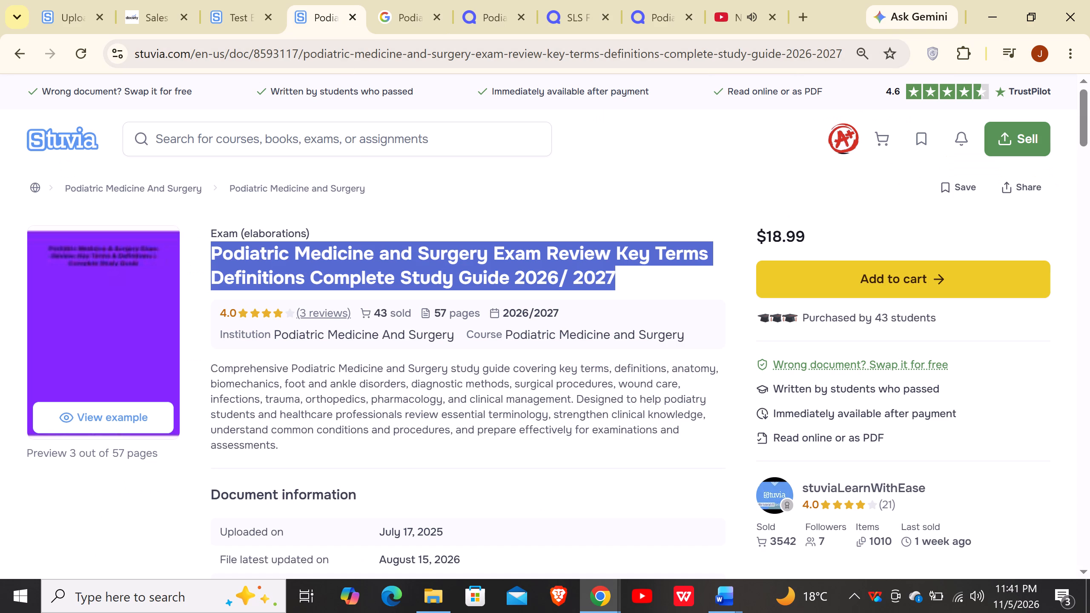
right_click(505, 271)
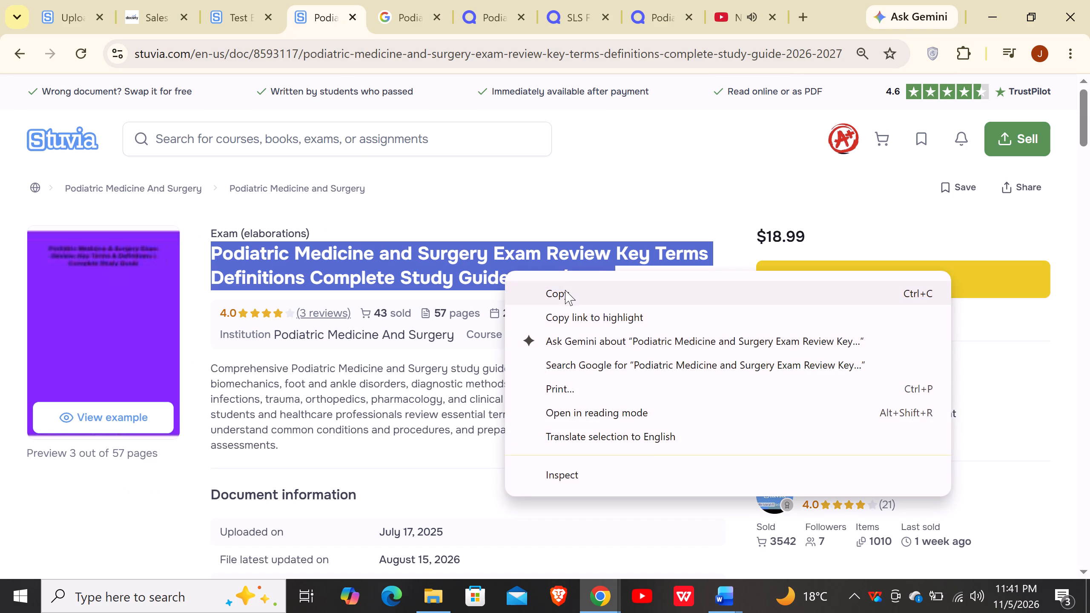
left_click(565, 290)
Make a copy of the Podiatric Medicine flashcard set on Quizlet.
left_click(493, 10)
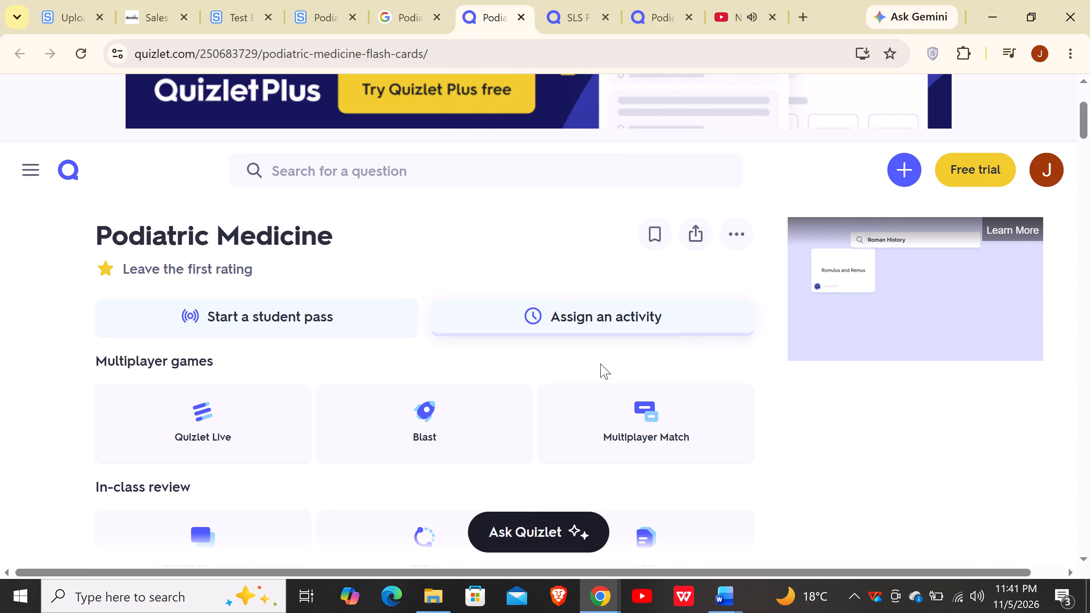
left_click(729, 231)
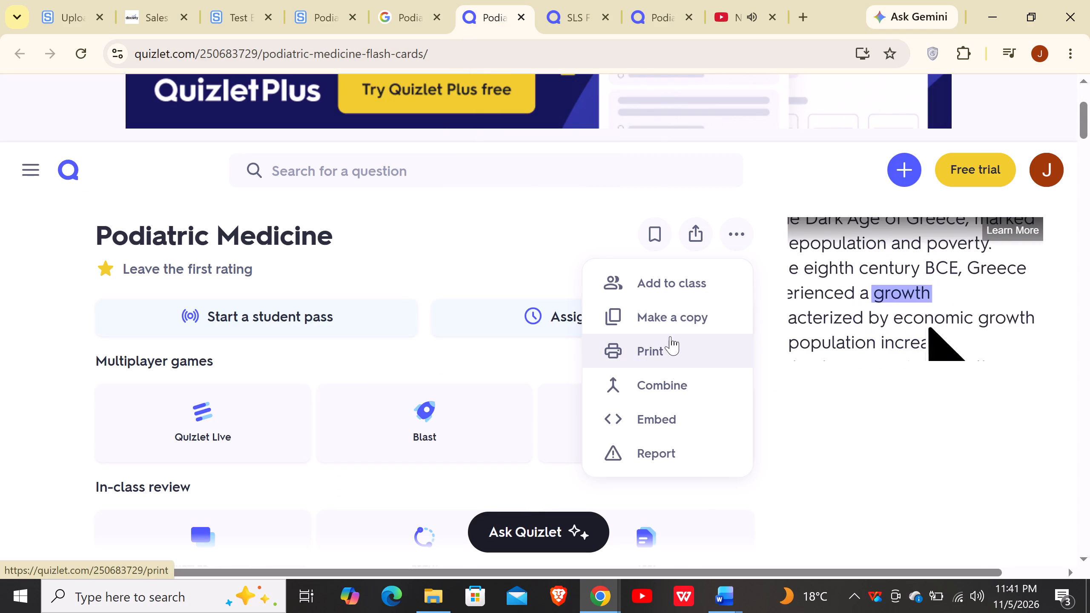
left_click(671, 317)
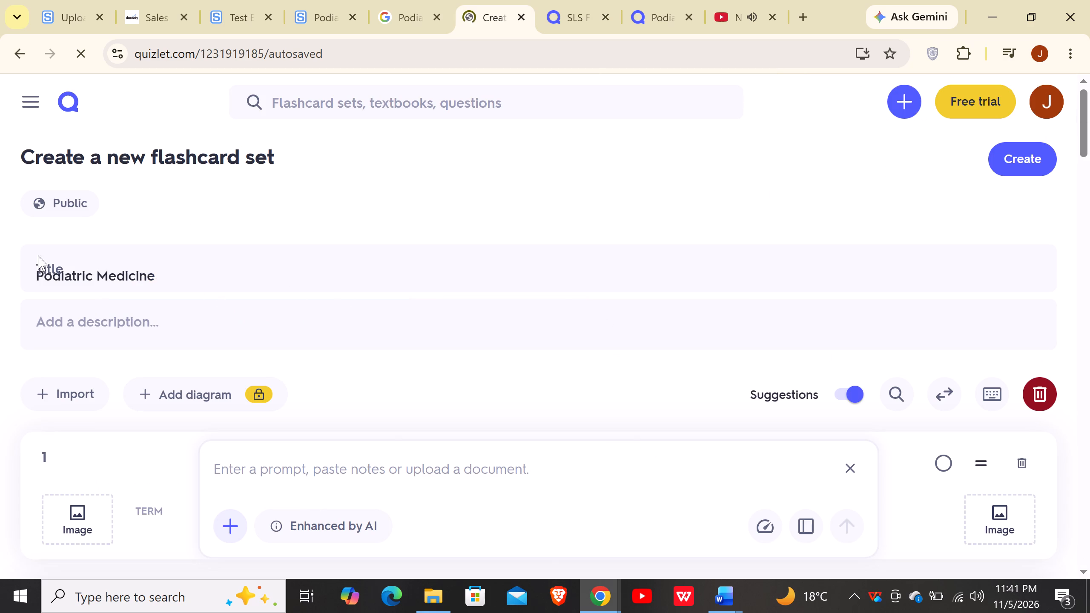
Retitle the copied set "Podiatric Medicine and Surgery Exam Review Key Terms Definitions Complete Study Guide 2026/ 2027".
left_click(175, 269)
key("space")
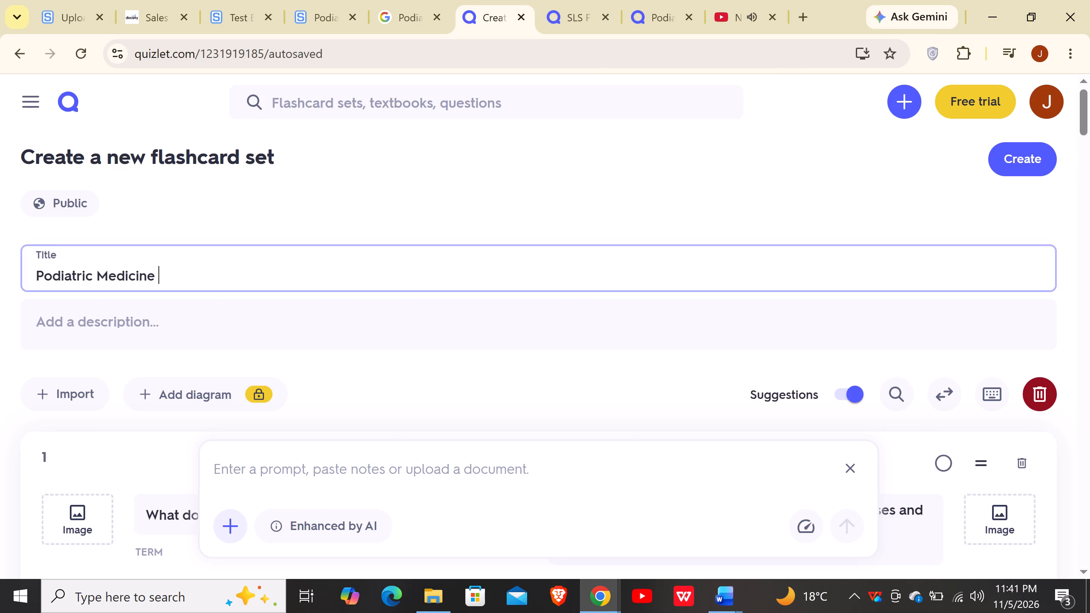
key("ctrl+v")
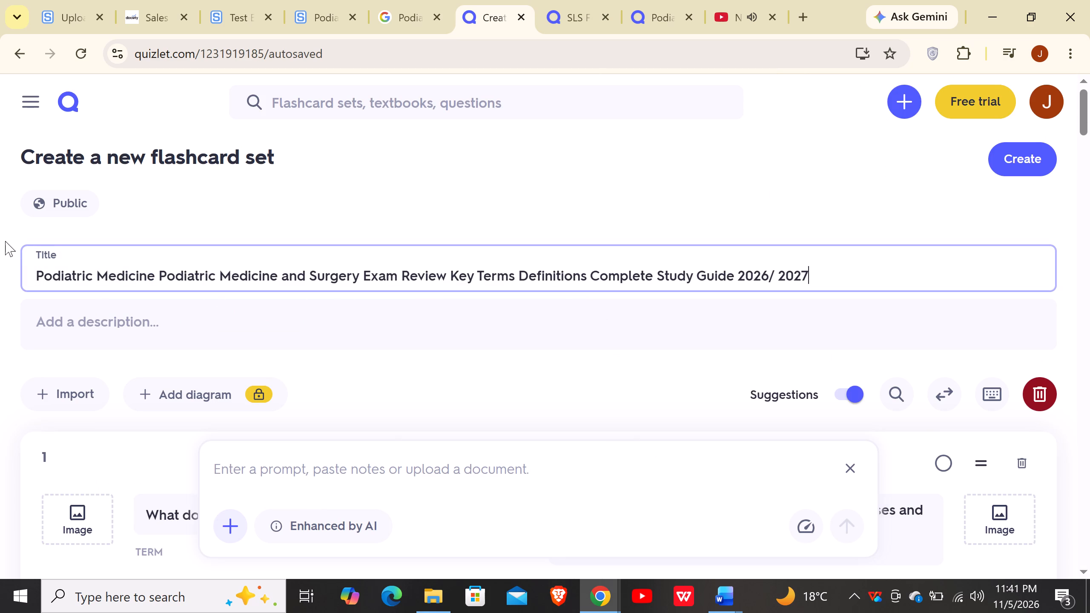
left_click_drag(155, 274, 0, 278)
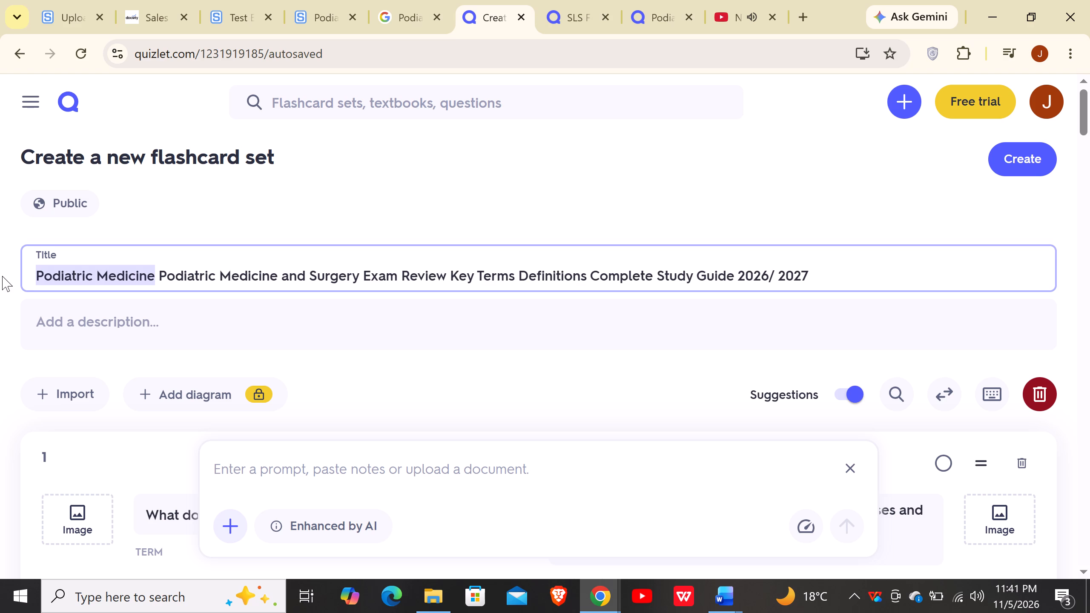
key("BackSpace")
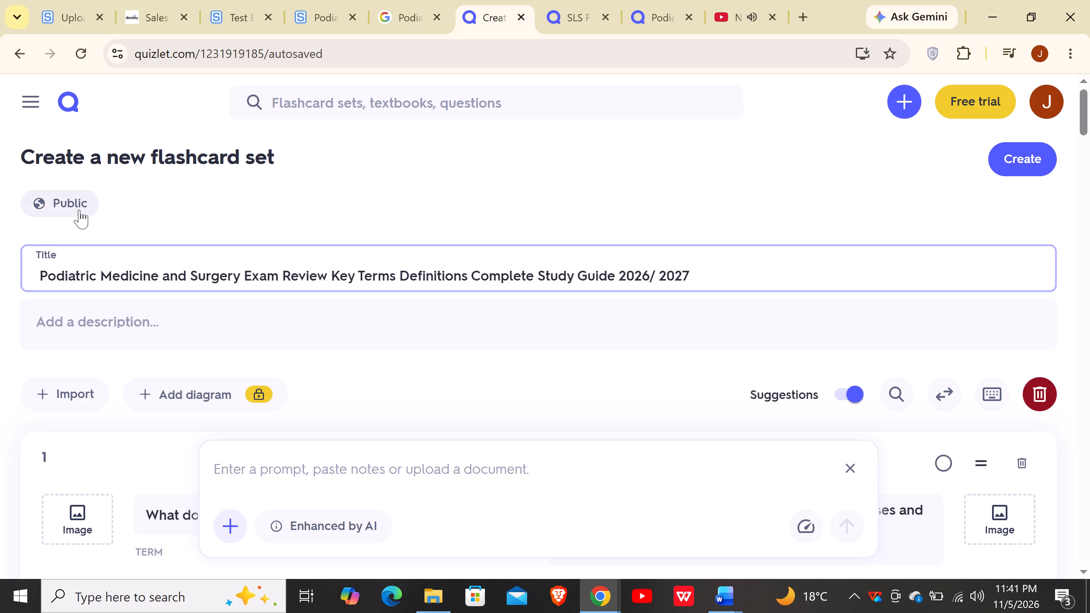
Make the copied flashcard set visible to Just me and save the access settings.
left_click(70, 199)
left_click(297, 277)
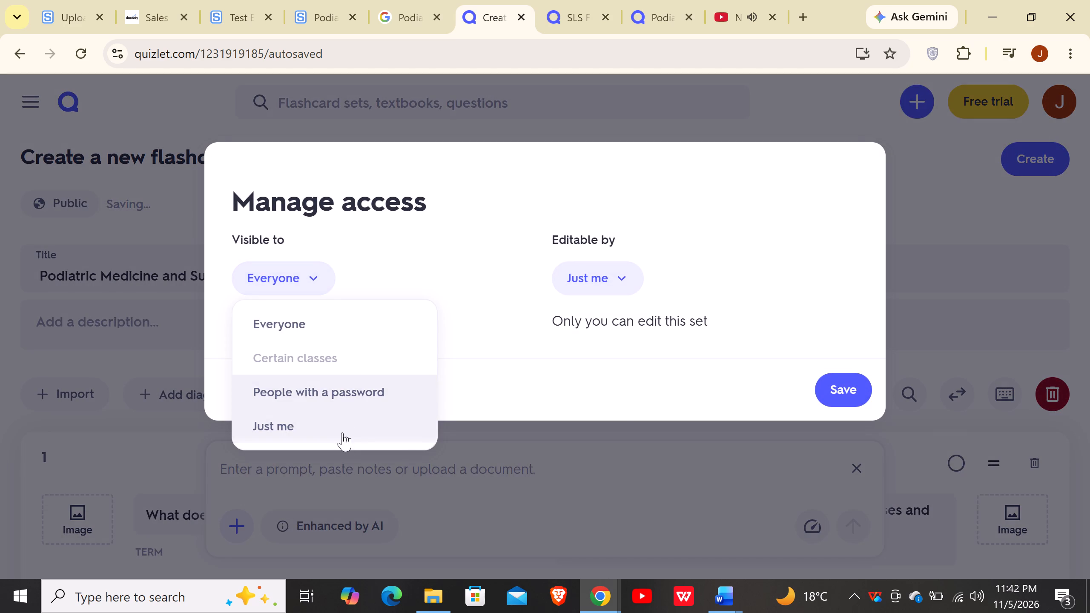
left_click(344, 421)
left_click(842, 382)
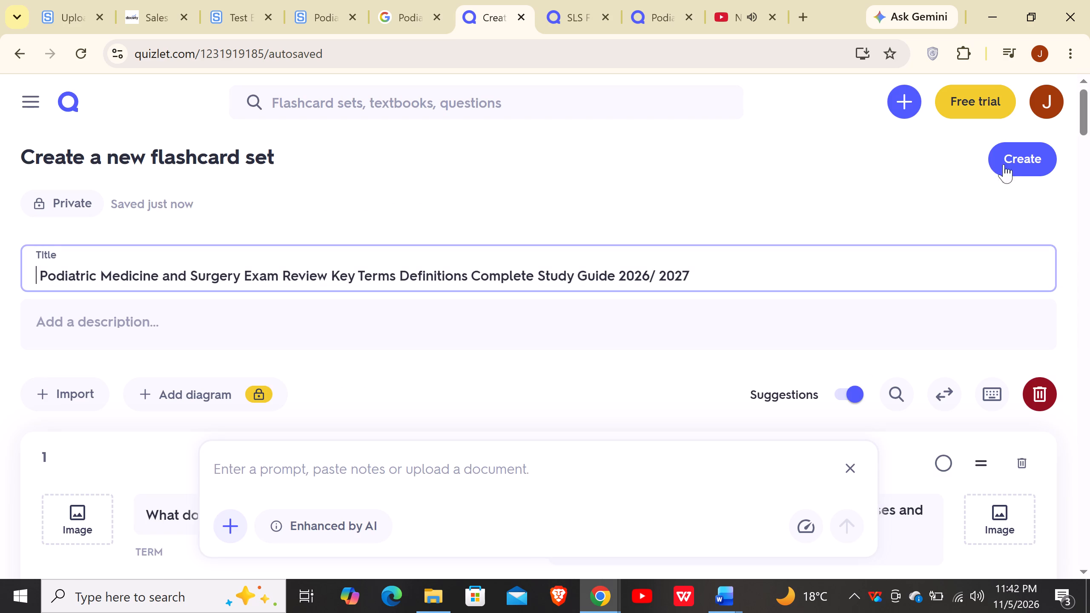
Create the retitled private flashcard set.
left_click(1013, 151)
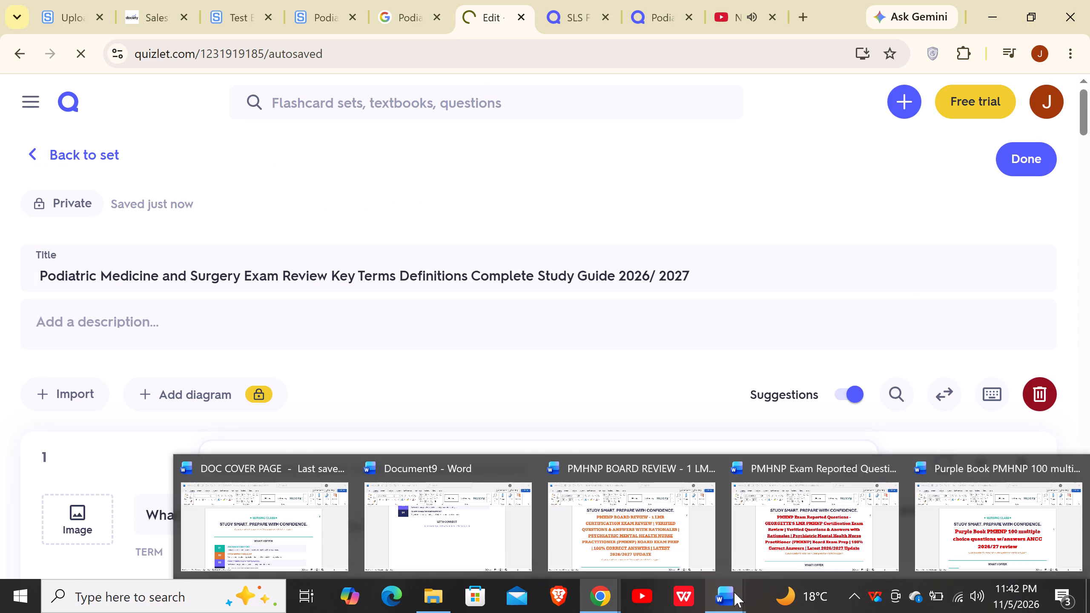
Close the PMHNP Board Review, Purple Book PMHNP and PMHNP Exam Reported Questions documents in Word.
left_click(711, 471)
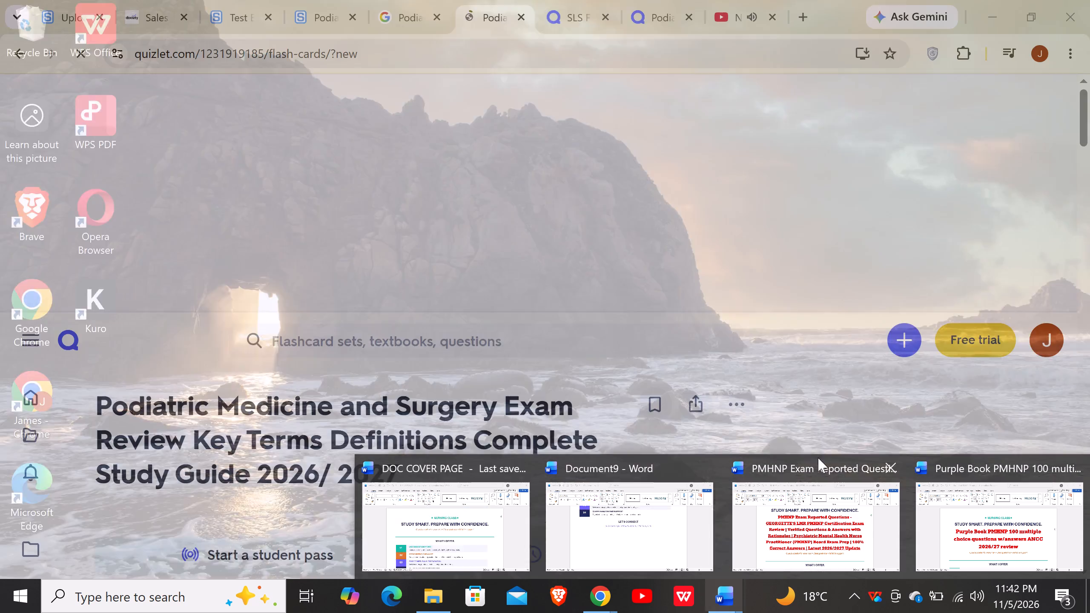
left_click(891, 470)
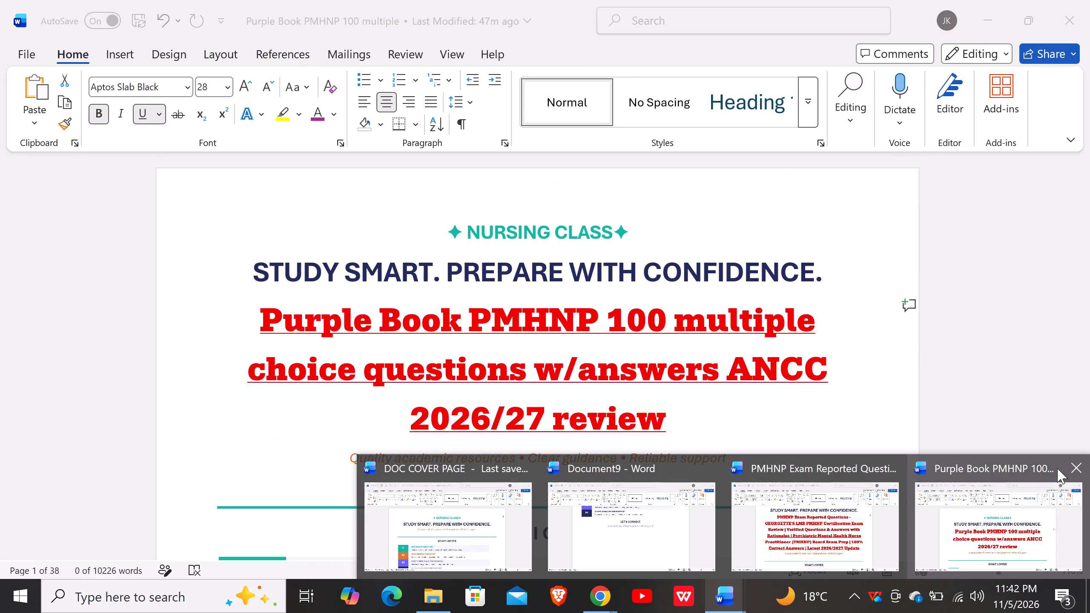
left_click(1069, 464)
left_click(992, 467)
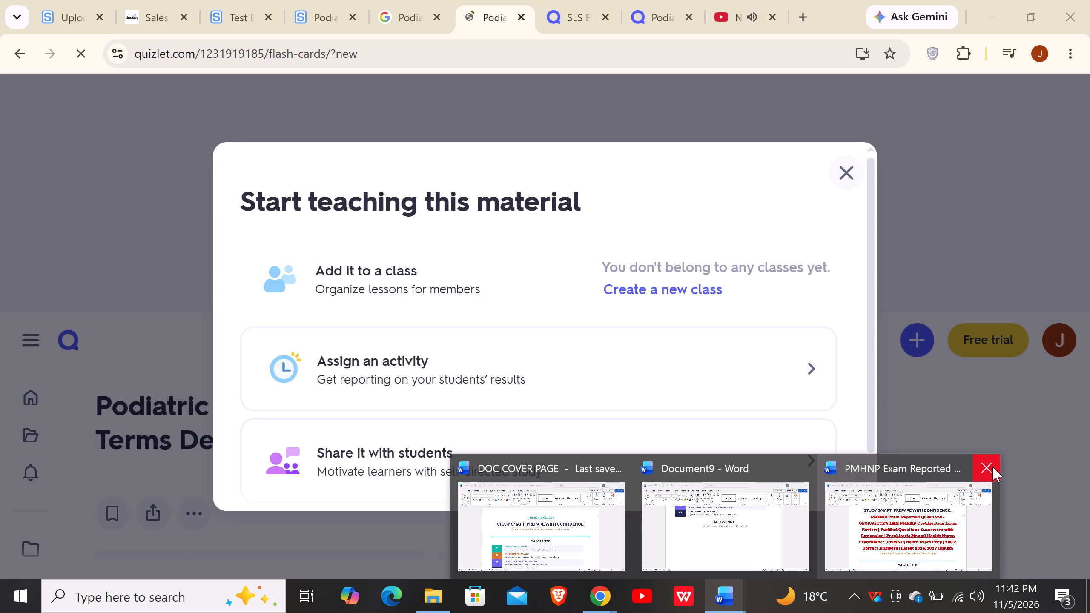
left_click(990, 467)
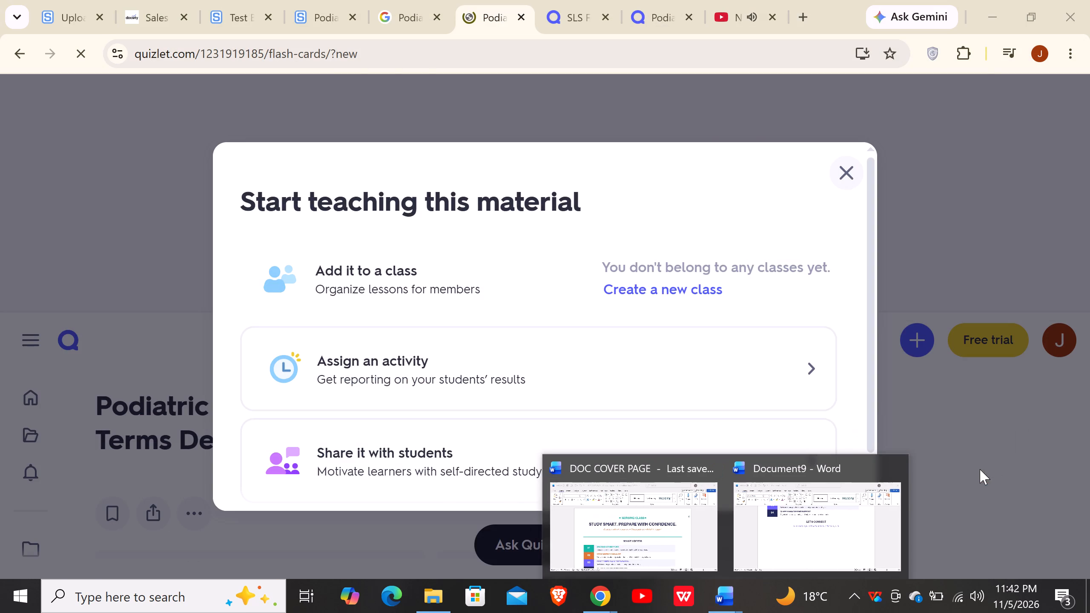
Return to the new flashcard set in Chrome and dismiss the Start teaching this material dialog.
left_click(836, 530)
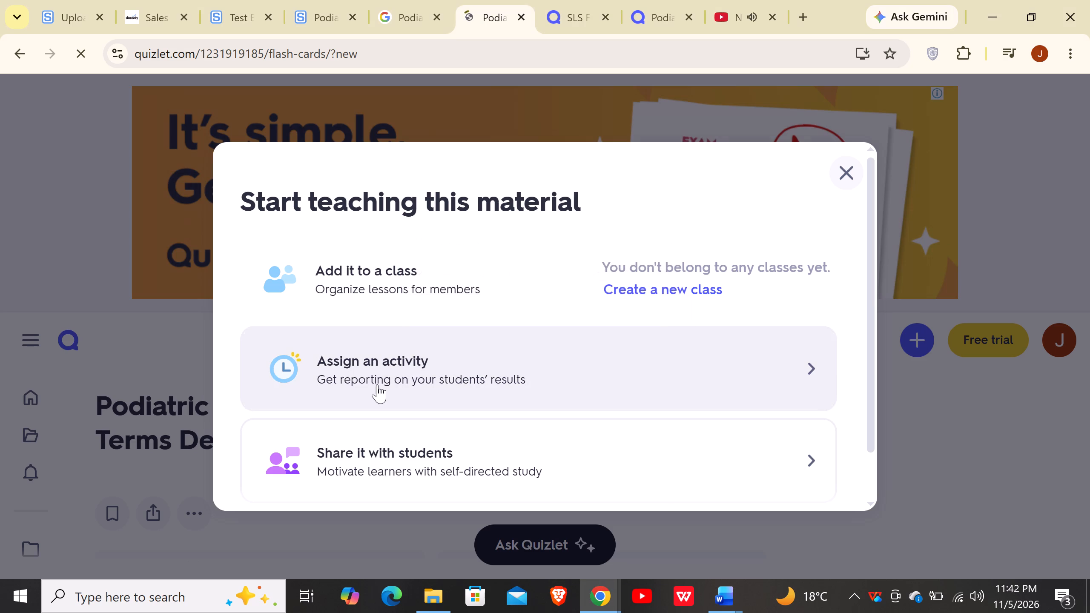
left_click(848, 169)
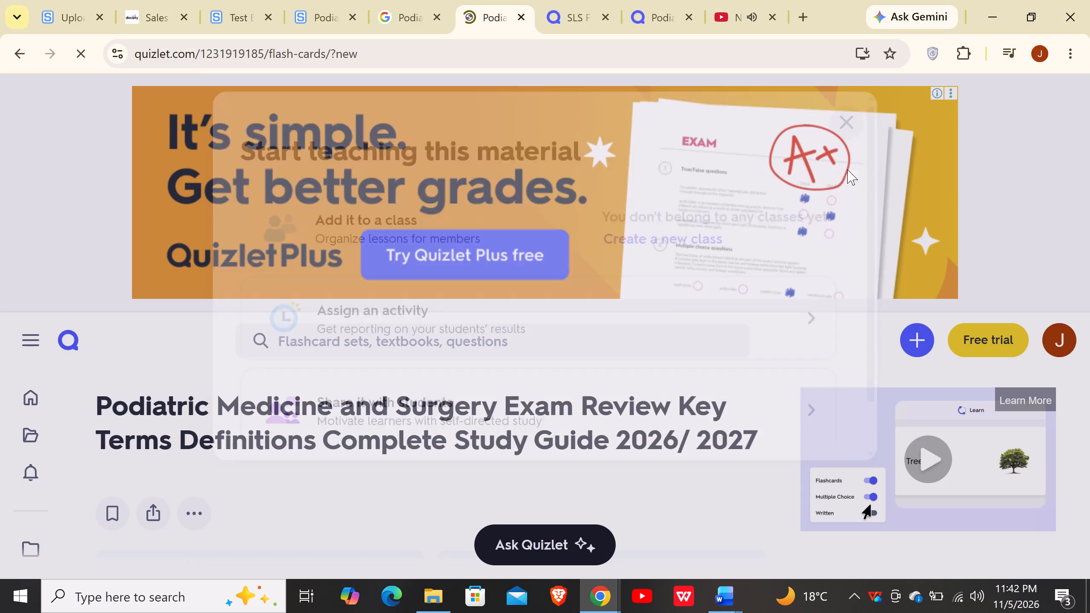
Go to the Stuvia uploads page, reload it and examine the listed documents with their views and sales.
left_click(76, 15)
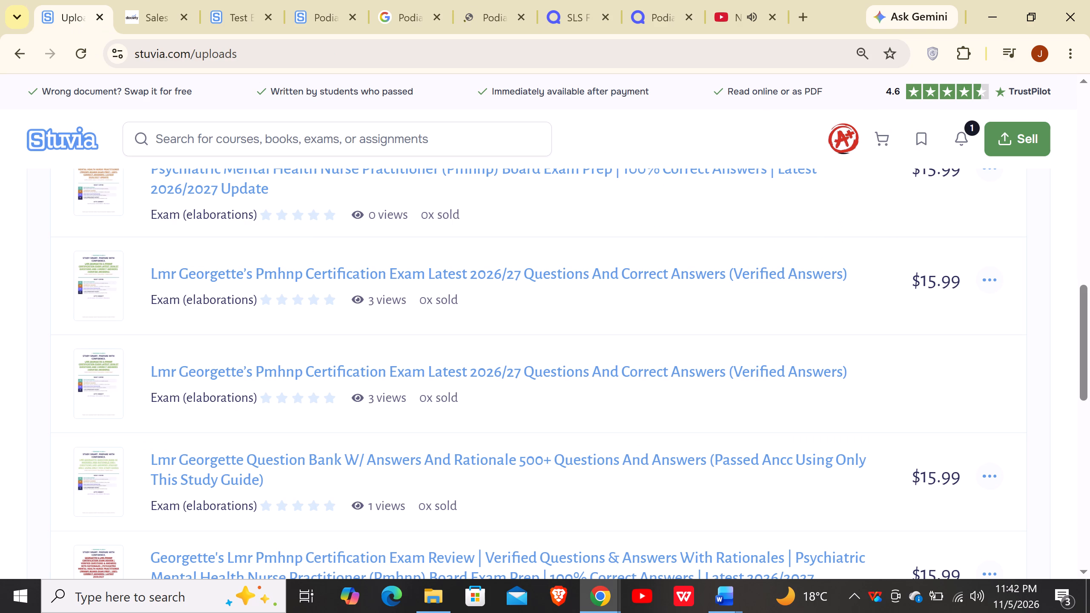
scroll(442, 301, "up", 1)
scroll(442, 301, "down", 2)
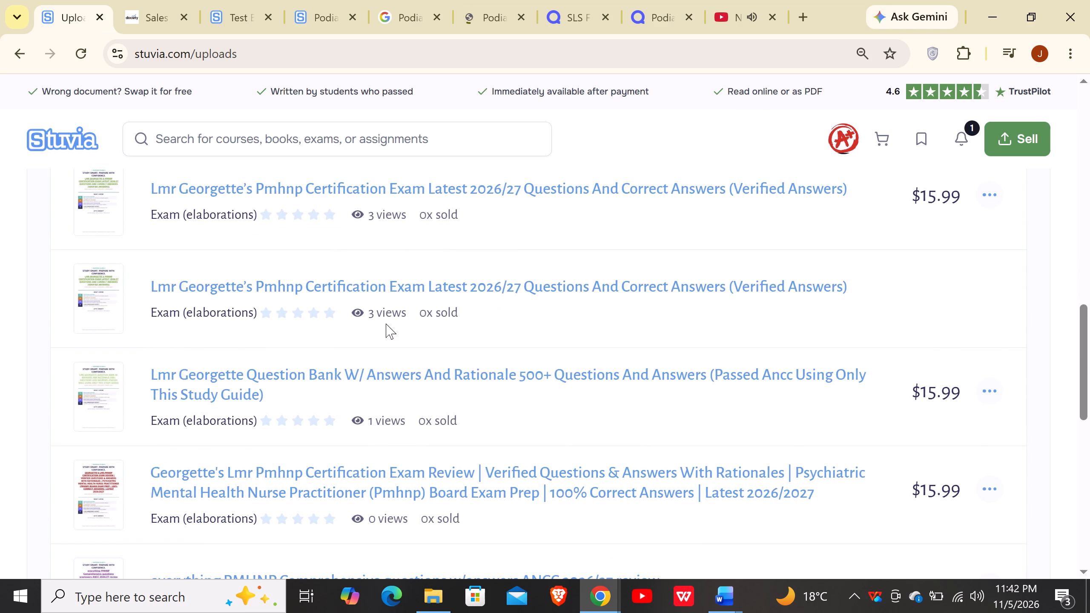
scroll(386, 324, "up", 9)
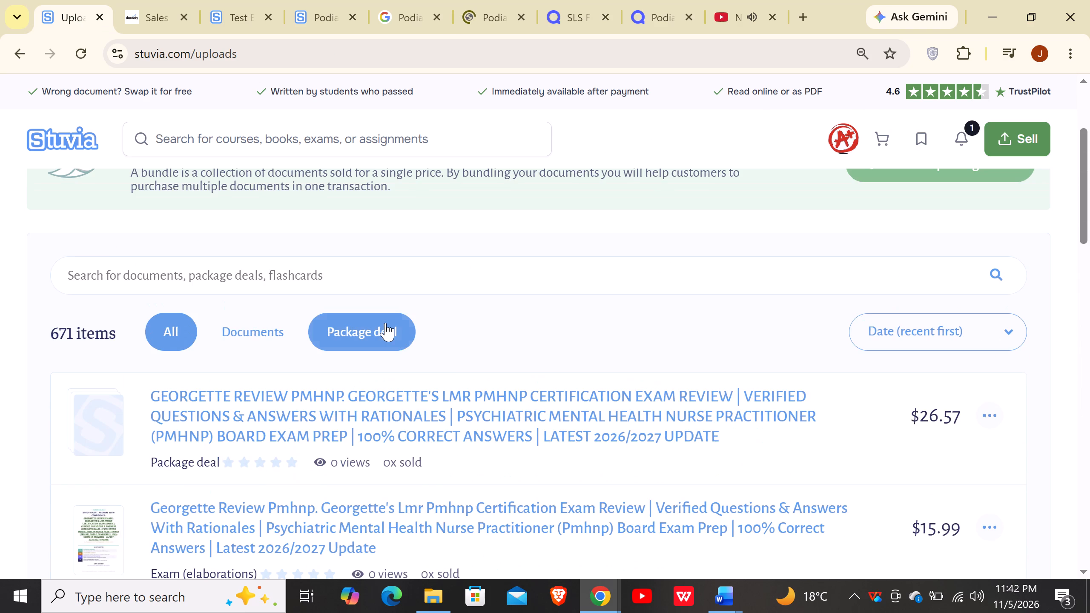
scroll(382, 322, "up", 3)
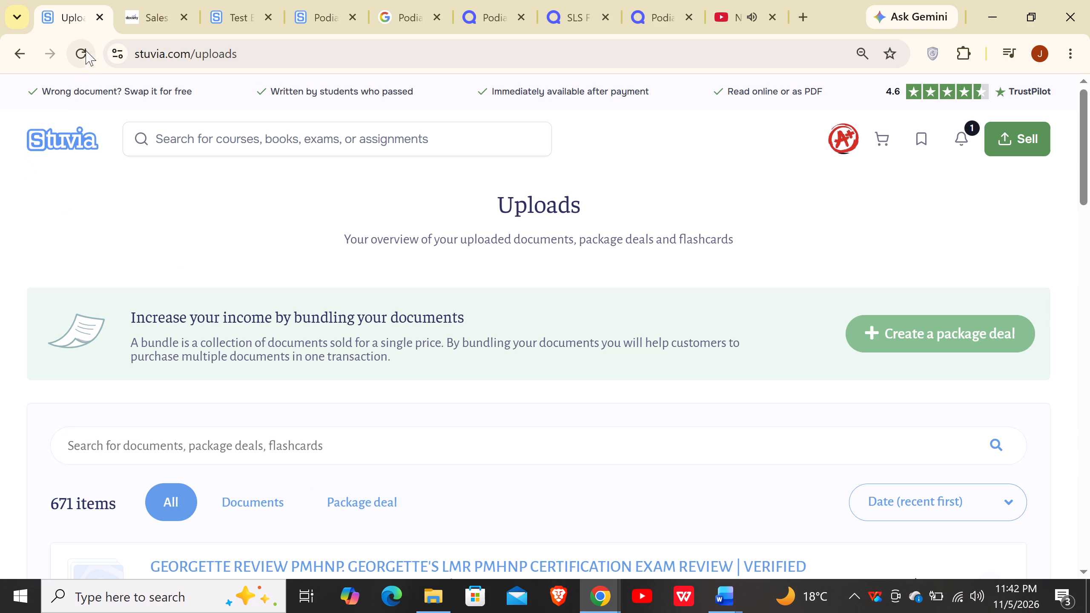
left_click(83, 54)
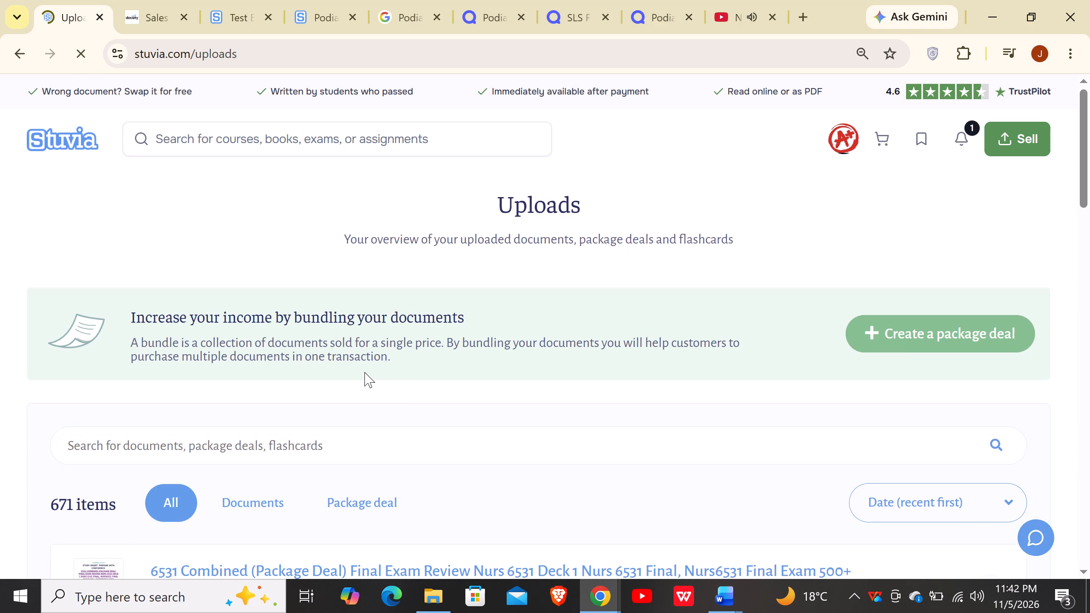
scroll(364, 371, "down", 4)
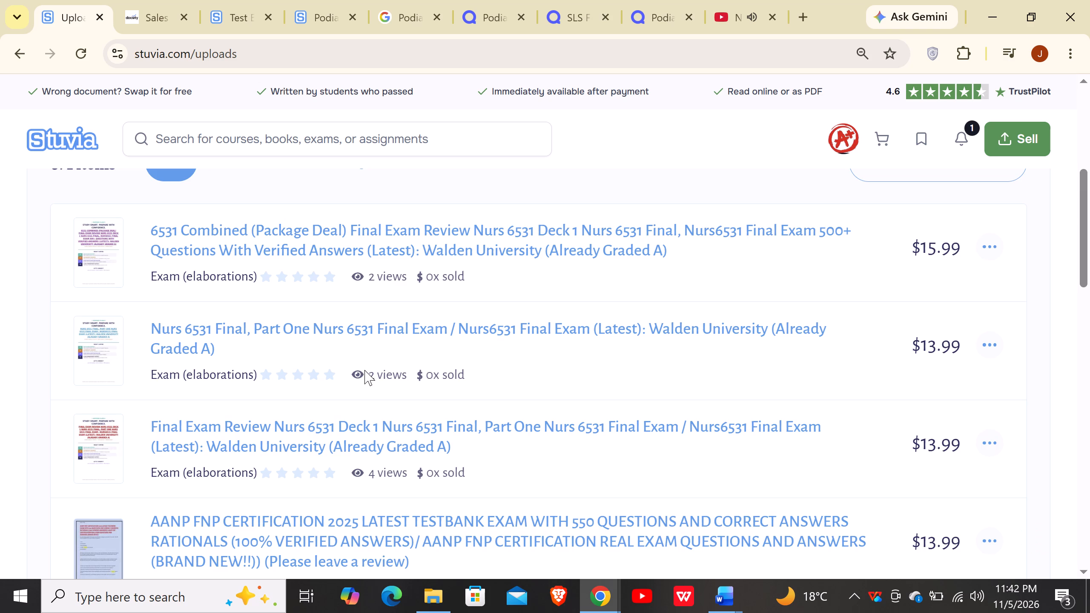
scroll(364, 370, "down", 6)
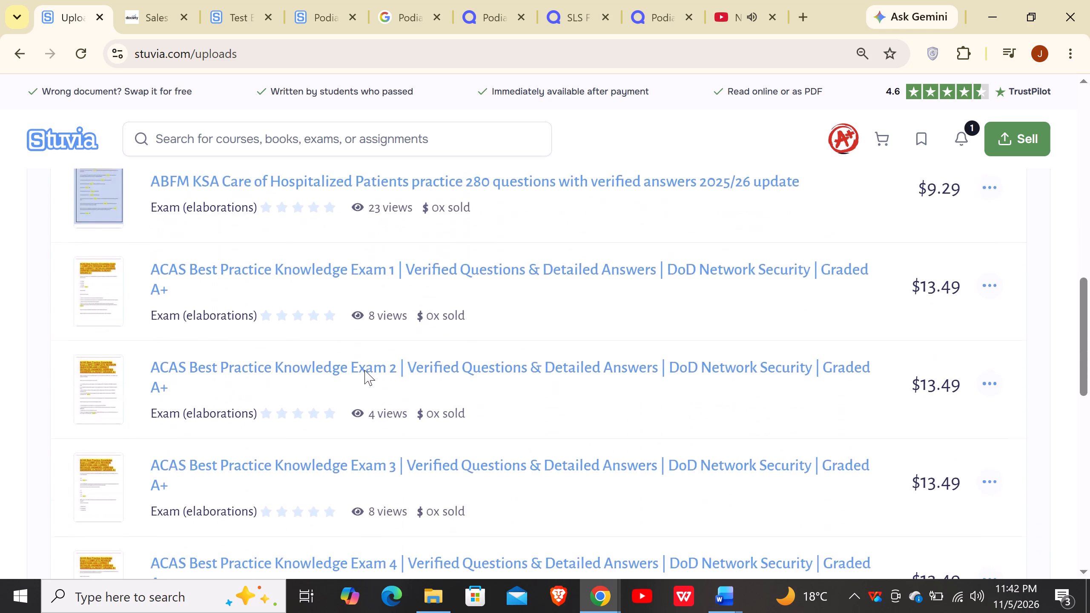
scroll(364, 370, "down", 3)
scroll(364, 370, "up", 6)
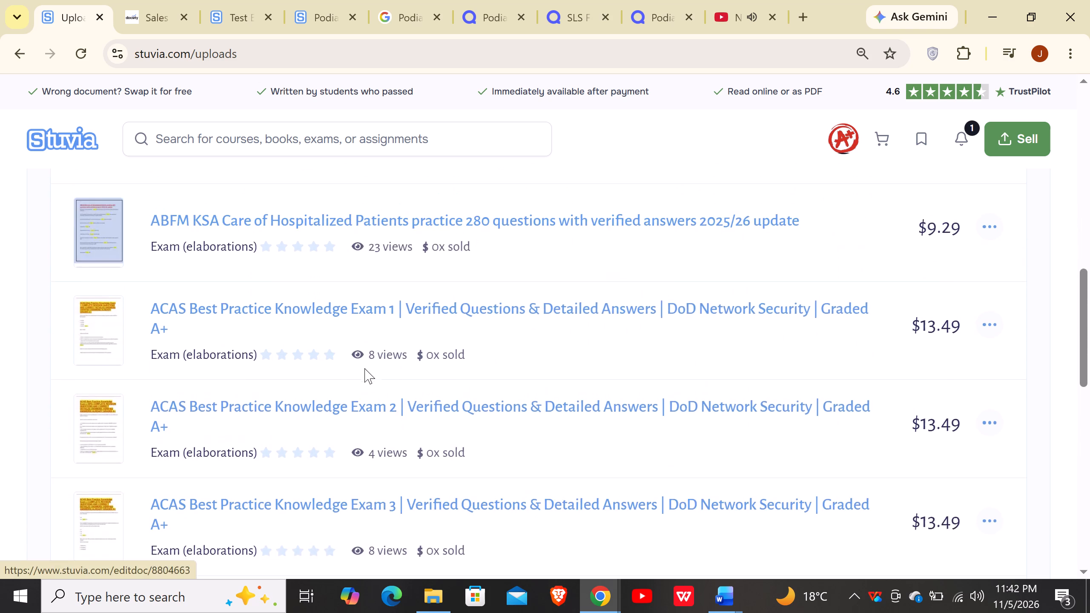
Sort the uploads by Views (high to low), and return the sorting to Date (recent first).
scroll(364, 368, "up", 6)
left_click(886, 410)
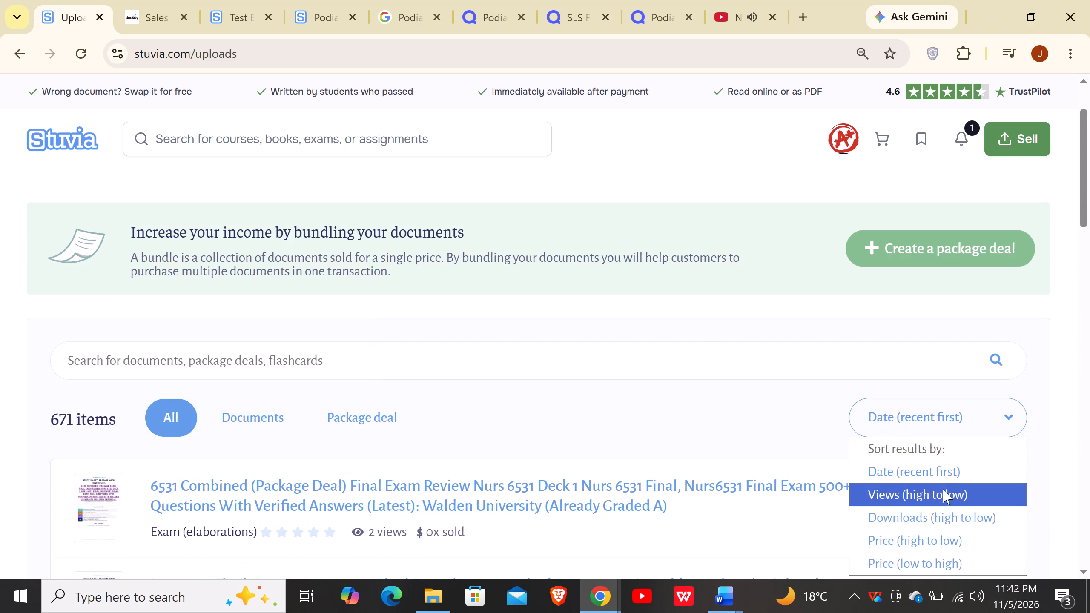
left_click(941, 495)
left_click(958, 412)
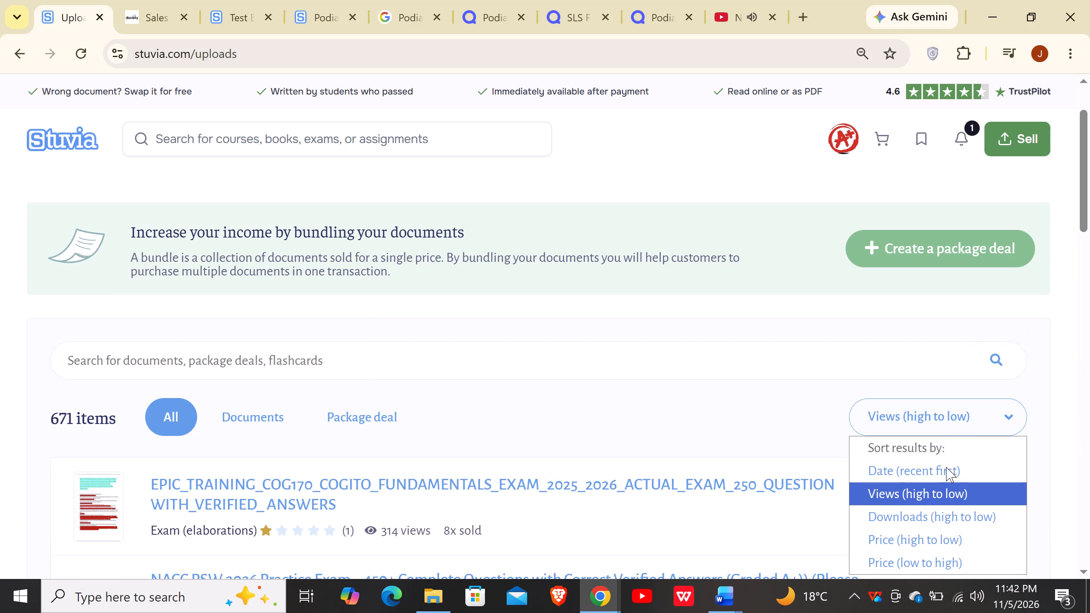
left_click(946, 467)
Look through the first page of date-sorted uploads, checking the most recent PMHNP documents.
scroll(670, 403, "down", 3)
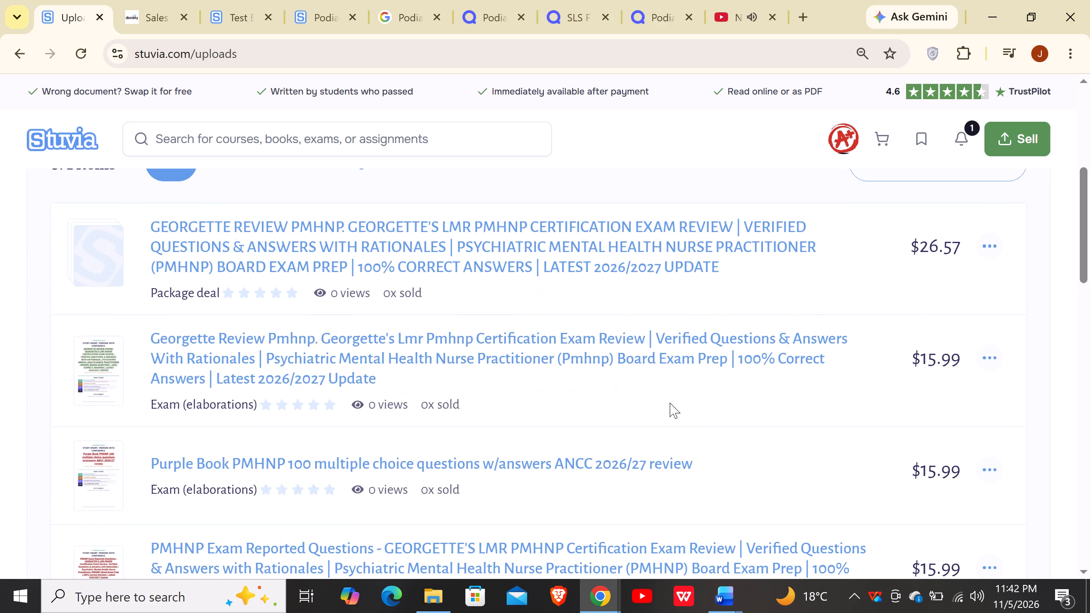
scroll(670, 403, "down", 6)
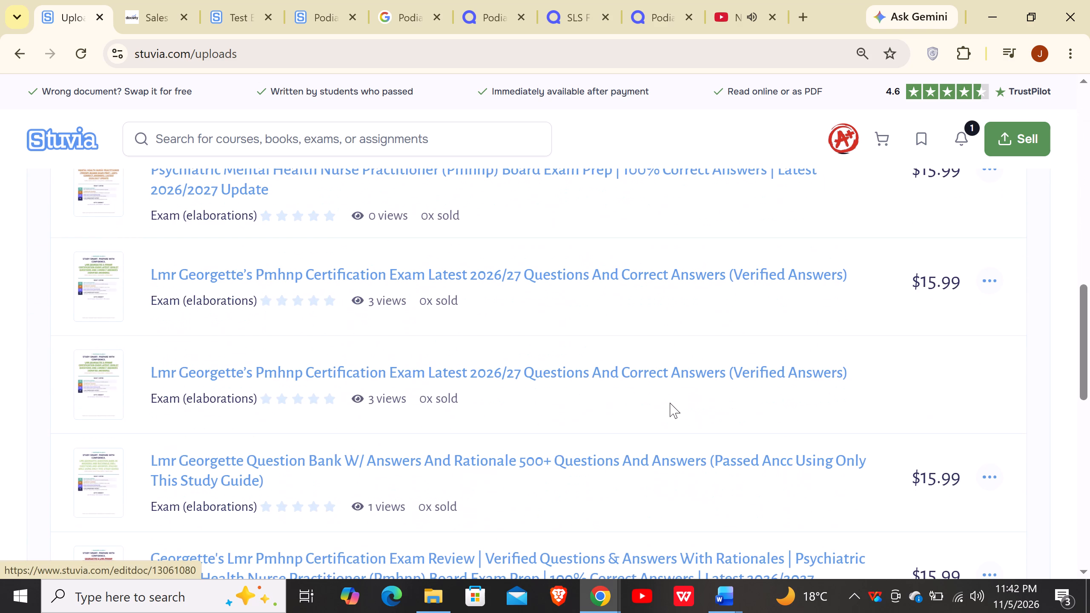
scroll(670, 403, "down", 5)
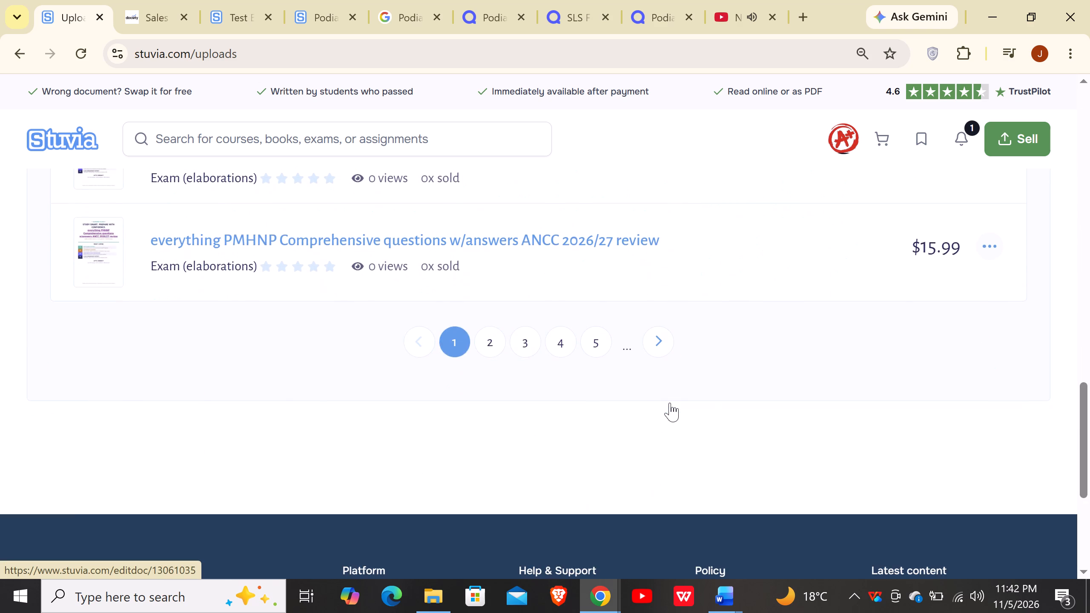
scroll(670, 403, "up", 16)
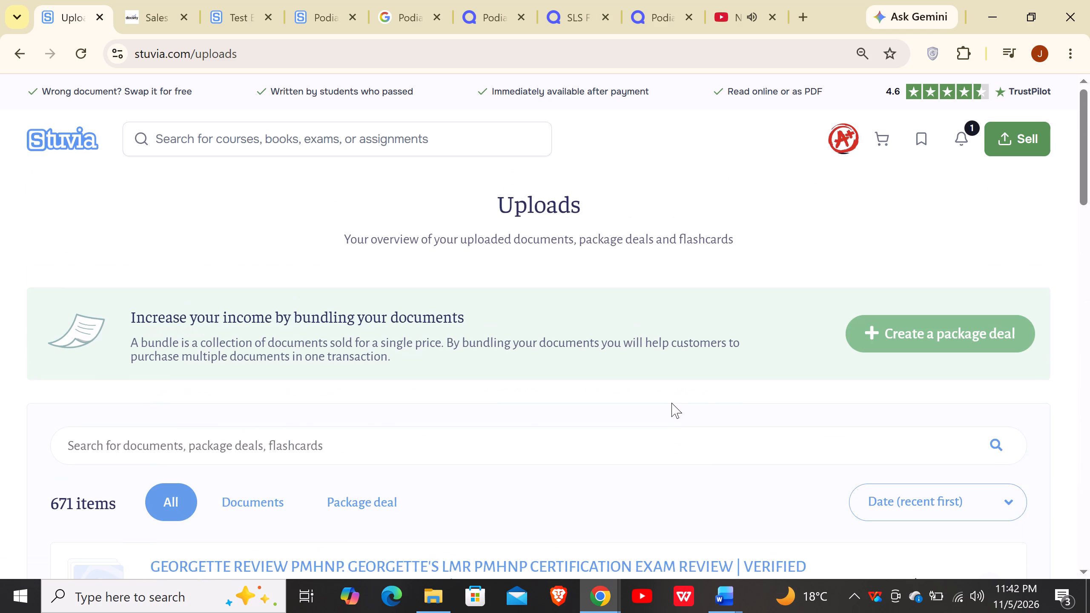
scroll(671, 403, "down", 2)
scroll(622, 389, "up", 3)
Open the Stuvia seller dashboard and review the earnings, received reviews, wallet and latest uploads.
left_click(65, 136)
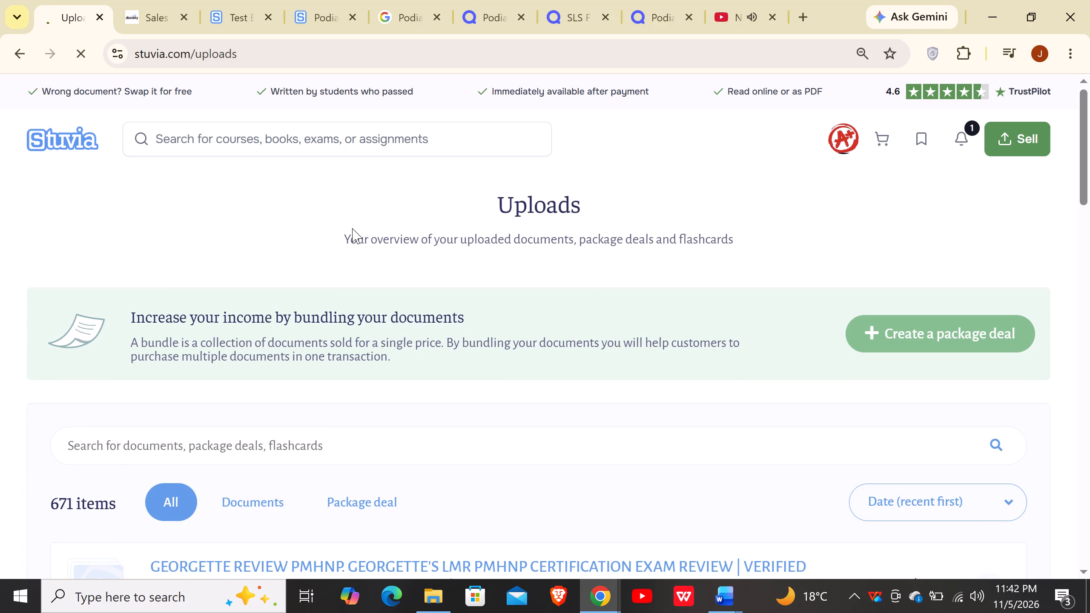
scroll(526, 276, "down", 5)
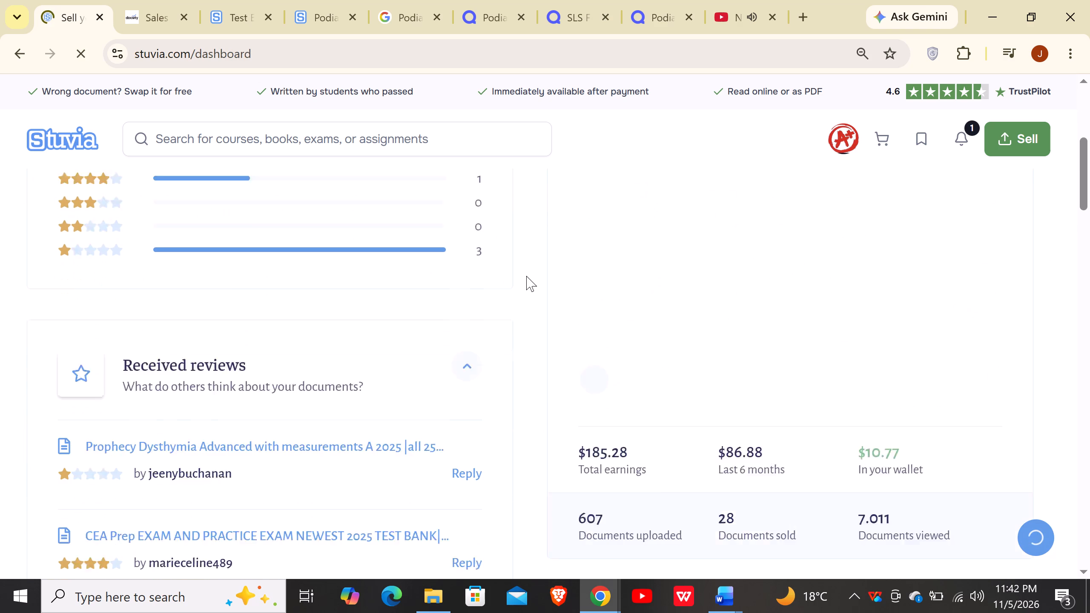
scroll(526, 276, "down", 6)
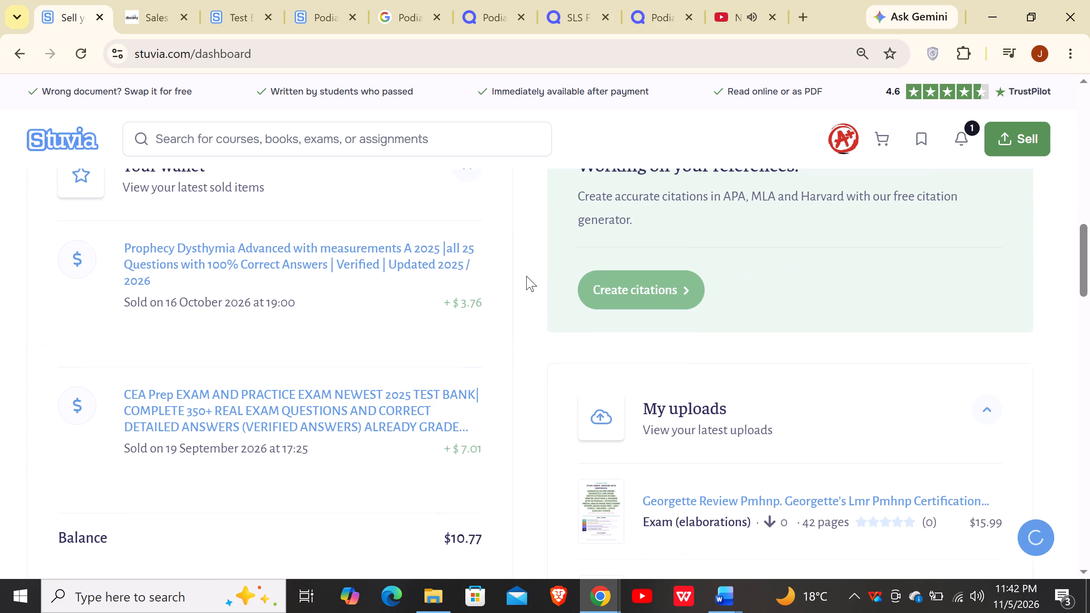
scroll(526, 276, "down", 2)
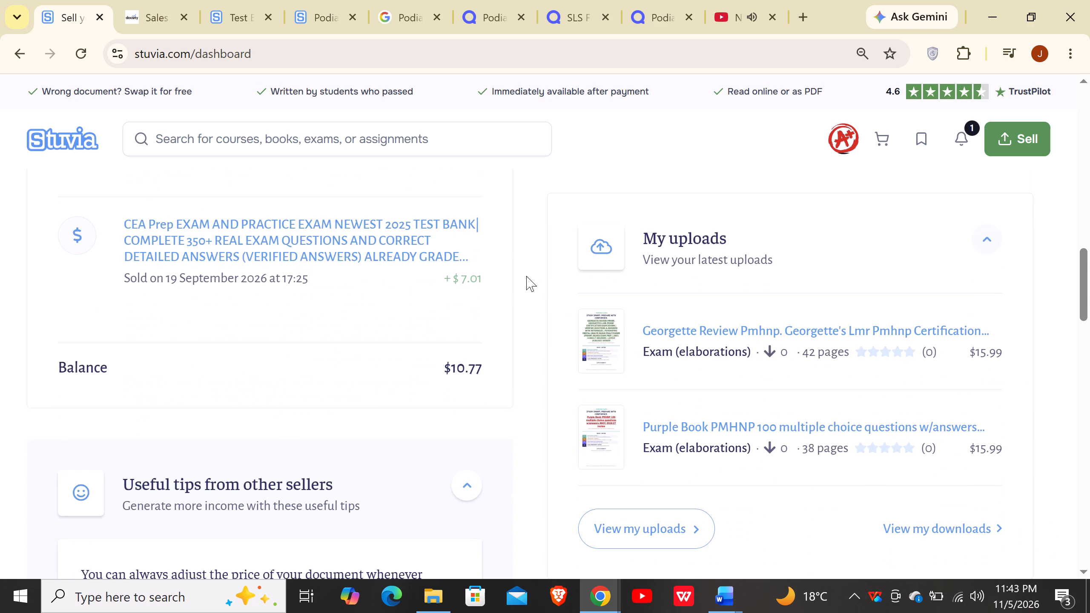
scroll(526, 276, "up", 4)
Copy the full title of the new podiatric flashcard set from its Quizlet page.
left_click(480, 15)
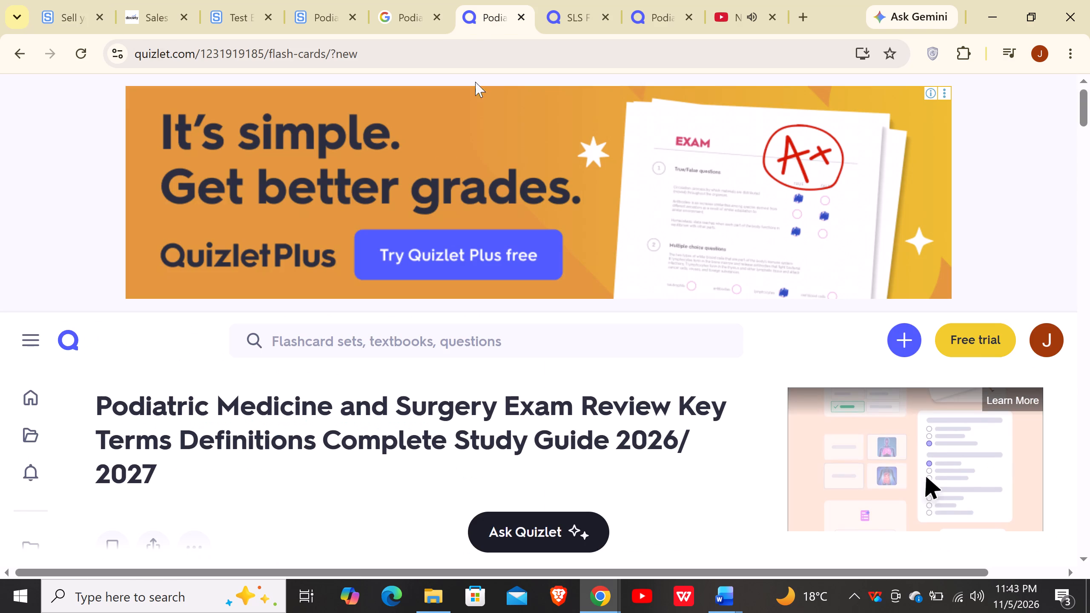
scroll(404, 239, "down", 3)
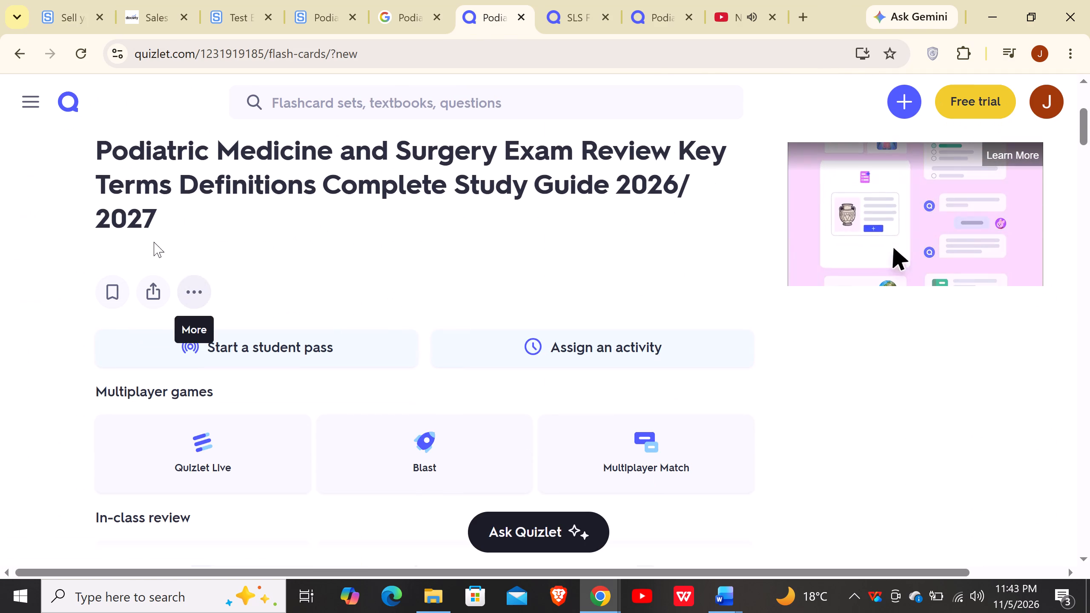
left_click_drag(152, 212, 100, 153)
right_click(120, 154)
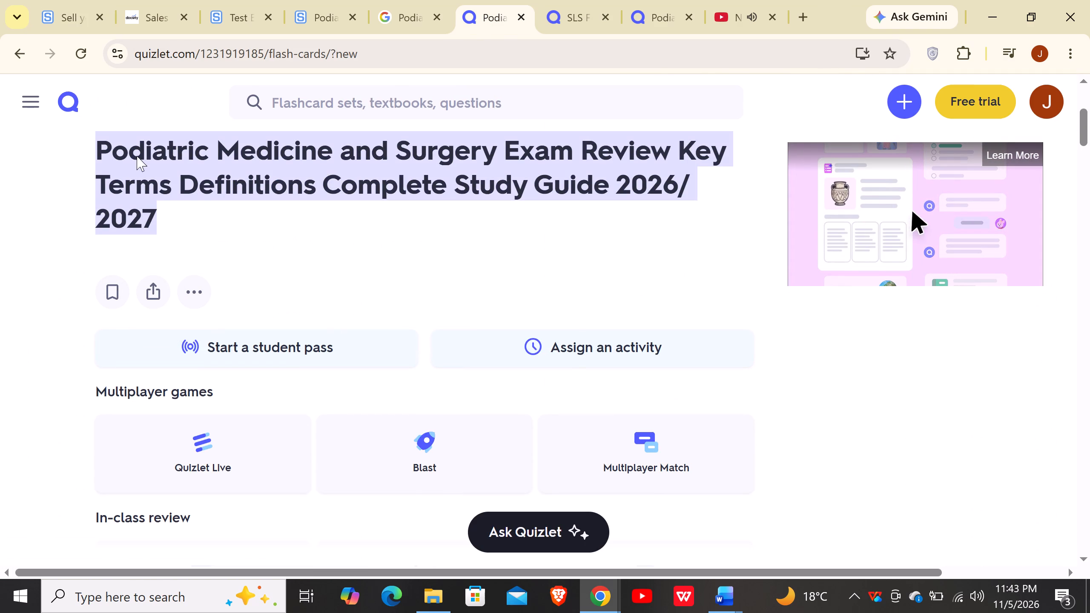
left_click(225, 181)
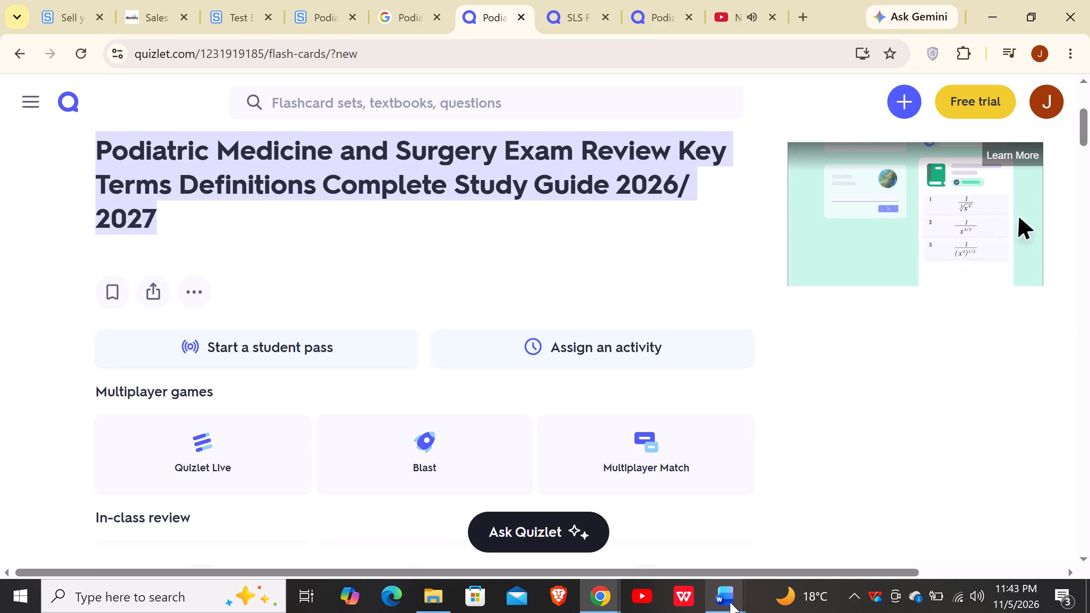
In Word's Document9, paste the copied title on a new line below STUDY SMART. PREPARE WITH CONFIDENCE. and remove the blank line after it.
left_click(787, 534)
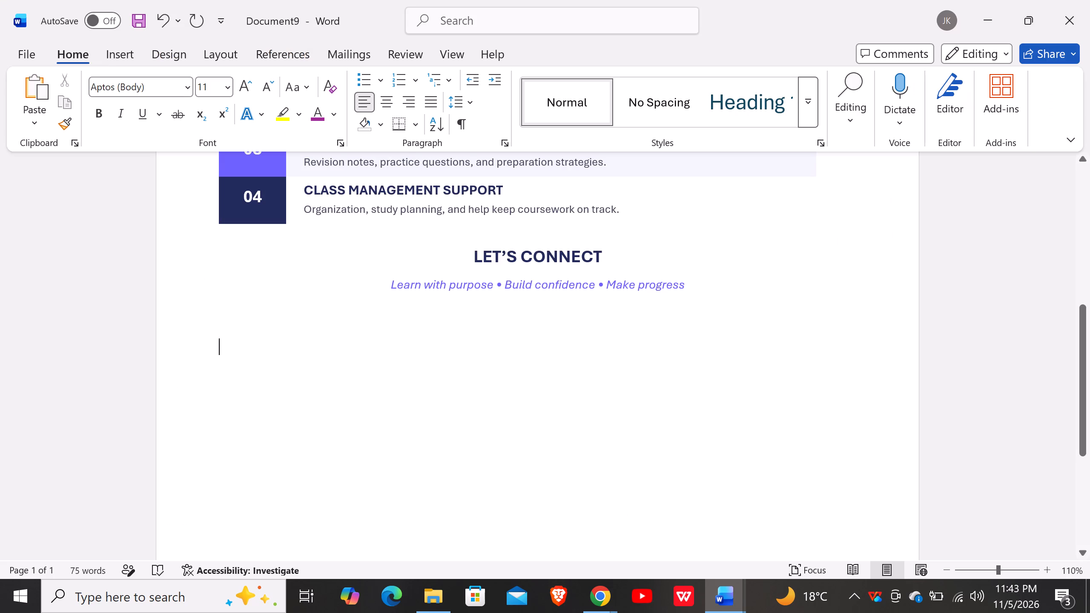
scroll(526, 329, "up", 8)
left_click(821, 259)
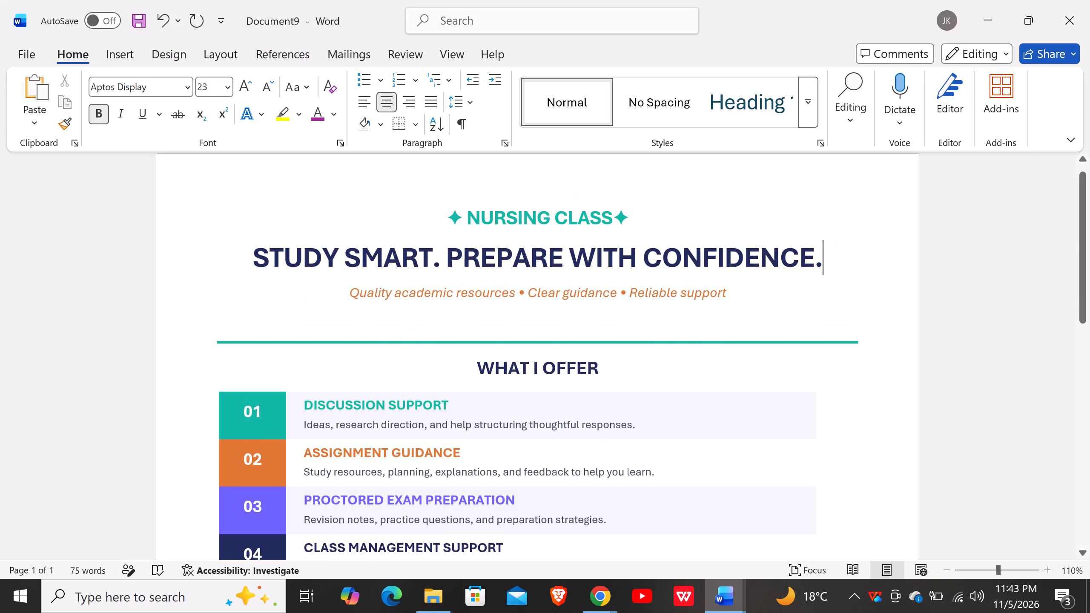
key("Return")
key("ctrl+v")
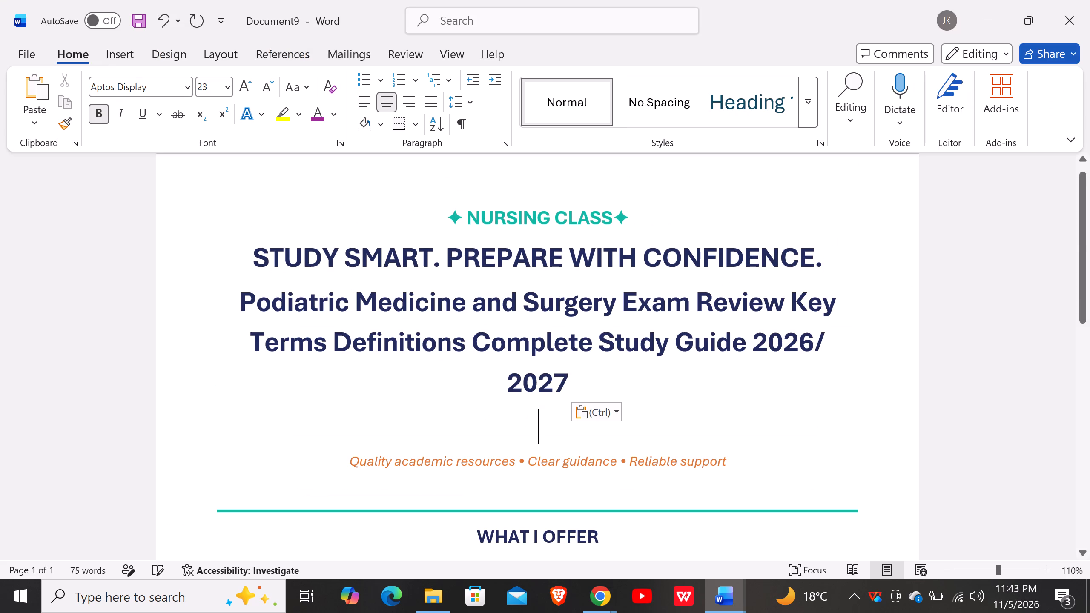
key("BackSpace")
key("BackSpace")
Change the whole pasted podiatric exam title to UPPERCASE.
left_click_drag(571, 353, 569, 355)
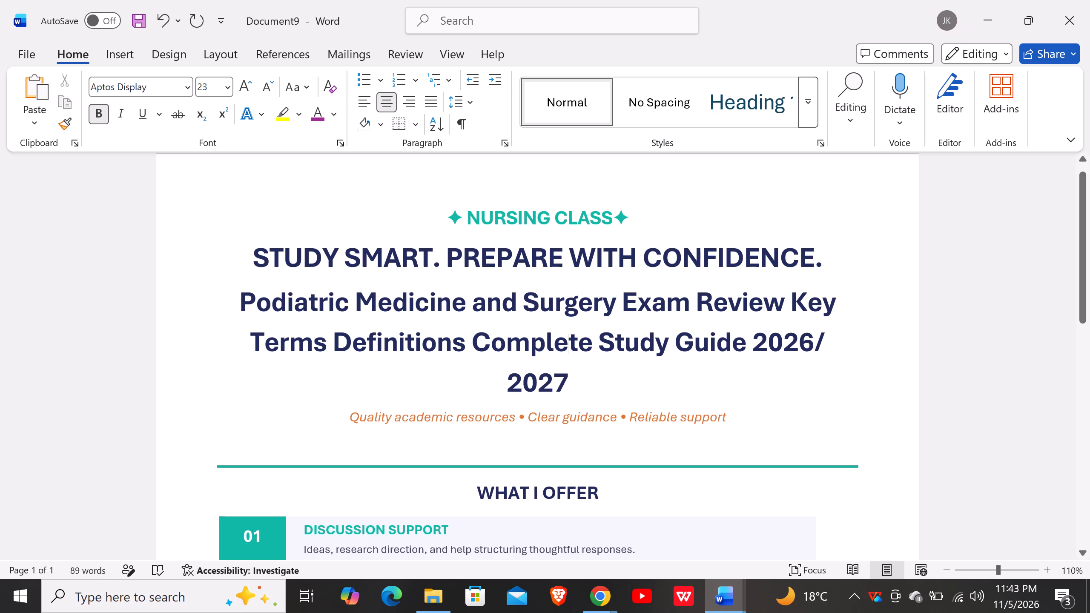
left_click_drag(569, 355, 260, 317)
left_click_drag(614, 378, 267, 308)
left_click(302, 79)
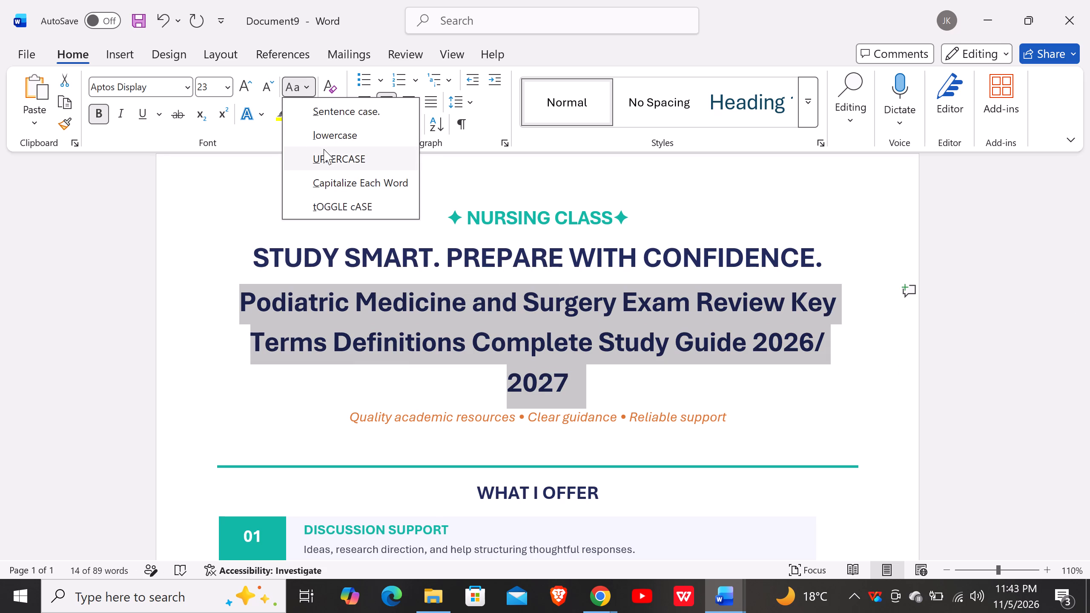
left_click(324, 150)
Format the podiatric title with the standard gold-orange font colour, an underline and the Aptos Slab Black font.
right_click(409, 325)
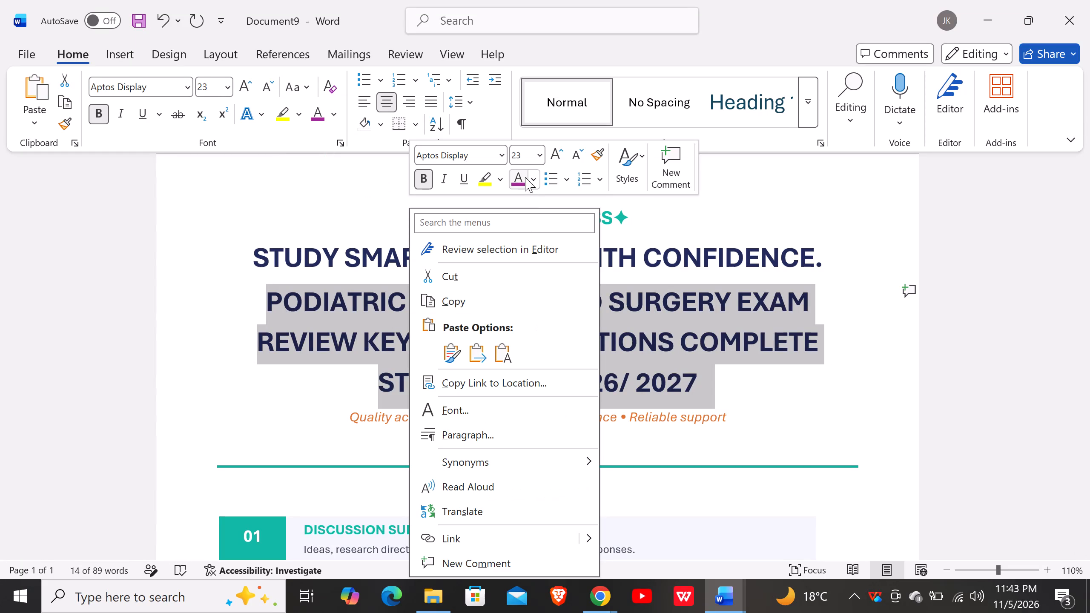
left_click(531, 178)
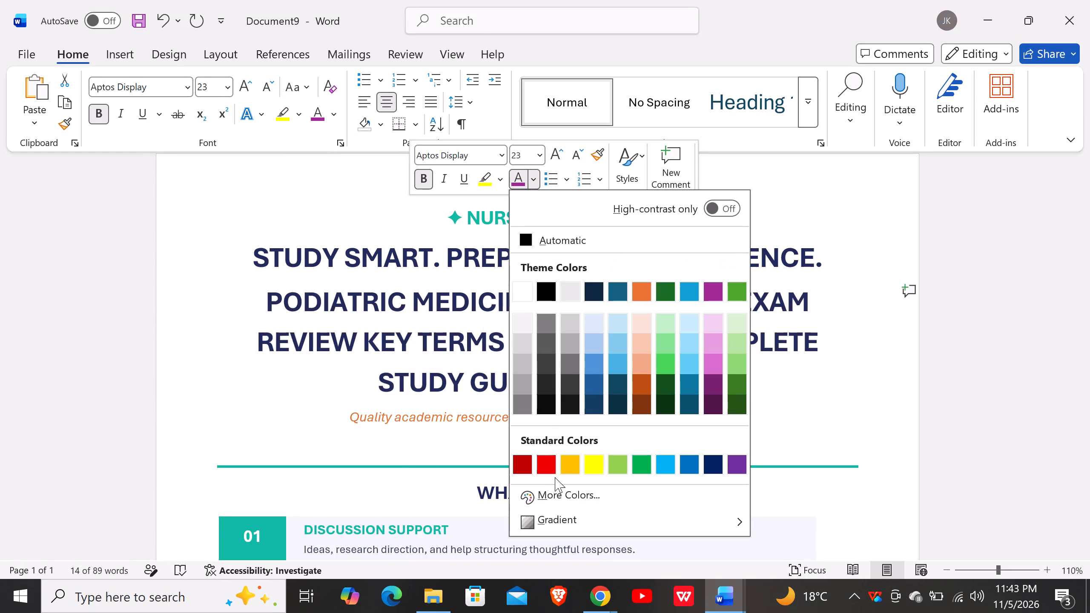
left_click(571, 467)
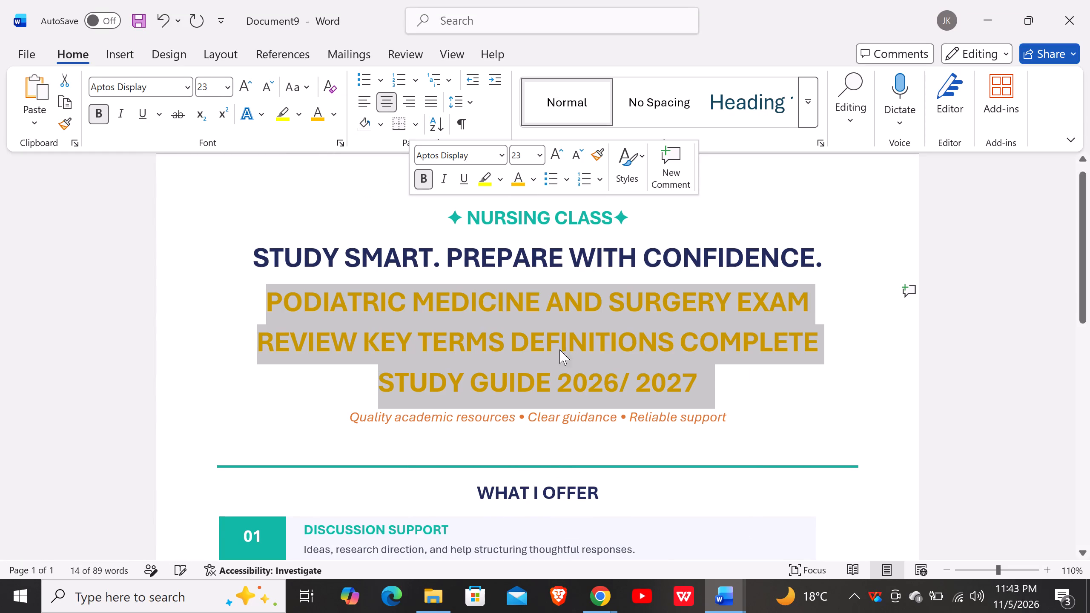
left_click(465, 177)
left_click(506, 149)
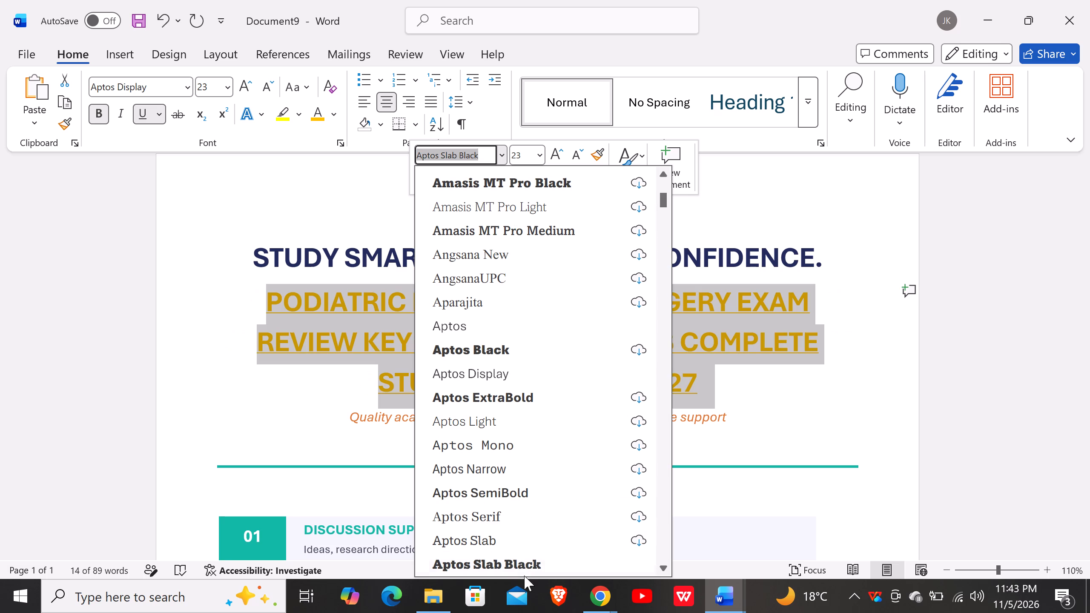
left_click(526, 562)
left_click(279, 411)
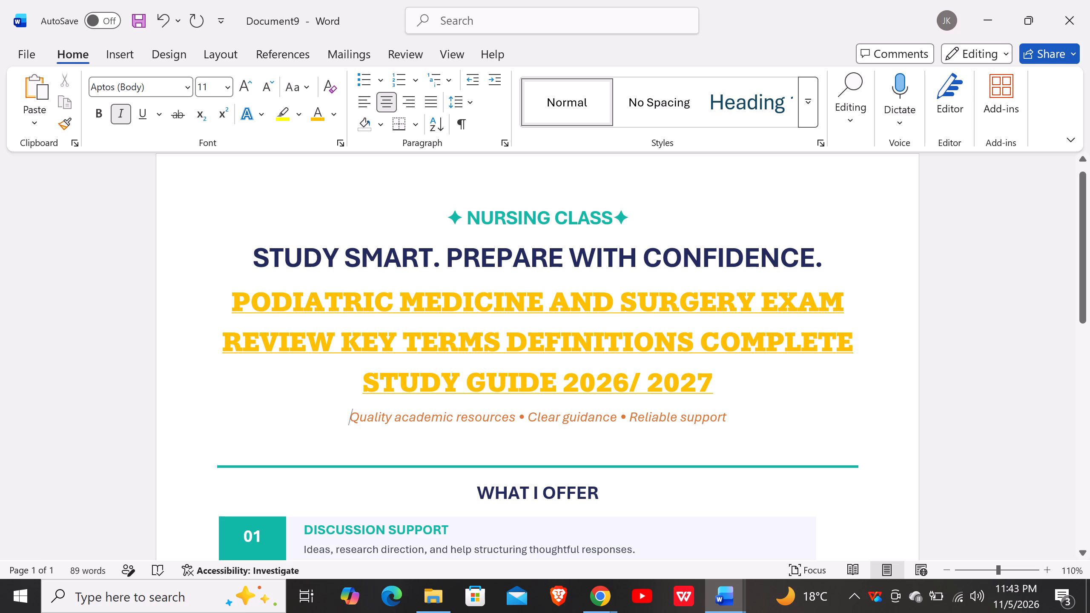
Export the podiatric Quizlet set with "- Correct Answer:" between term and definition, and paste its text in Document9 below the "Learn with purpose" tagline.
scroll(379, 380, "down", 12)
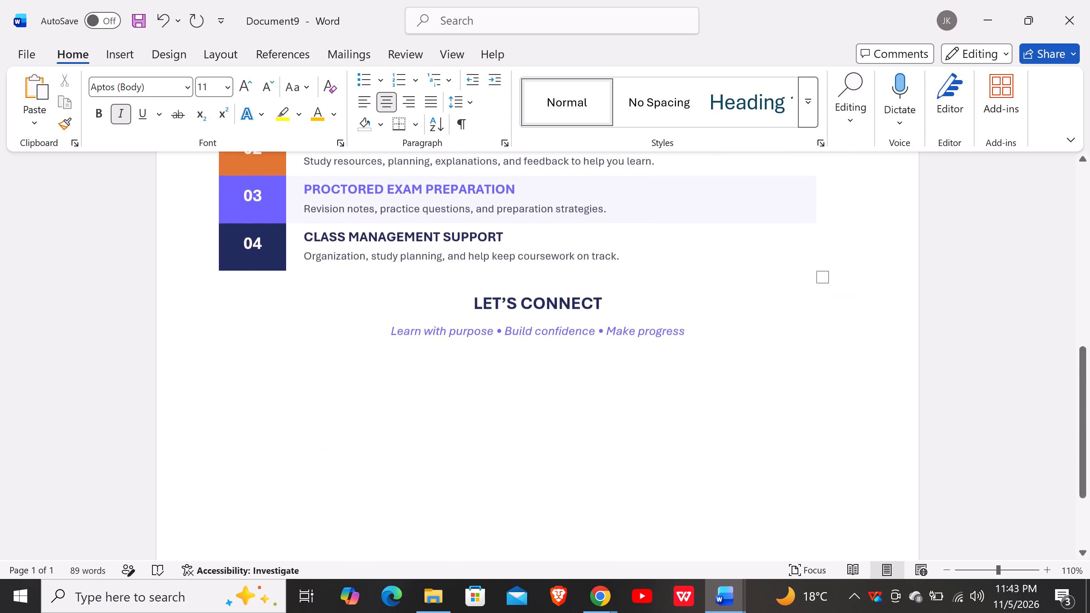
left_click(224, 306)
left_click(613, 607)
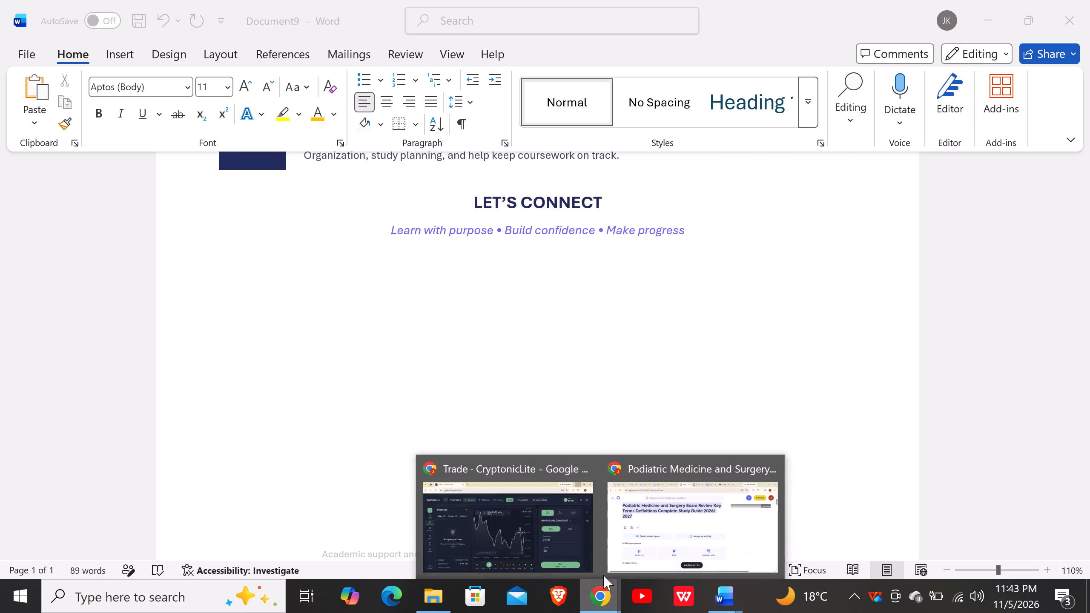
left_click(648, 523)
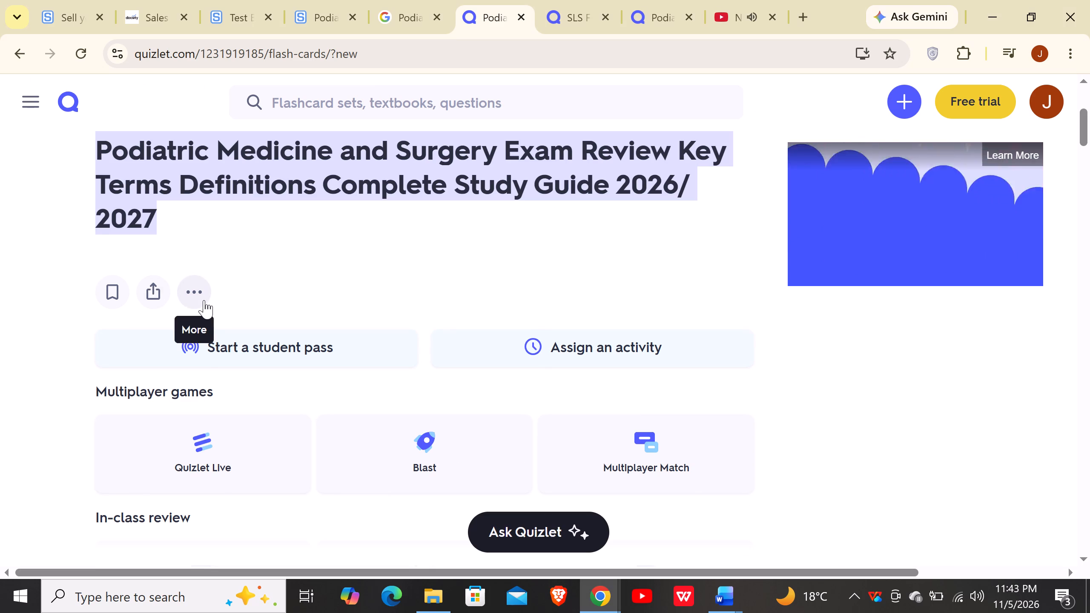
left_click(204, 300)
left_click(151, 534)
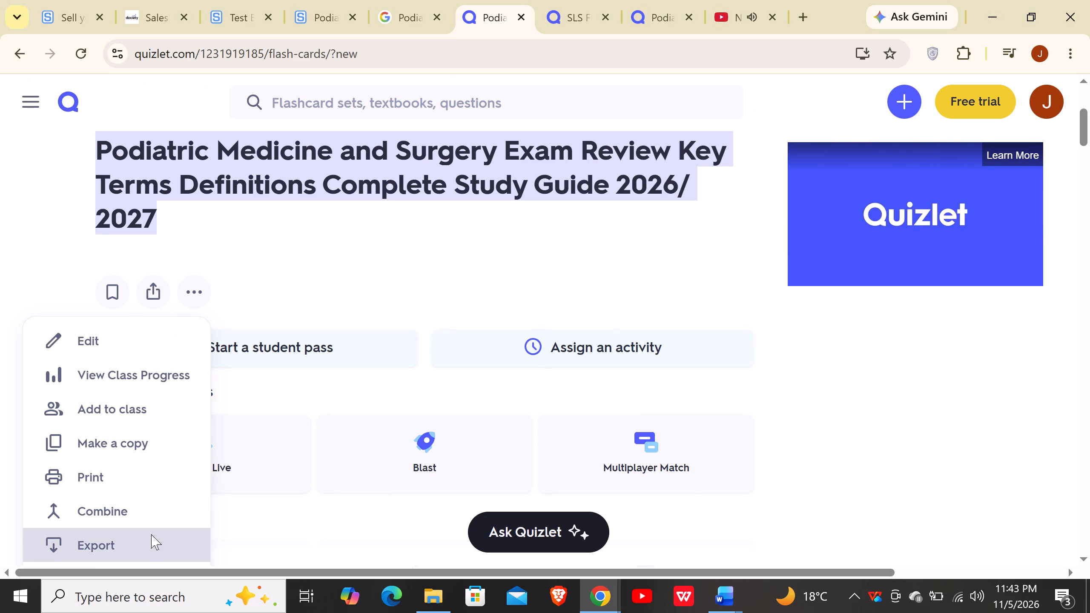
left_click(299, 369)
left_click(395, 404)
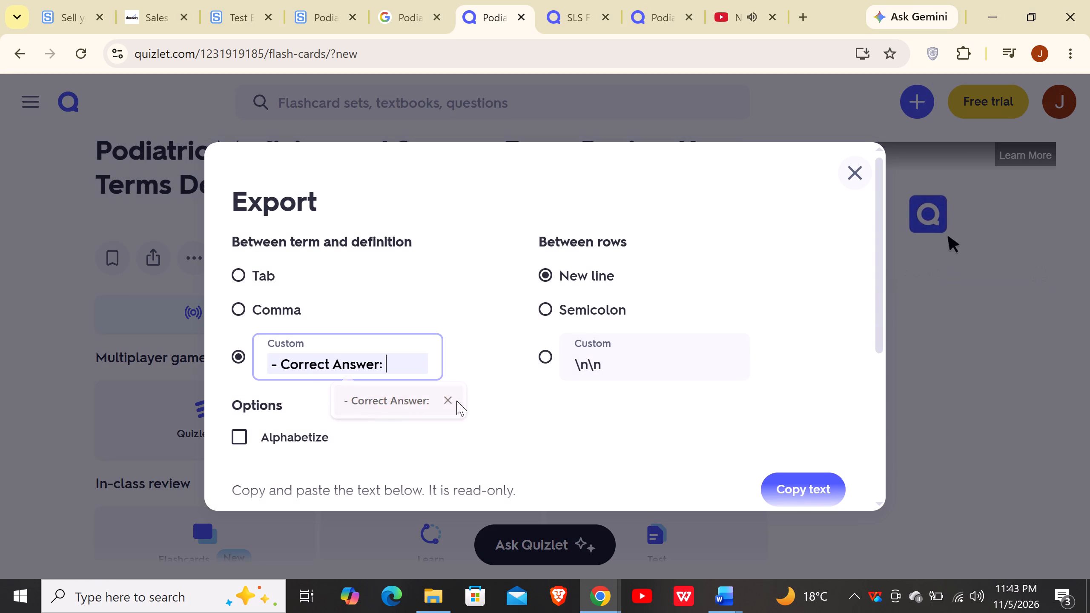
scroll(780, 372, "down", 3)
left_click(816, 236)
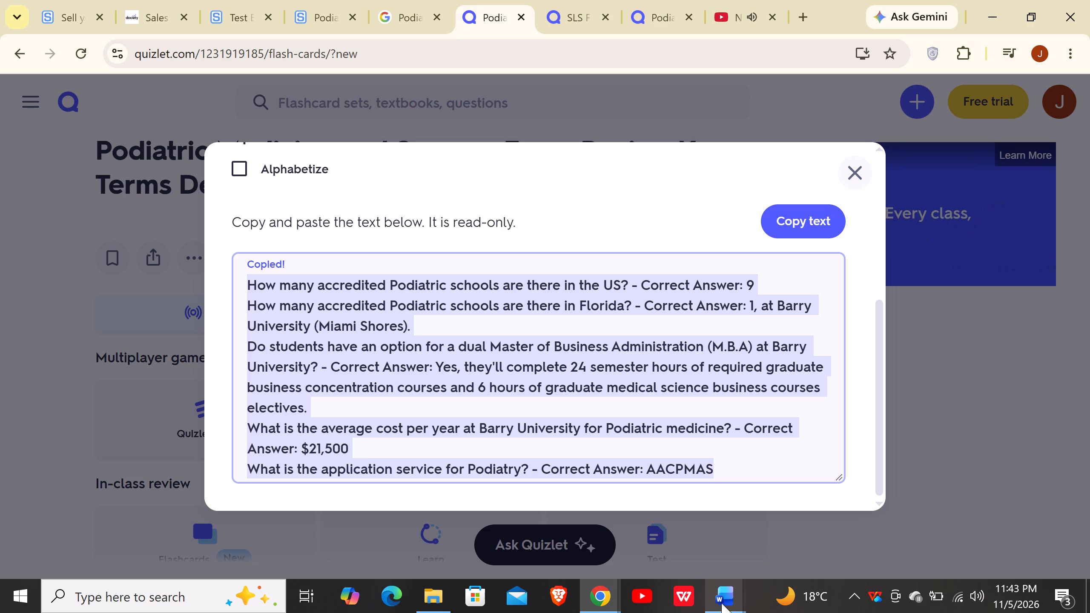
left_click(804, 533)
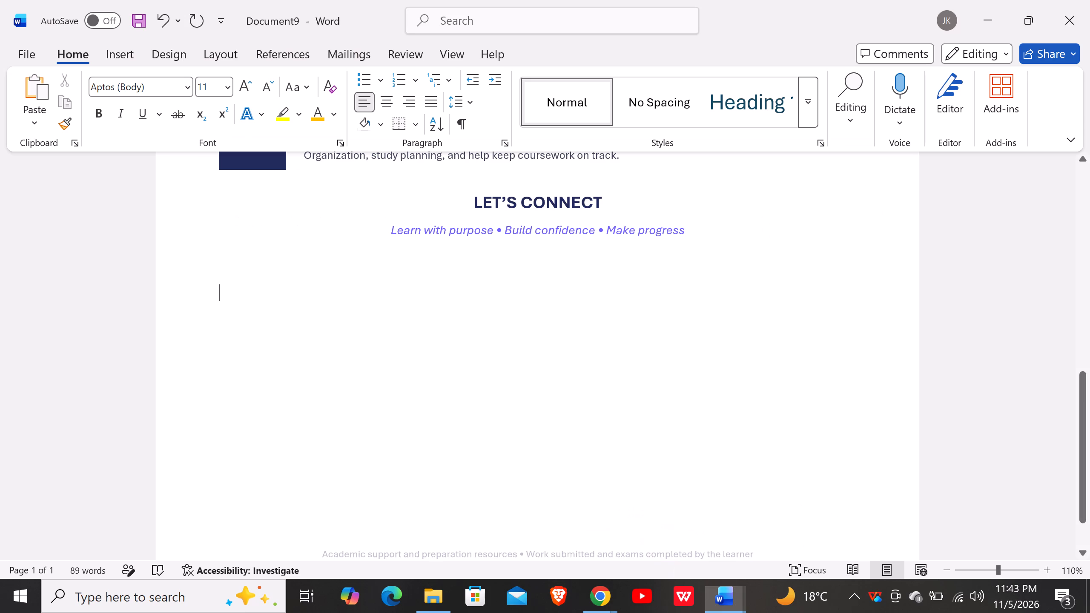
key("ctrl+v")
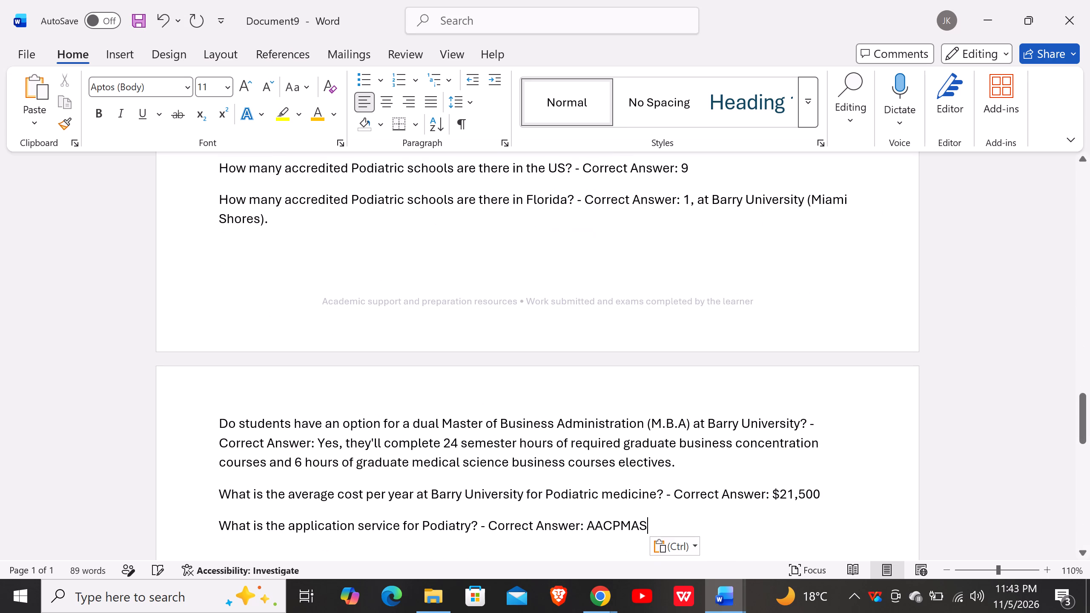
Format all the pasted questions and answers as 14-point Times New Roman.
left_click_drag(671, 528, 293, 153)
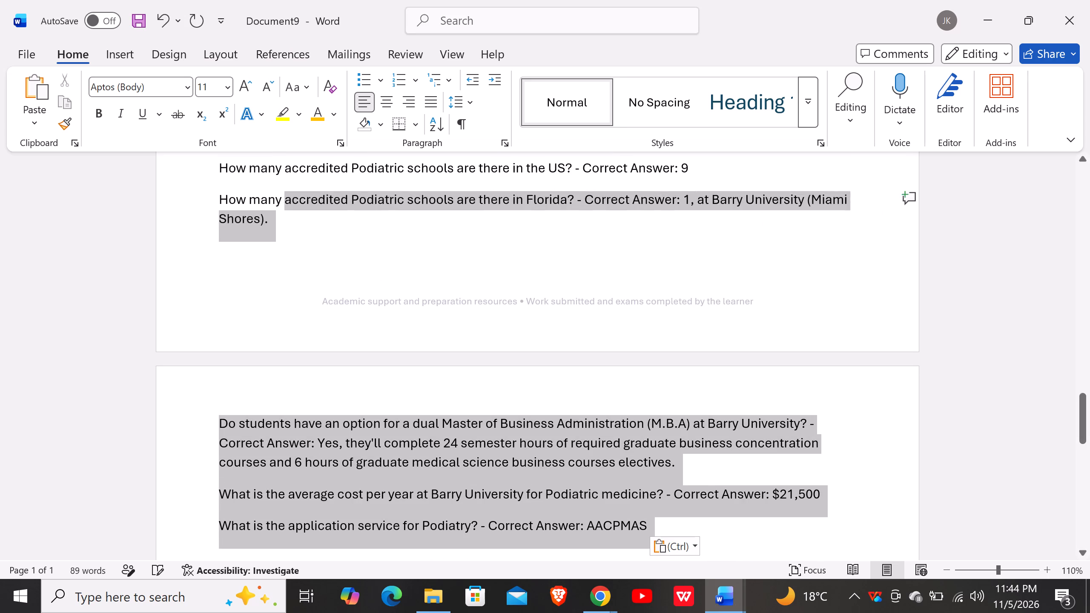
left_click_drag(293, 153, 296, 612)
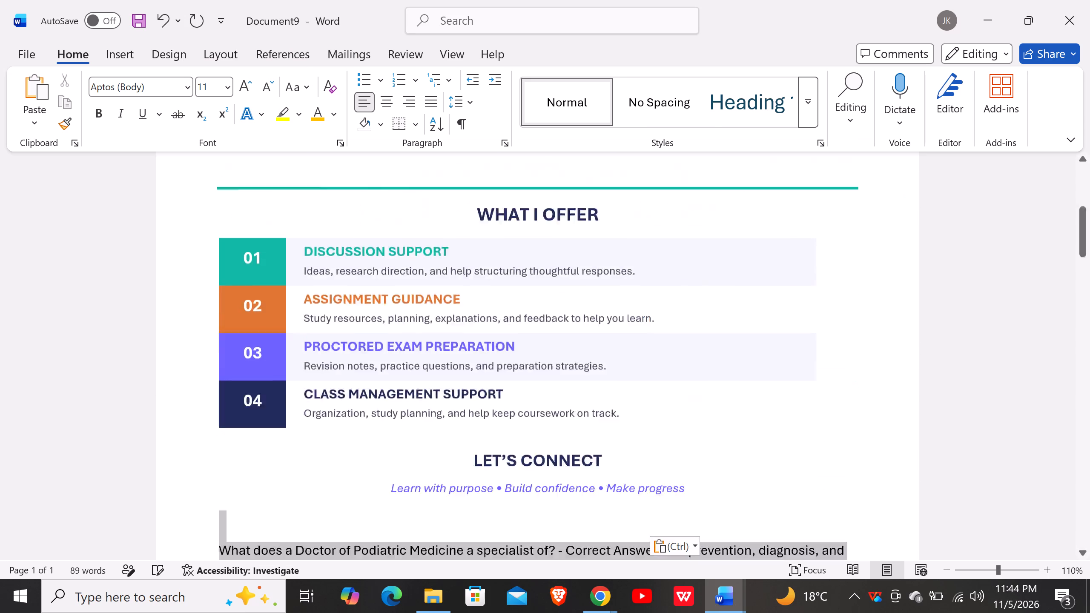
left_click_drag(296, 612, 220, 278)
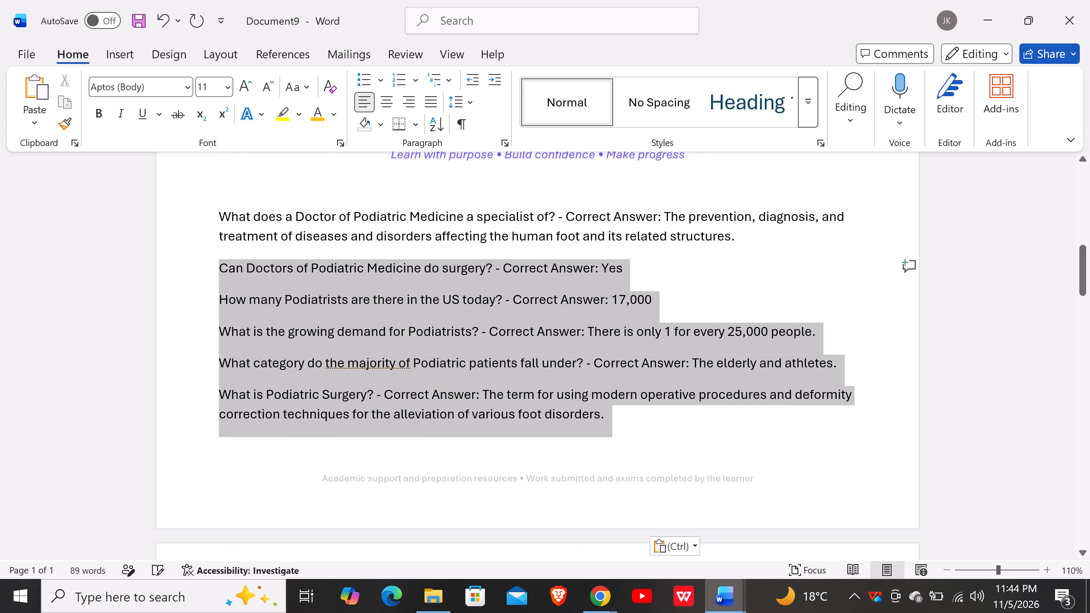
left_click_drag(220, 278, 212, 222)
left_click(340, 169)
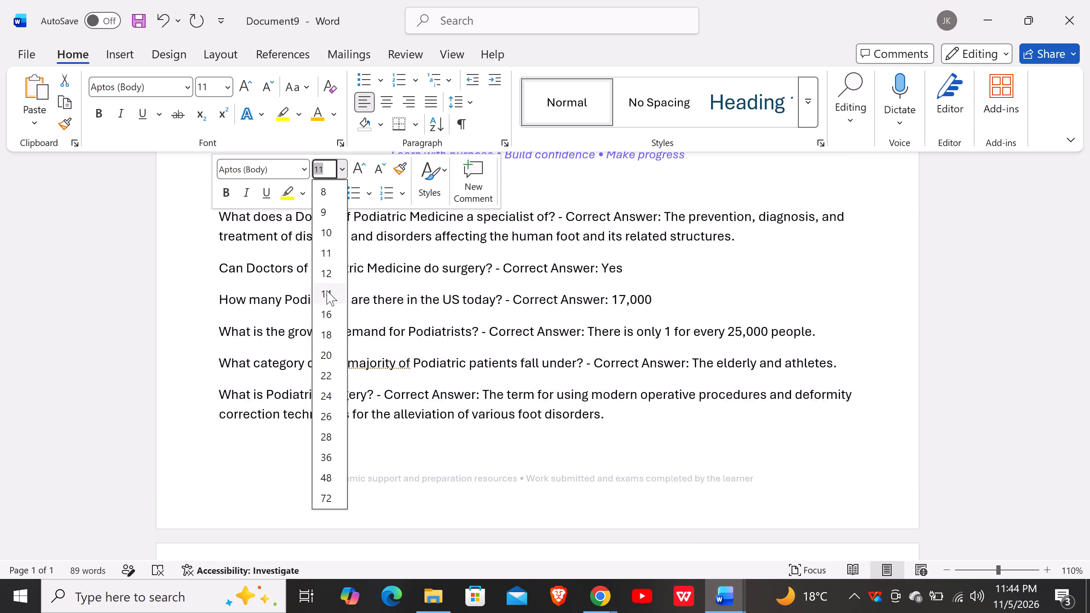
left_click(327, 290)
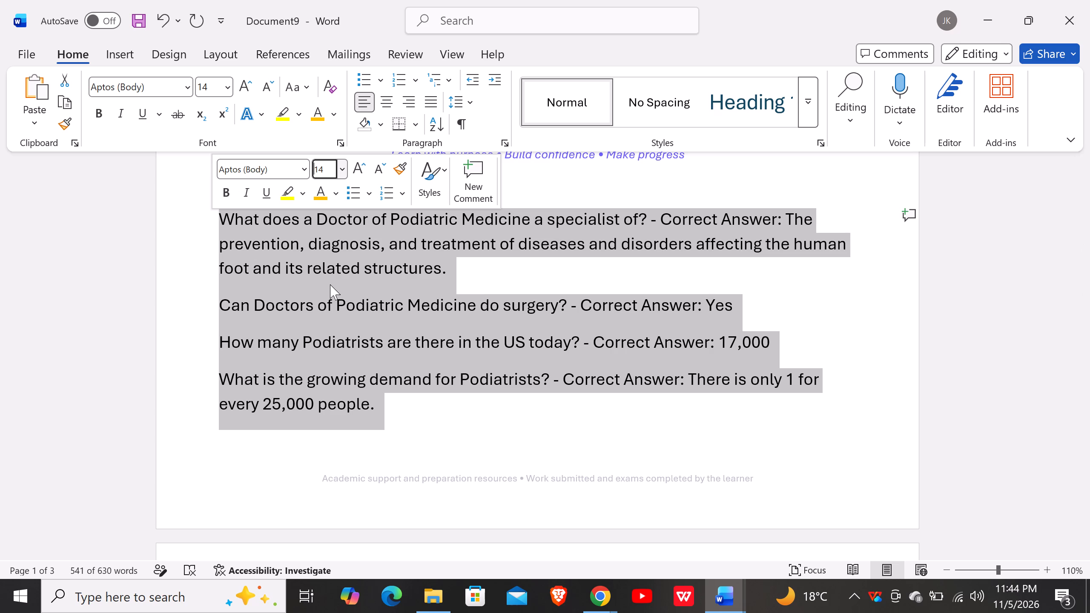
left_click(303, 167)
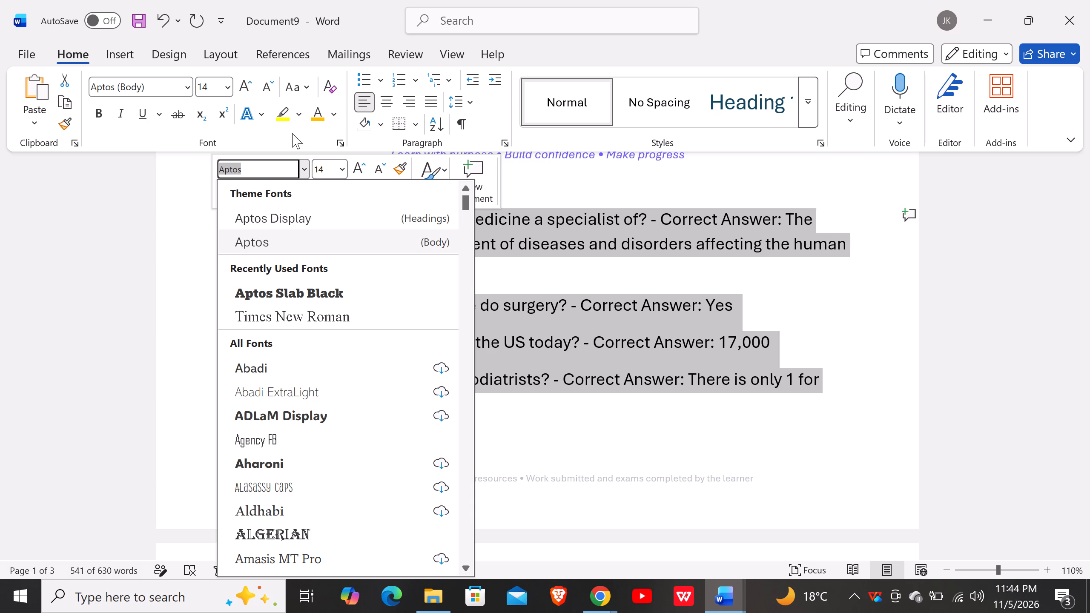
left_click(333, 315)
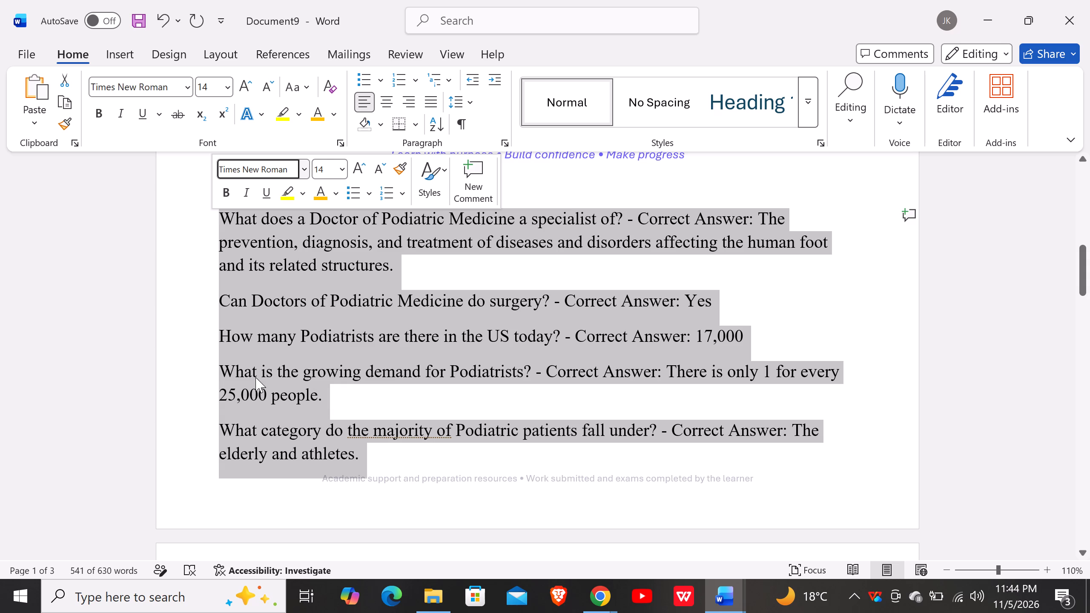
left_click(213, 330)
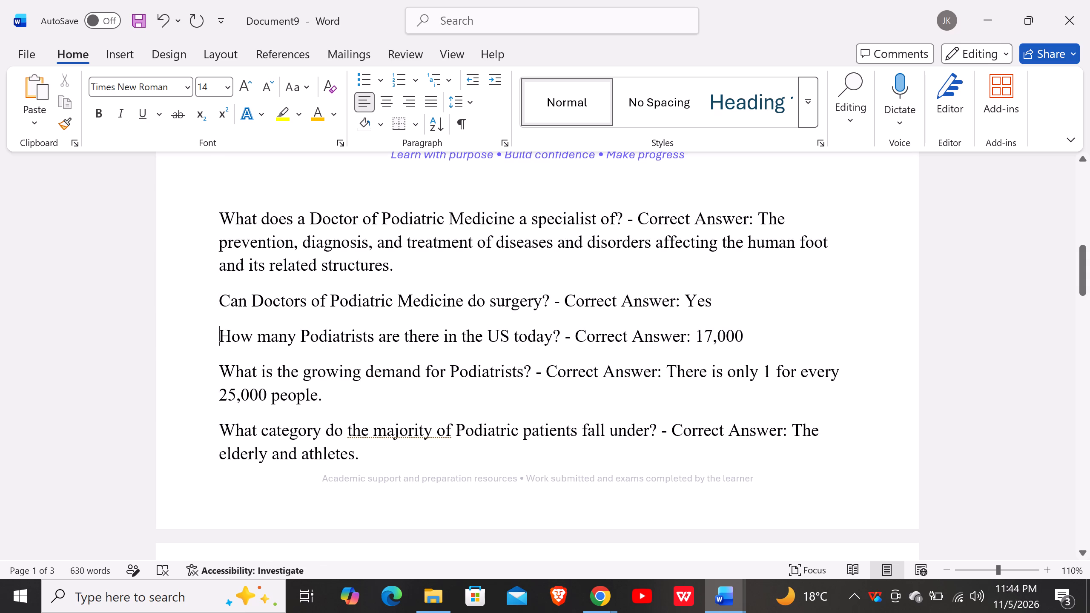
Insert six blank paragraphs before the first question so the questions start on the second page.
left_click(215, 215)
key("Return")
key("Return")
key("Return")
key("Return")
key("Return")
key("Return")
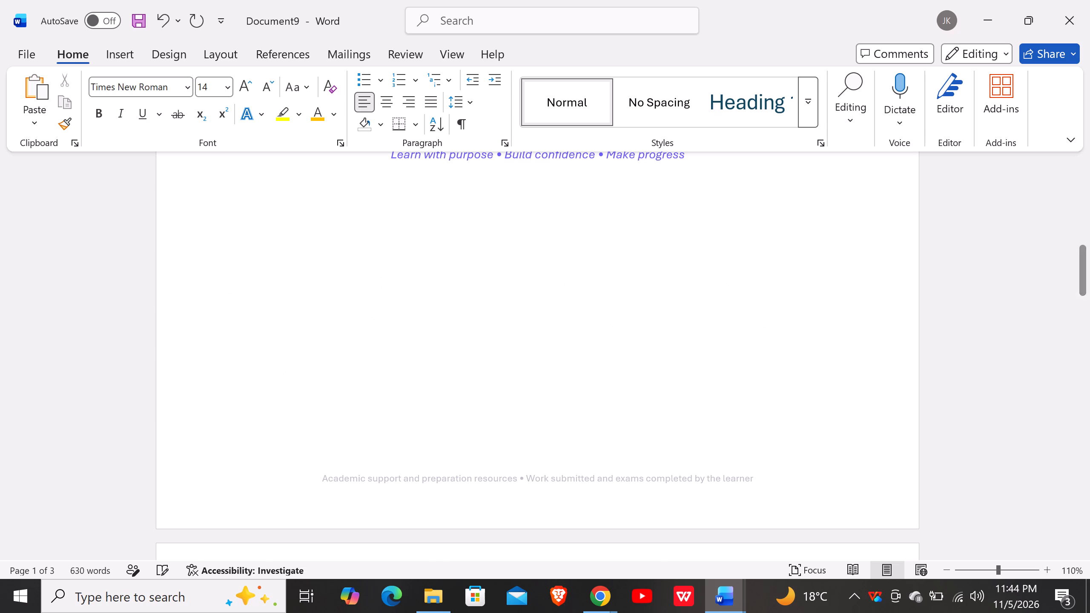
scroll(528, 336, "down", 10)
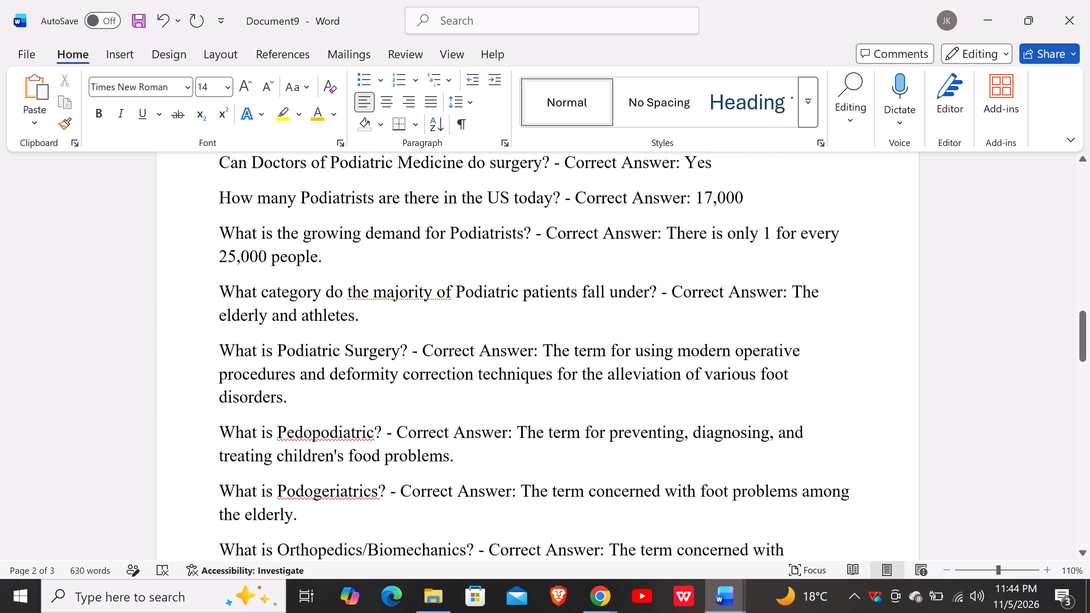
scroll(528, 337, "down", 3)
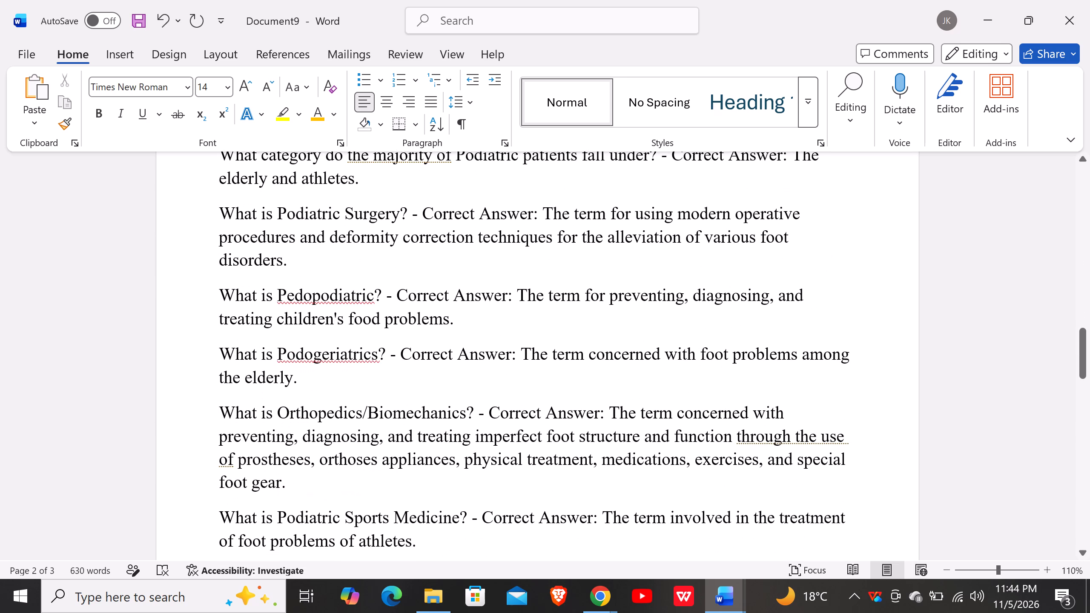
In Chrome, make a copy of the SLS FINAL (Podiatric Medicine) flashcard set on Quizlet.
left_click(615, 607)
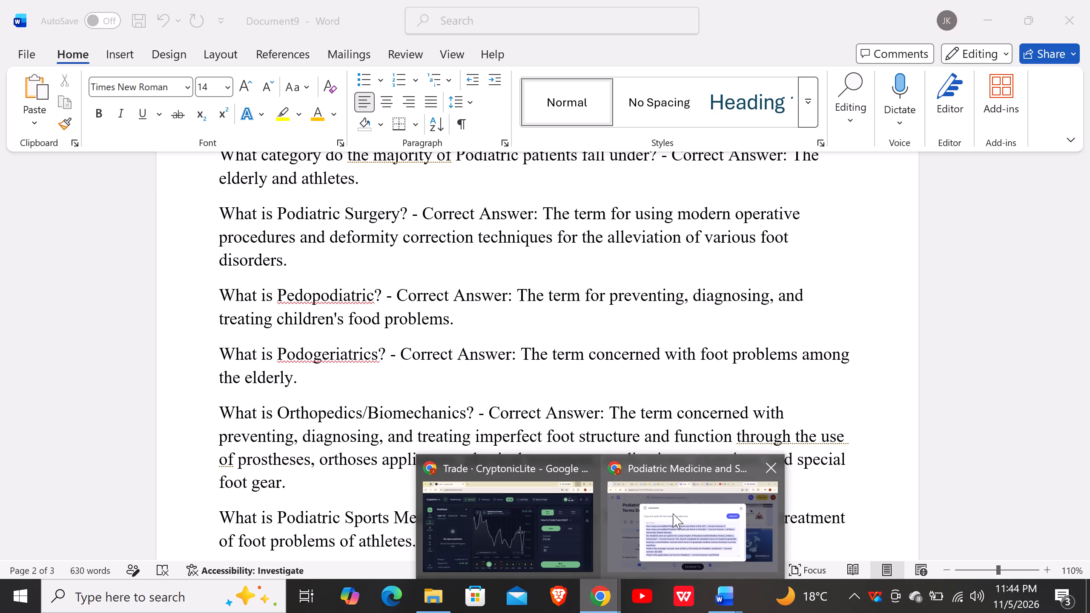
left_click(673, 511)
left_click(584, 11)
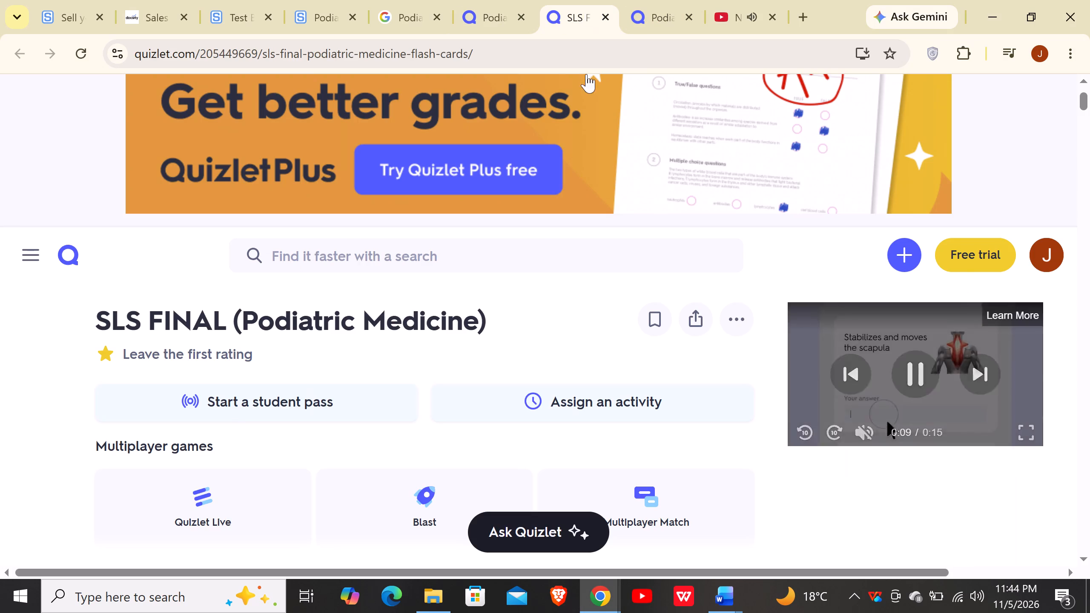
scroll(491, 359, "down", 9)
scroll(494, 353, "up", 4)
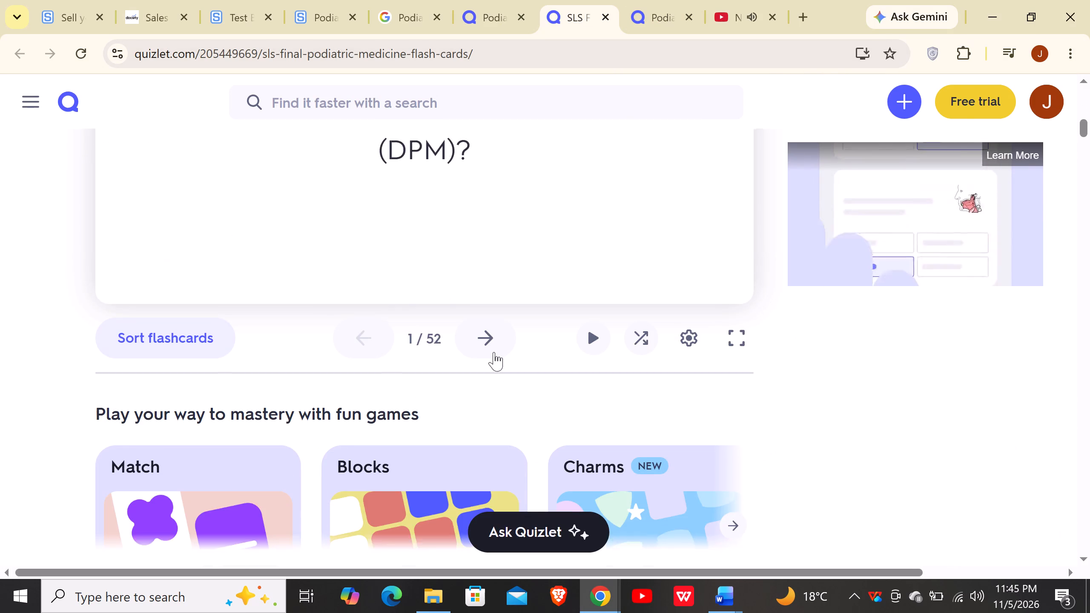
scroll(504, 340, "up", 4)
left_click(736, 232)
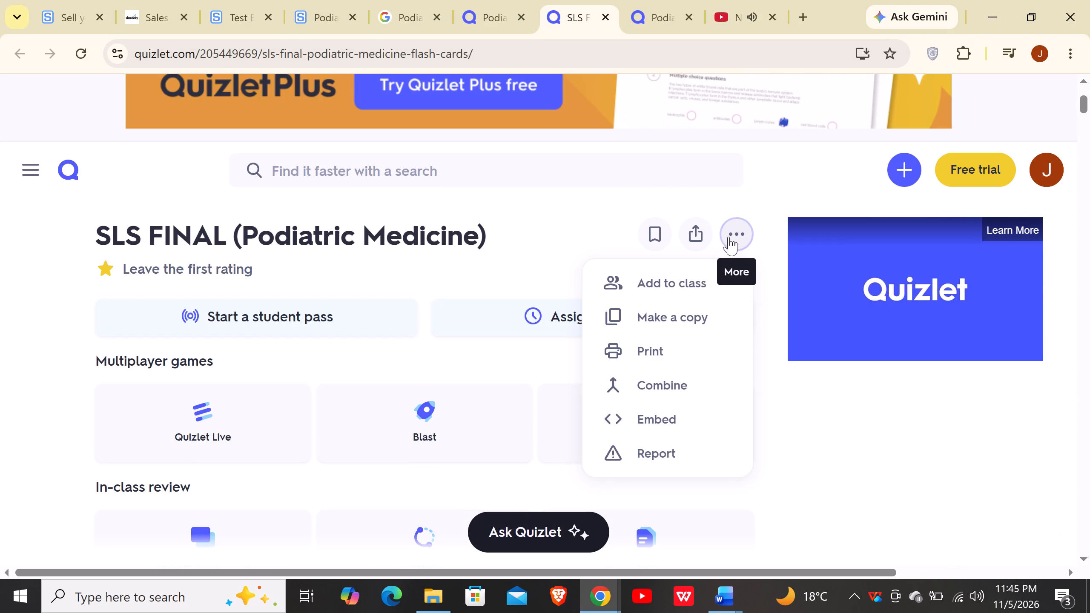
left_click(688, 322)
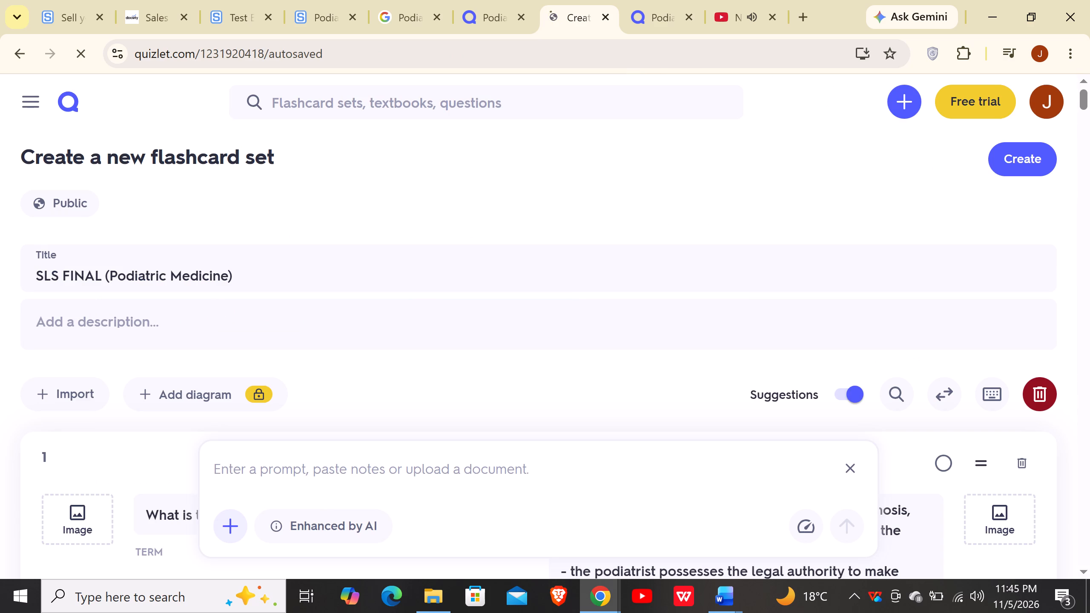
Copy SLS FINAL from the copied set's title and insert it, with spaces around it, before PODIATRIC in Document9's cover title.
left_click_drag(101, 273, 0, 272)
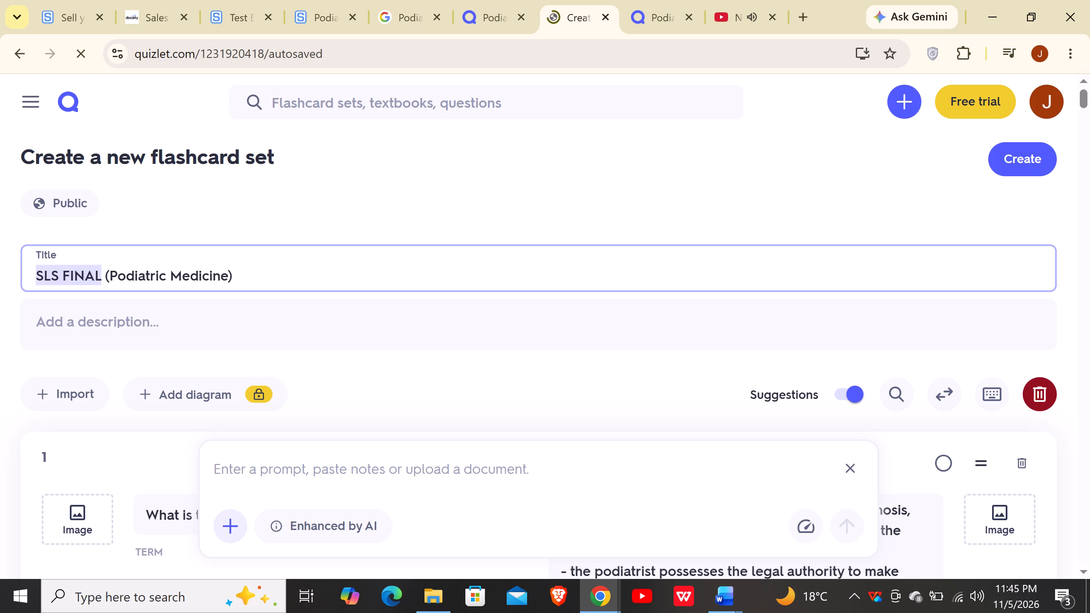
right_click(54, 272)
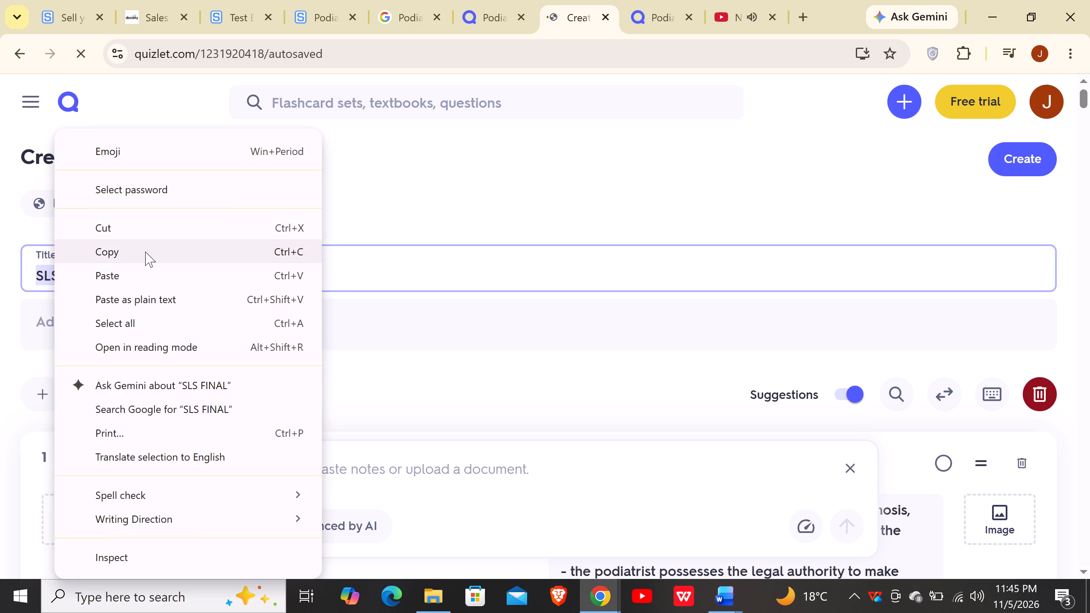
left_click(145, 252)
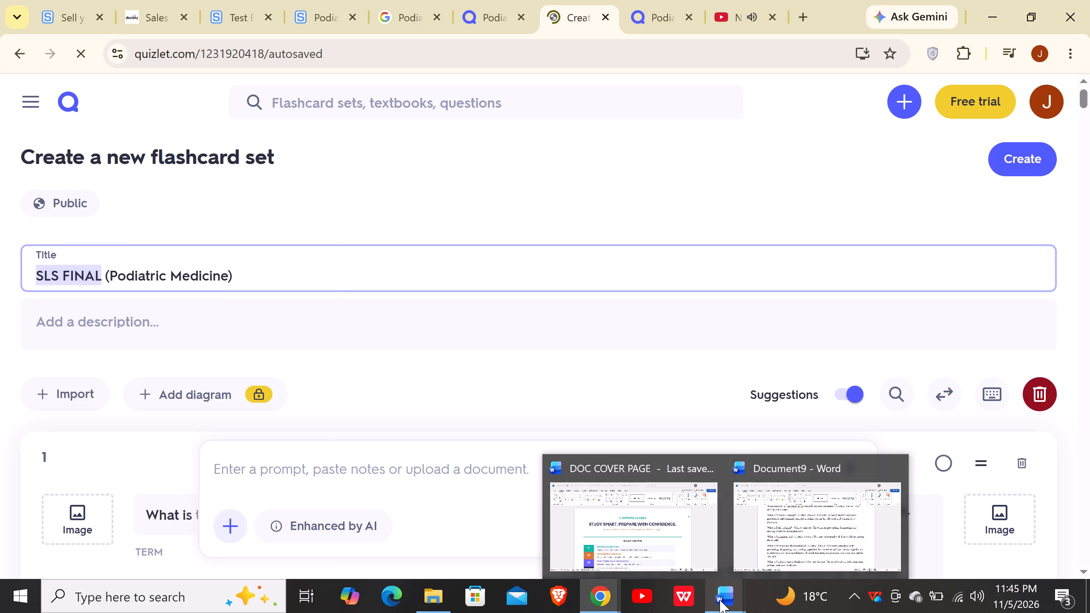
left_click(761, 553)
scroll(774, 401, "up", 19)
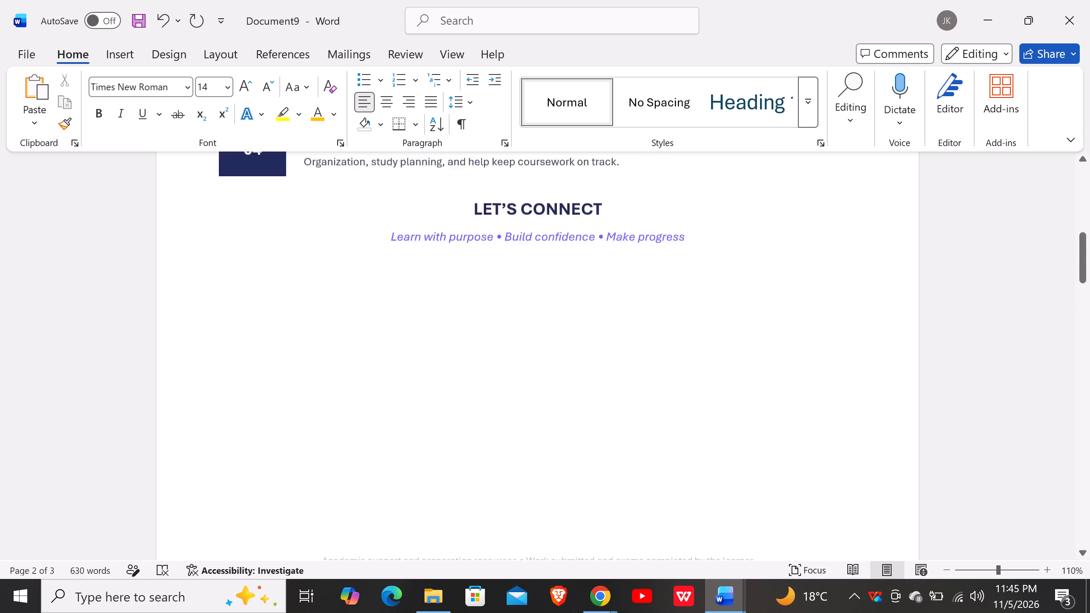
scroll(786, 373, "up", 8)
left_click(230, 235)
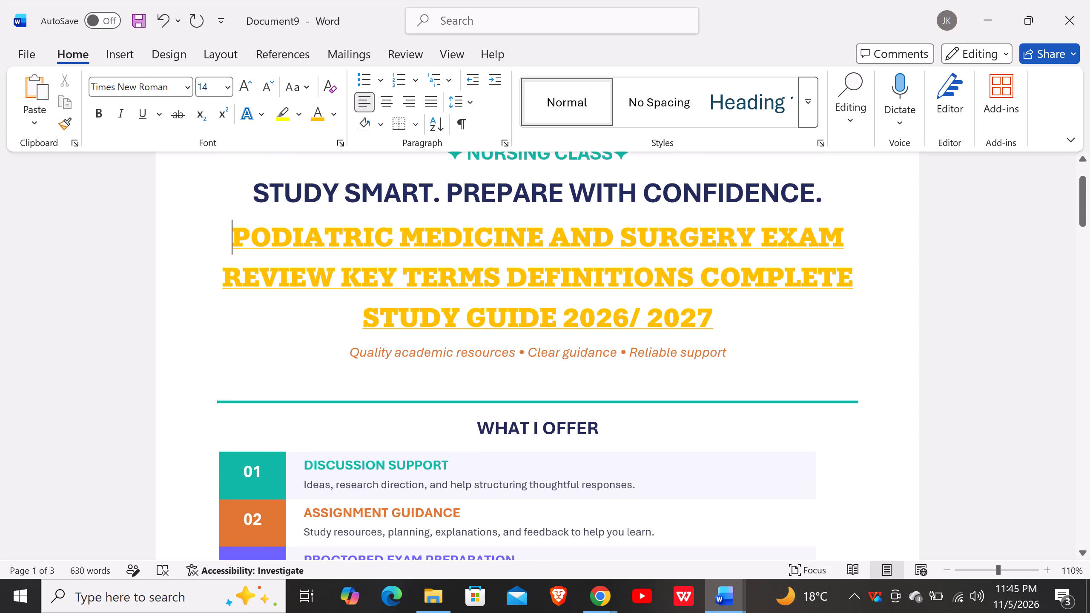
key("space")
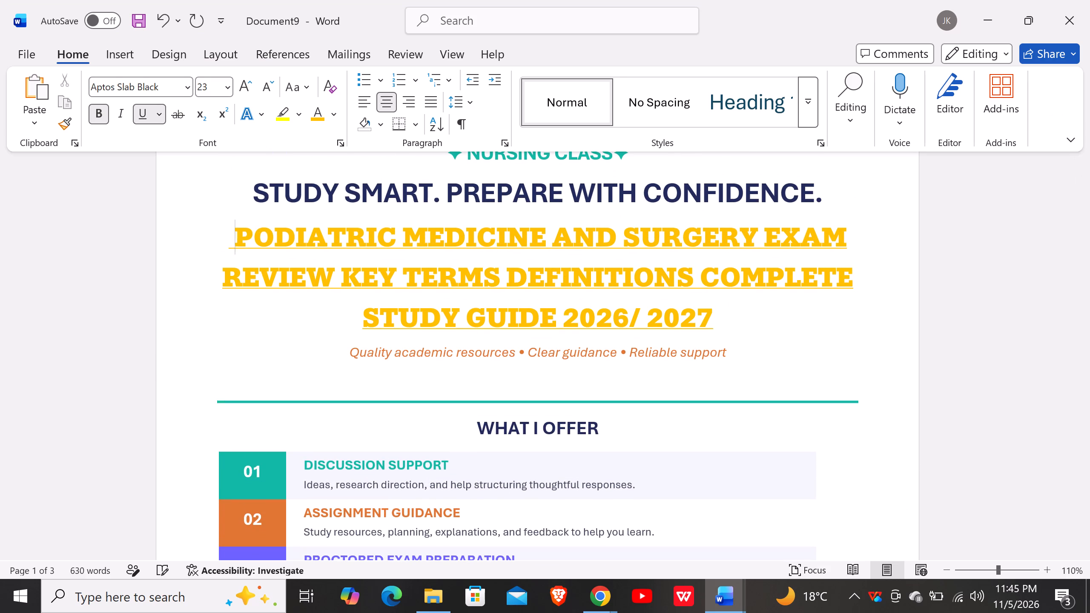
key("ctrl+v")
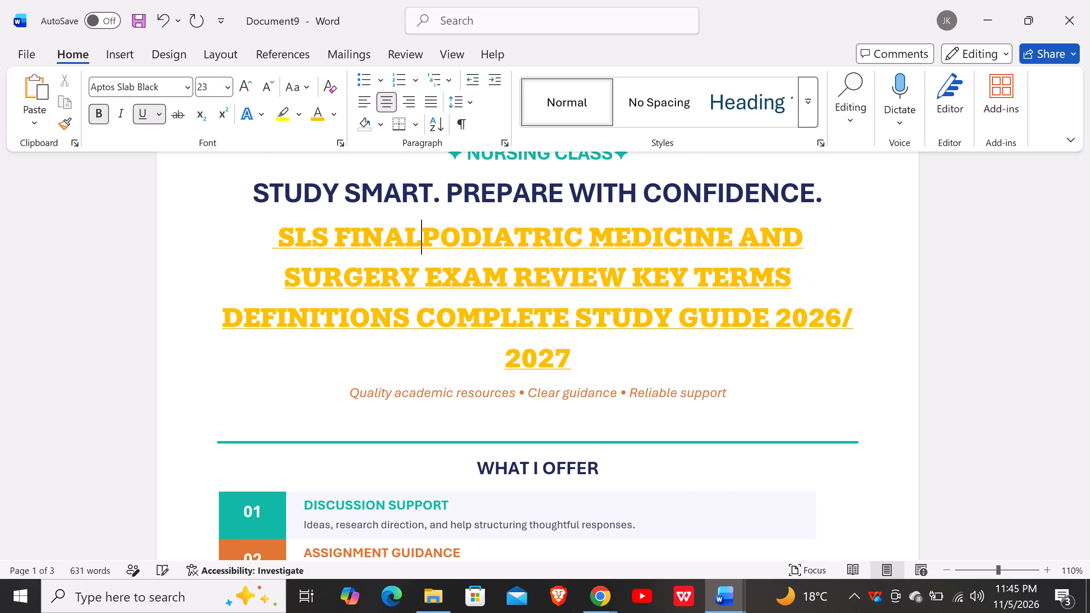
key("space")
Apply the centre alignment command to the extended cover title.
left_click_drag(609, 361, 298, 238)
key("ctrl+e")
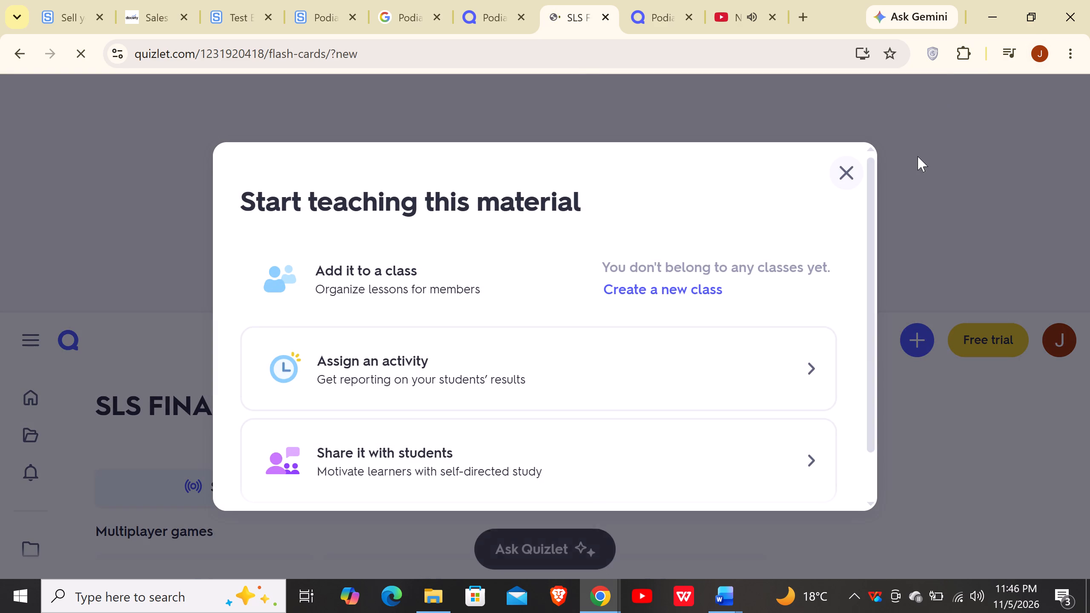
Export the copied SLS FINAL (Podiatric Medicine) set with the custom term separator "- Correct Answer:" and copy the exported text.
left_click(850, 175)
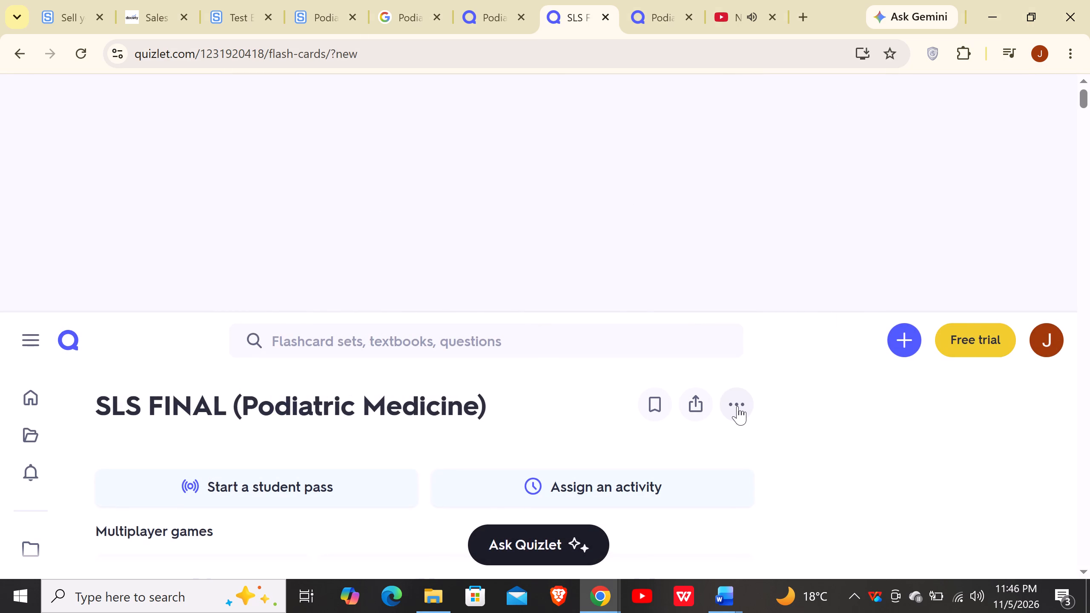
left_click(737, 406)
left_click(619, 309)
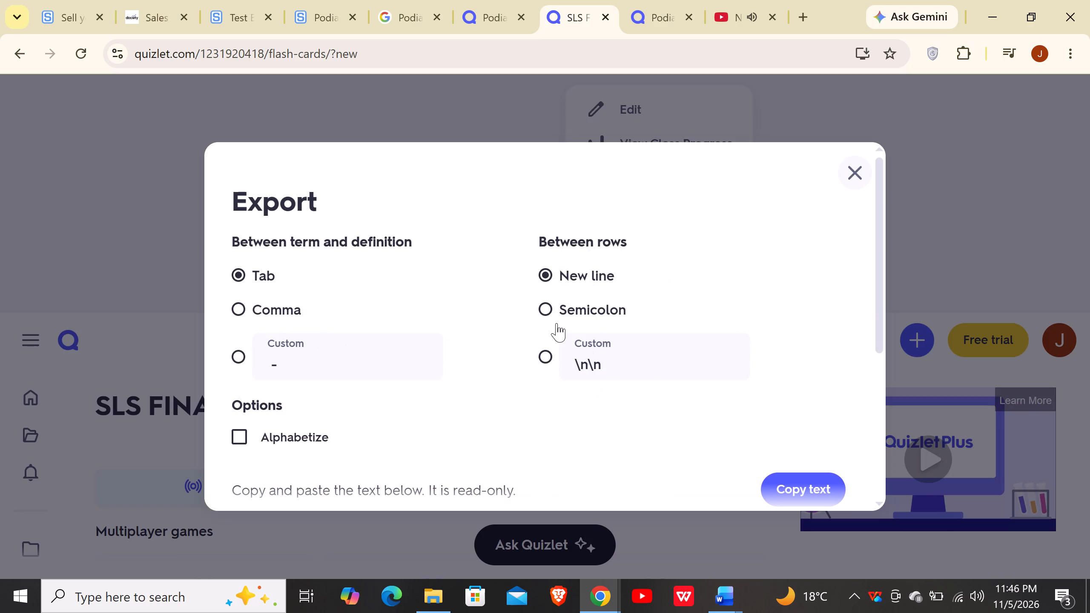
left_click(329, 360)
left_click(398, 404)
scroll(534, 375, "down", 3)
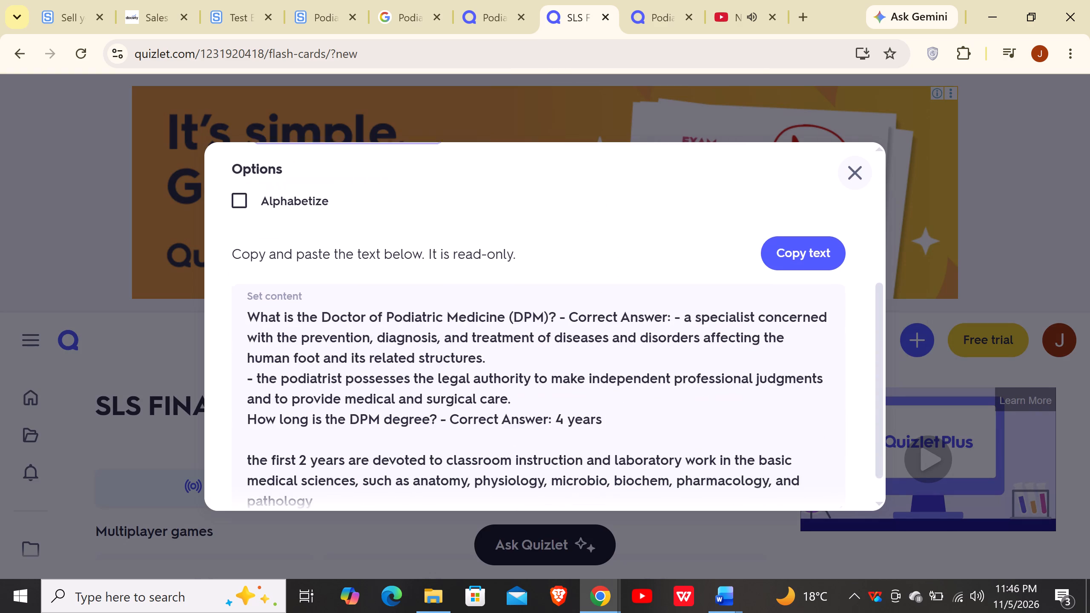
left_click(822, 236)
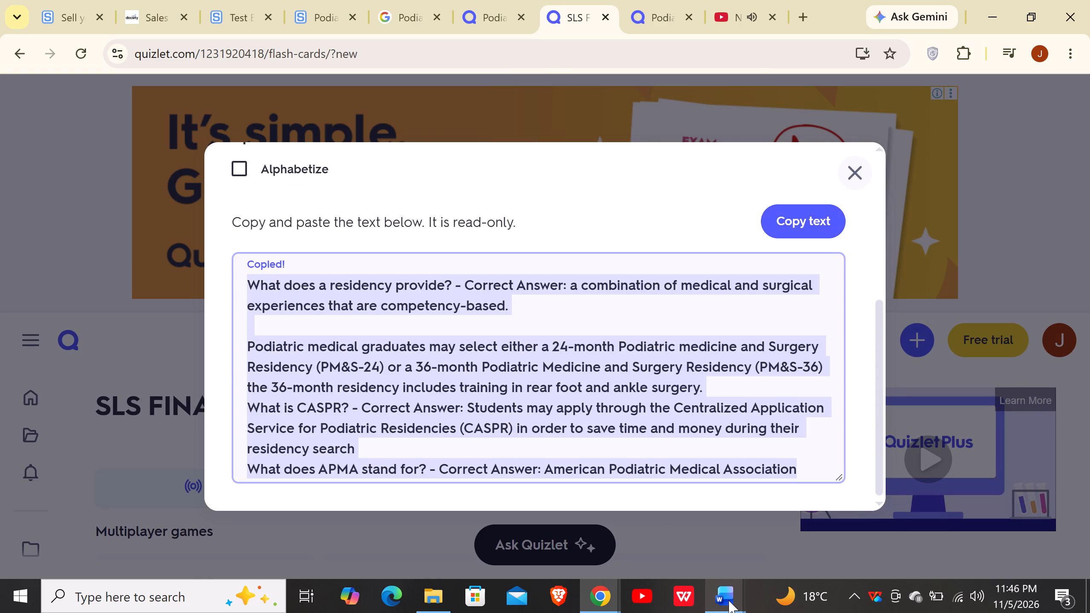
In Word, paste the exported SLS FINAL questions on a new line after the last question in Document9.
left_click(810, 549)
scroll(602, 458, "down", 11)
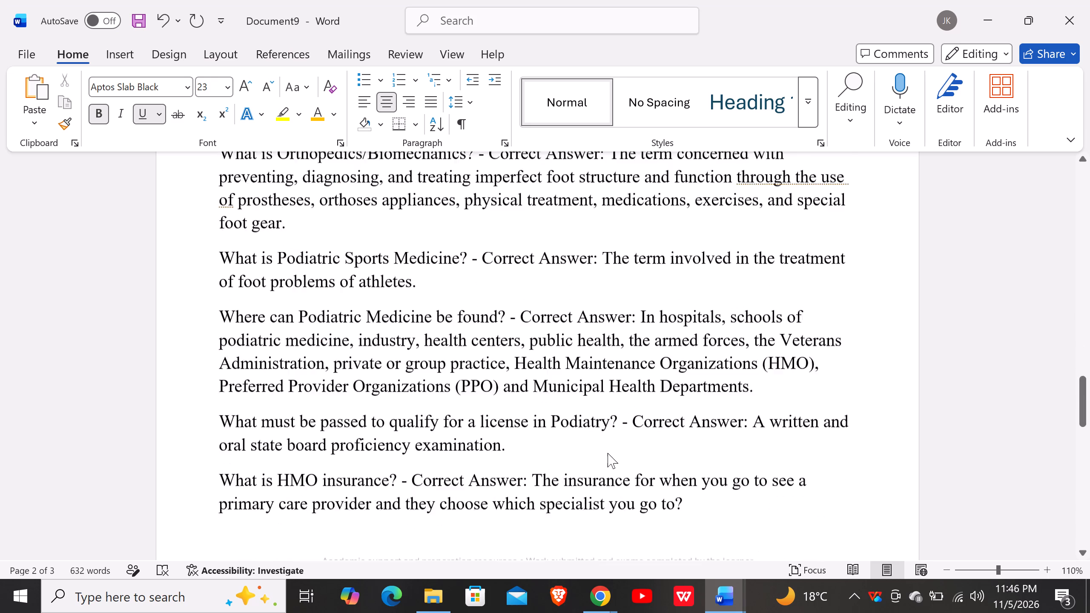
scroll(608, 453, "down", 7)
scroll(608, 451, "down", 20)
scroll(608, 451, "down", 1)
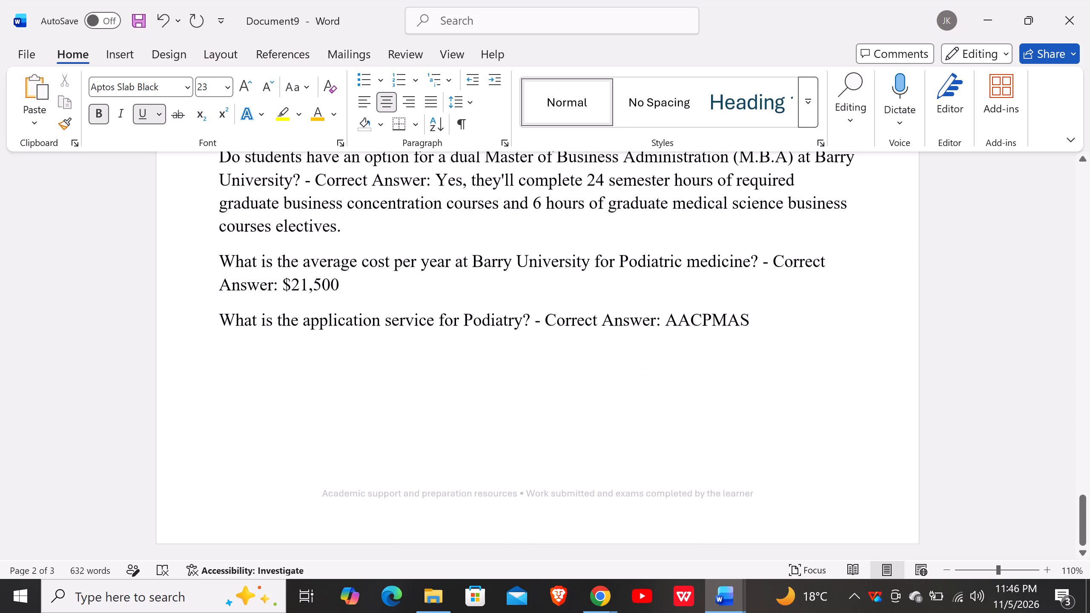
left_click(773, 326)
key("Return")
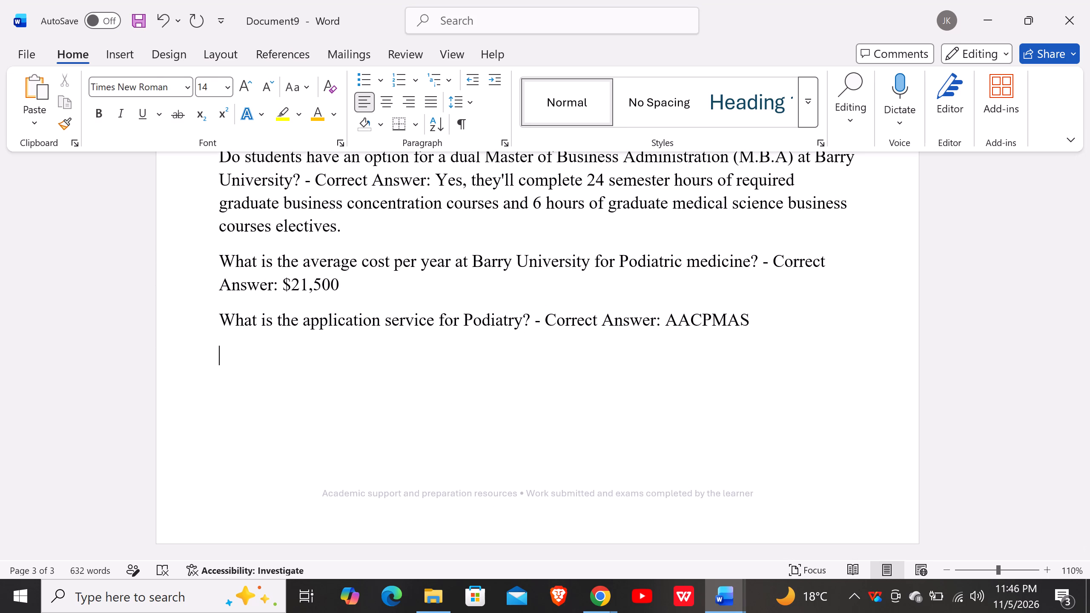
key("ctrl+c")
key("ctrl+v")
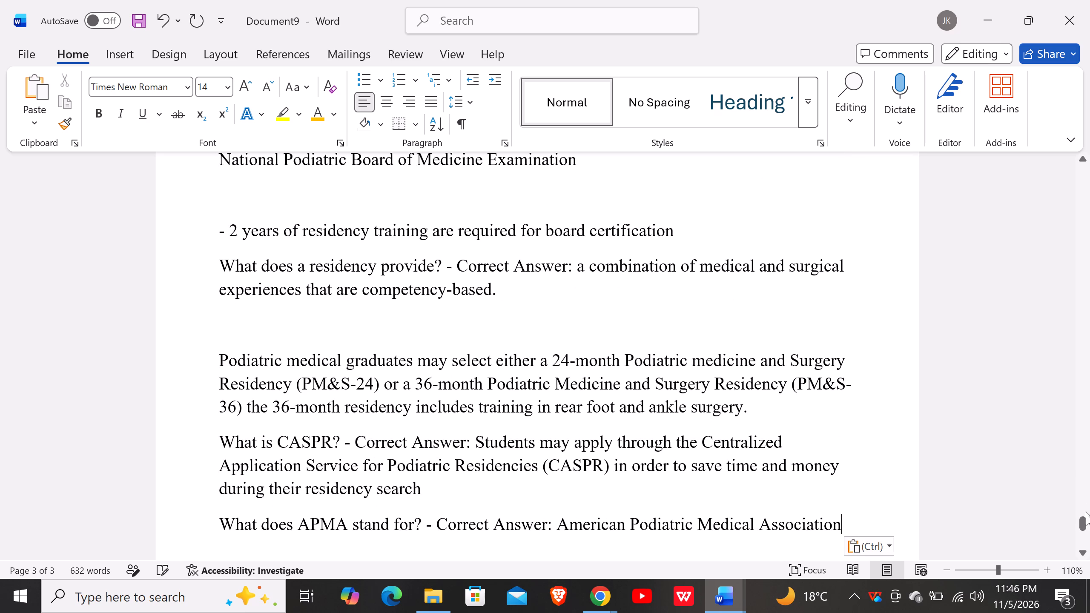
left_click_drag(1083, 519, 1083, 531)
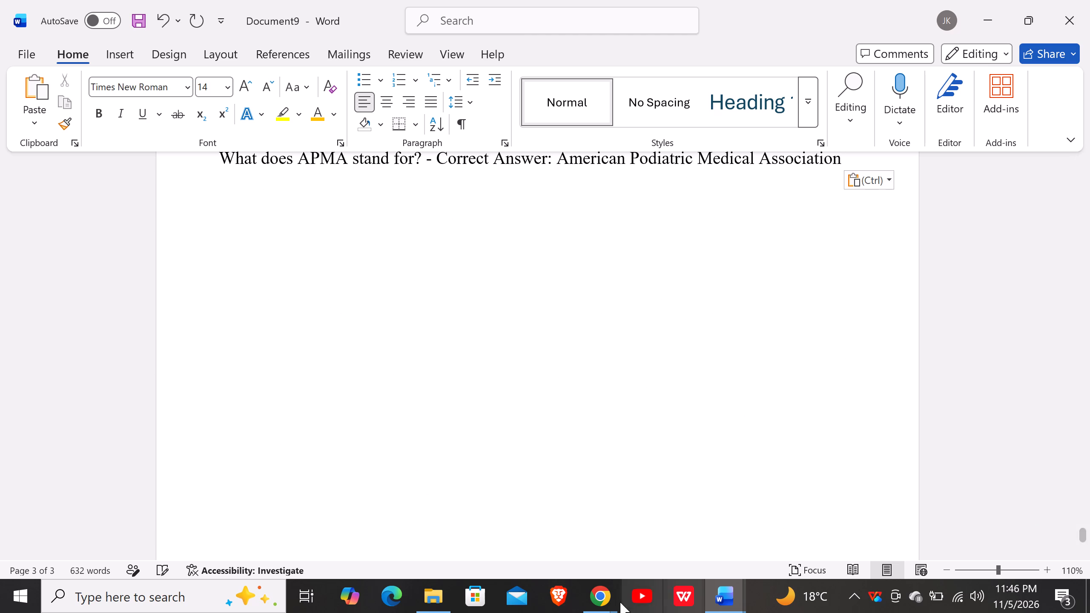
In Chrome, create a copy of Quizlet's Podiatry - Clinical exam questions set, visible to Just me.
left_click(605, 607)
left_click(694, 525)
scroll(631, 197, "up", 1)
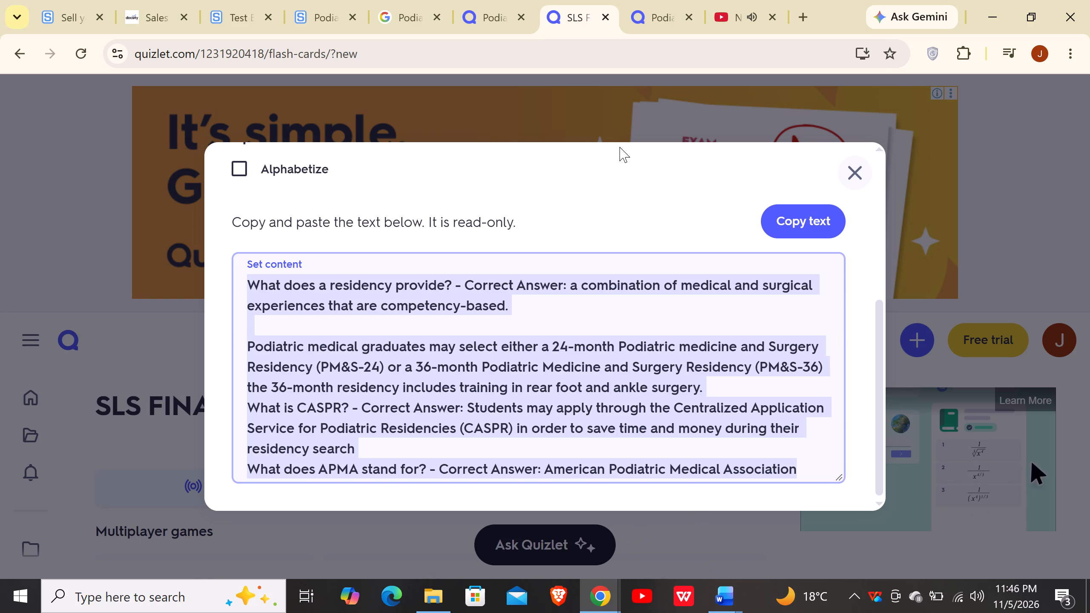
left_click(667, 14)
scroll(492, 324, "down", 4)
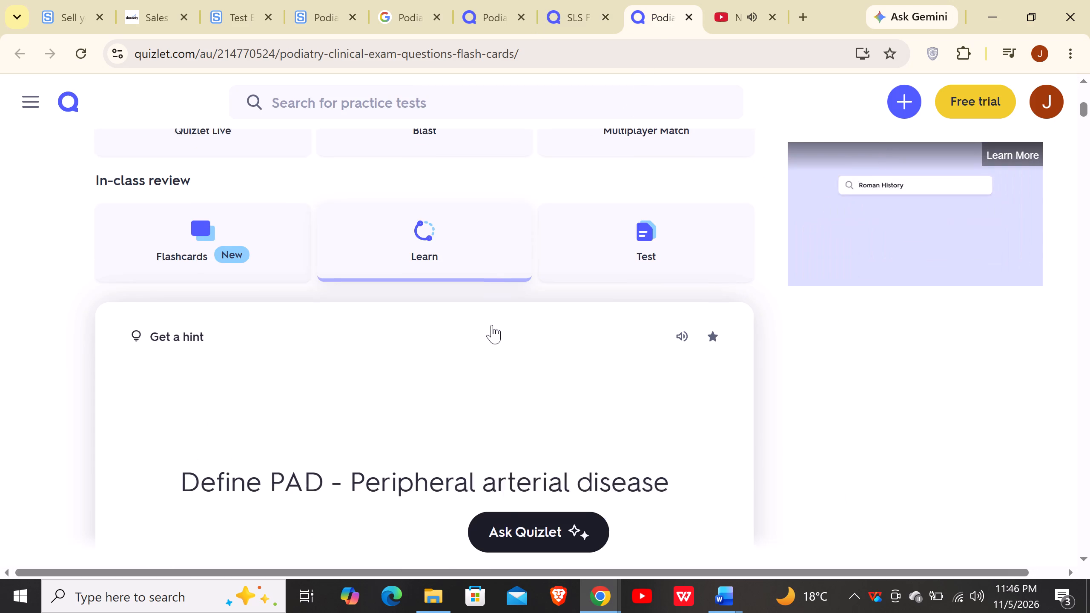
scroll(492, 325, "up", 8)
scroll(508, 334, "down", 1)
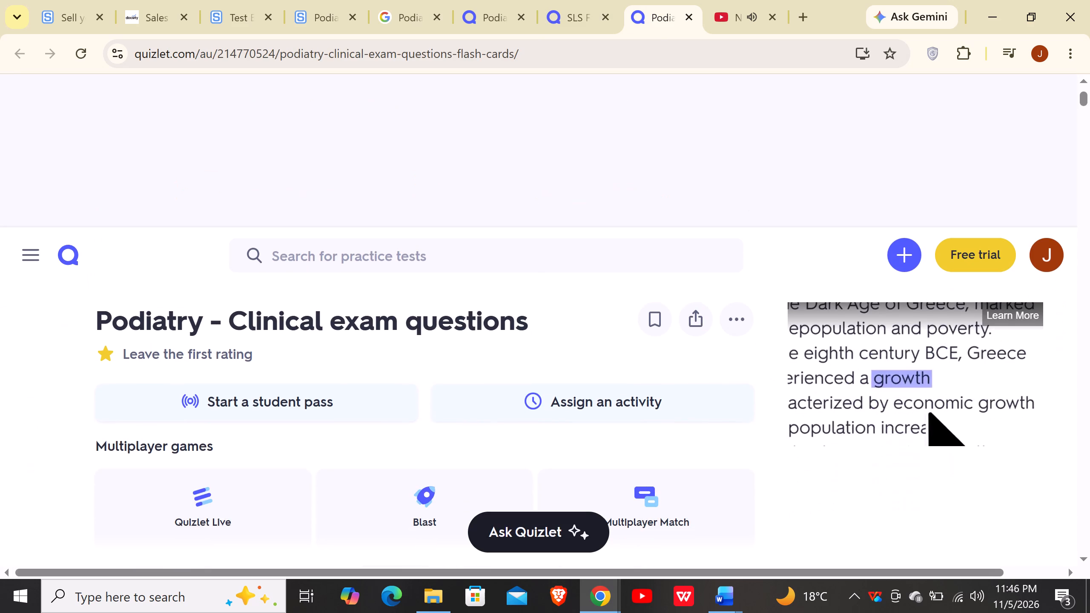
left_click(733, 324)
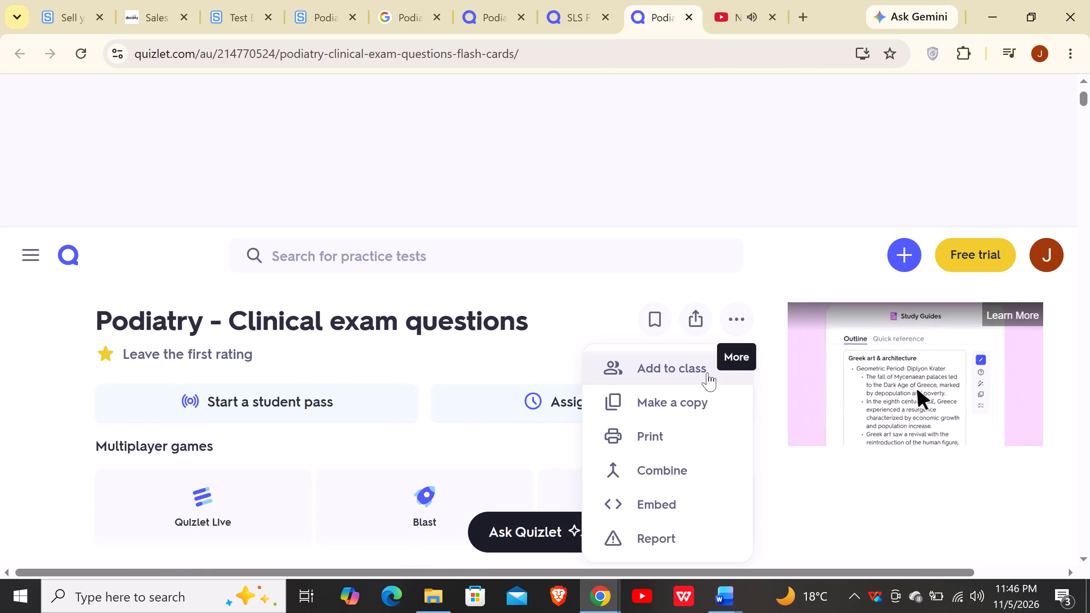
left_click(681, 407)
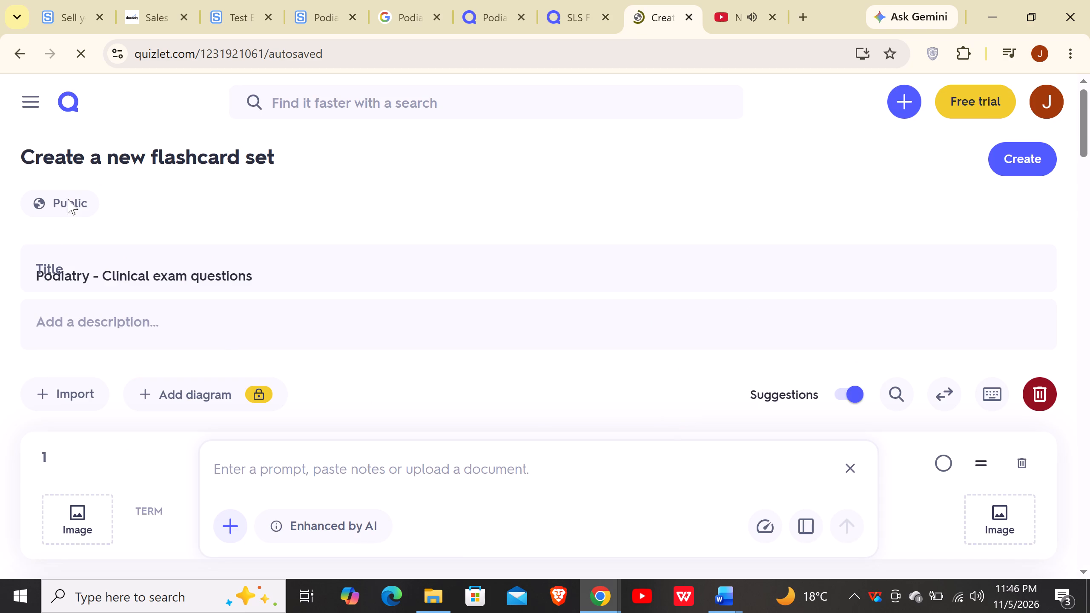
left_click(68, 199)
left_click(288, 281)
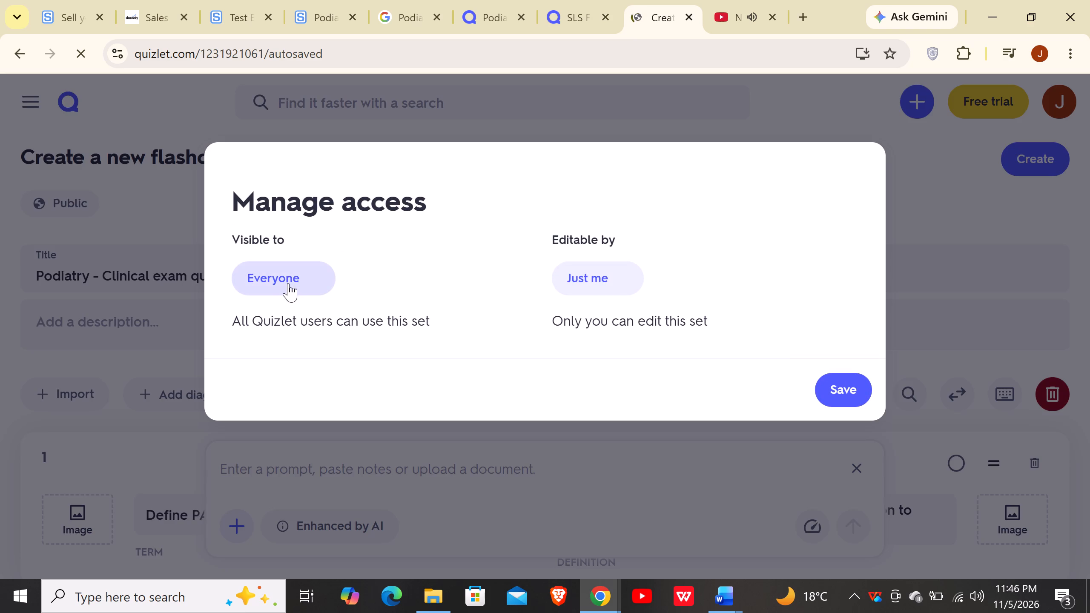
left_click(316, 426)
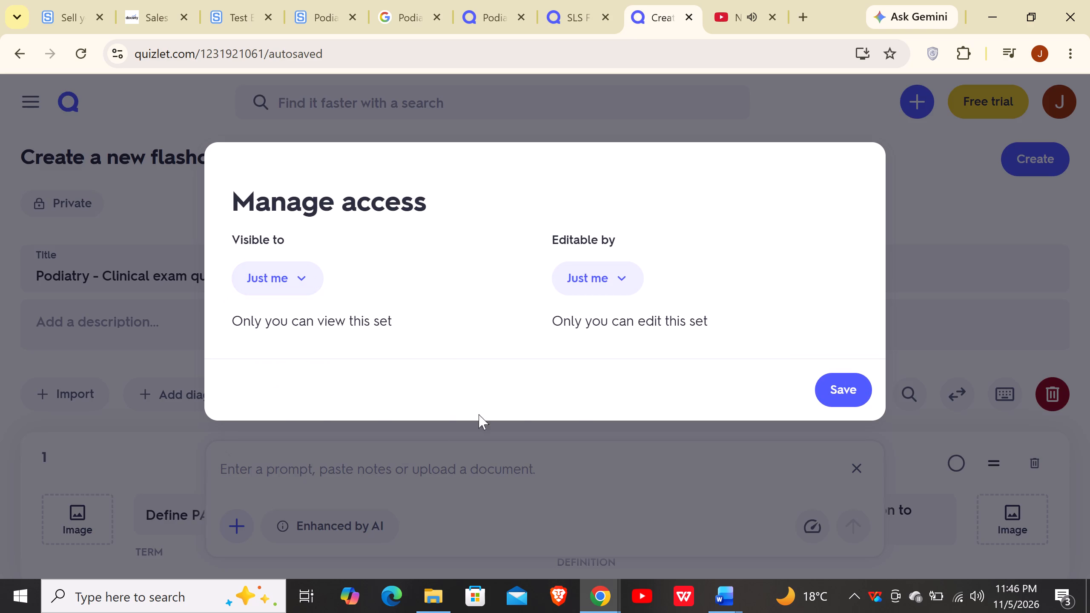
left_click(852, 397)
left_click(1037, 159)
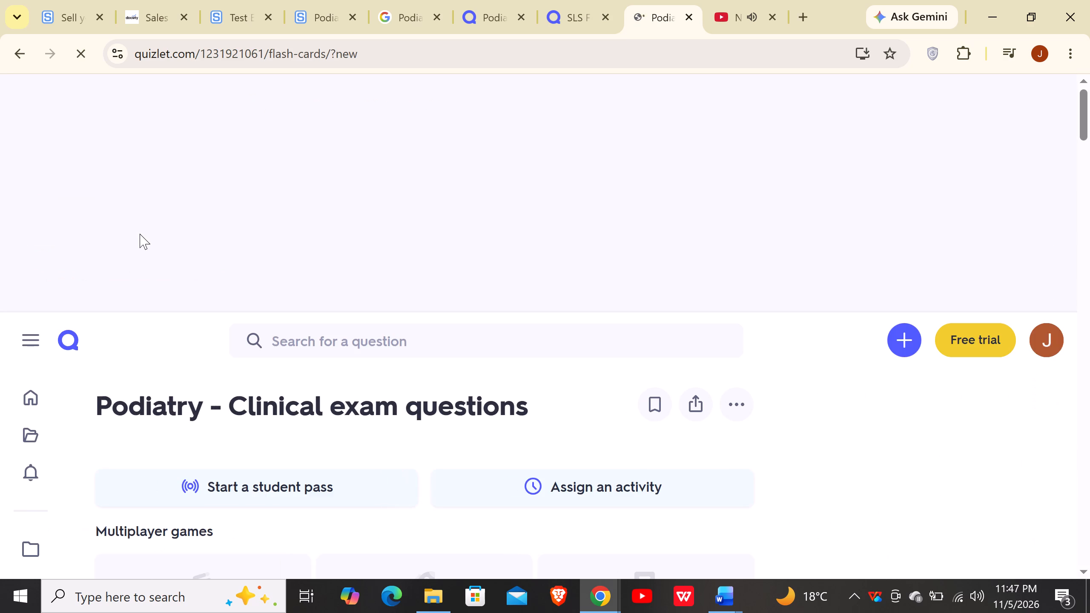
Export the copied Podiatry - Clinical exam questions set with the custom term separator "- Correct Answer:" and copy the exported text.
scroll(376, 321, "down", 2)
left_click(743, 236)
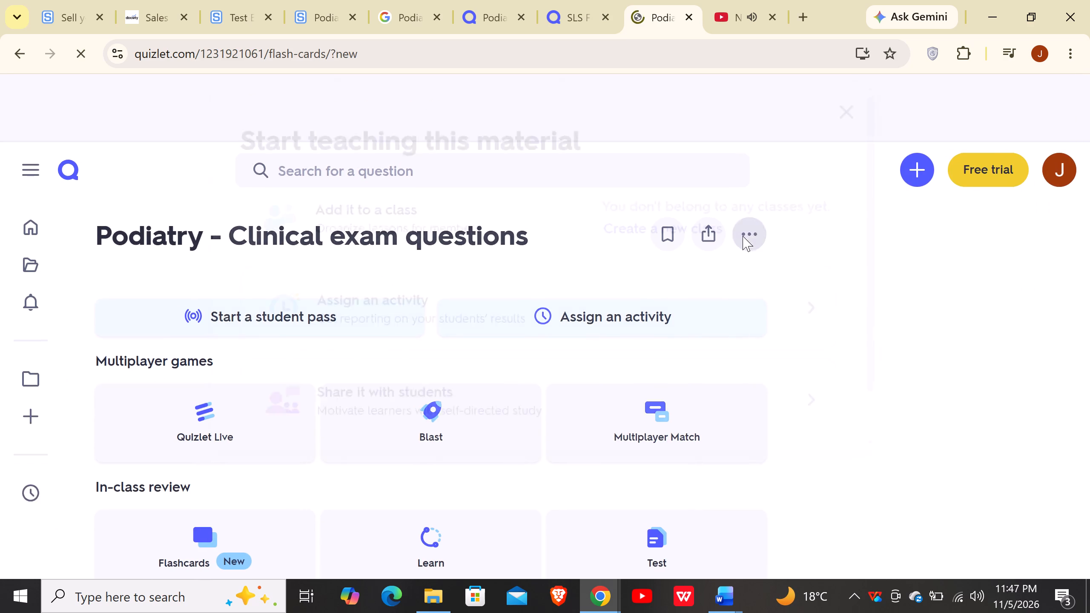
left_click(850, 175)
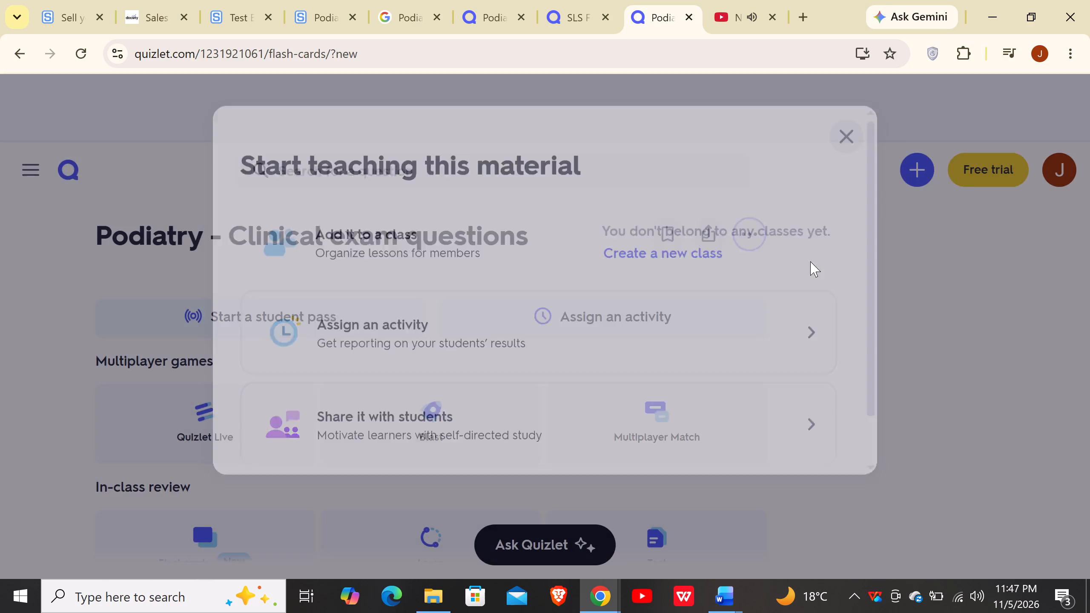
left_click(741, 236)
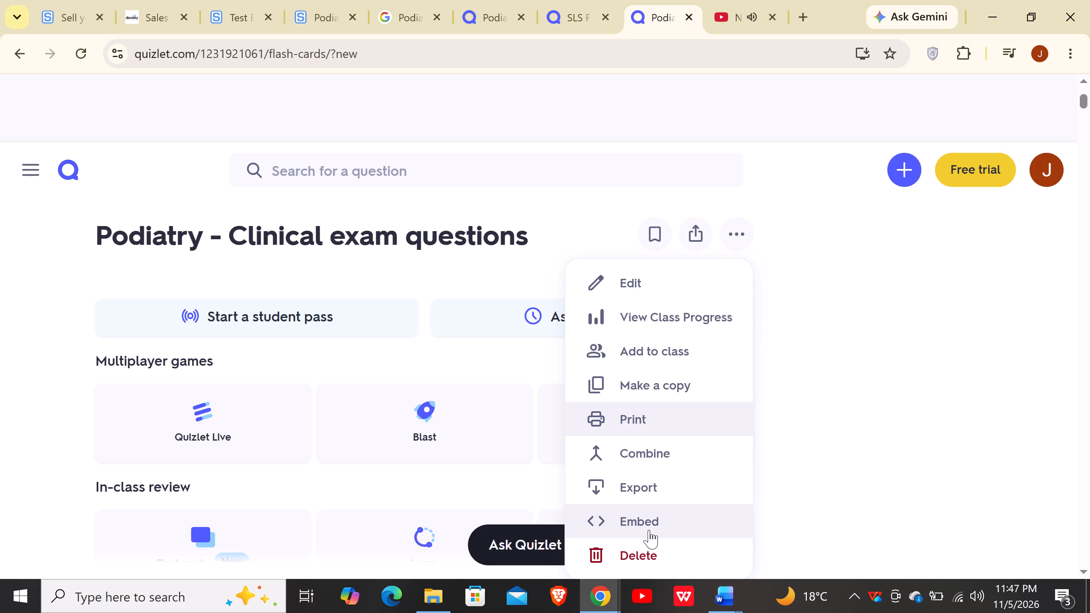
left_click(663, 492)
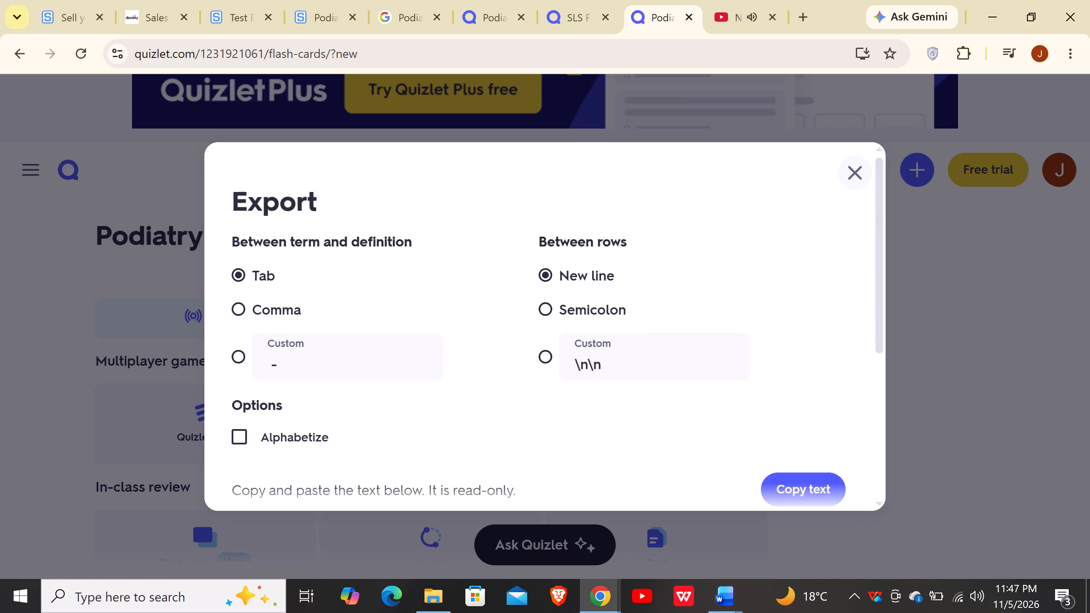
left_click(315, 367)
left_click(403, 404)
scroll(451, 395, "down", 2)
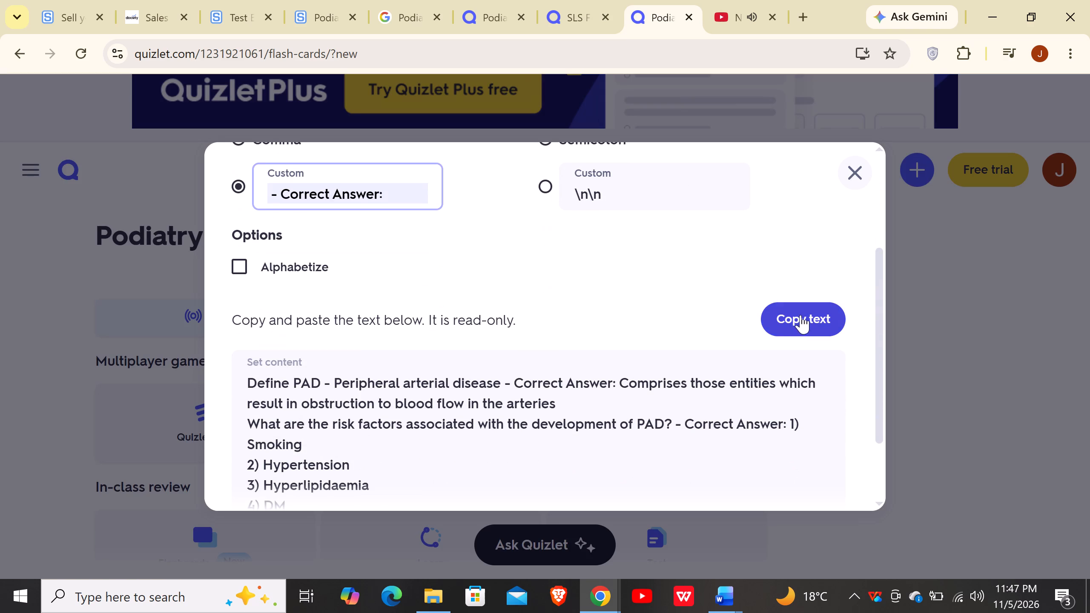
left_click(800, 315)
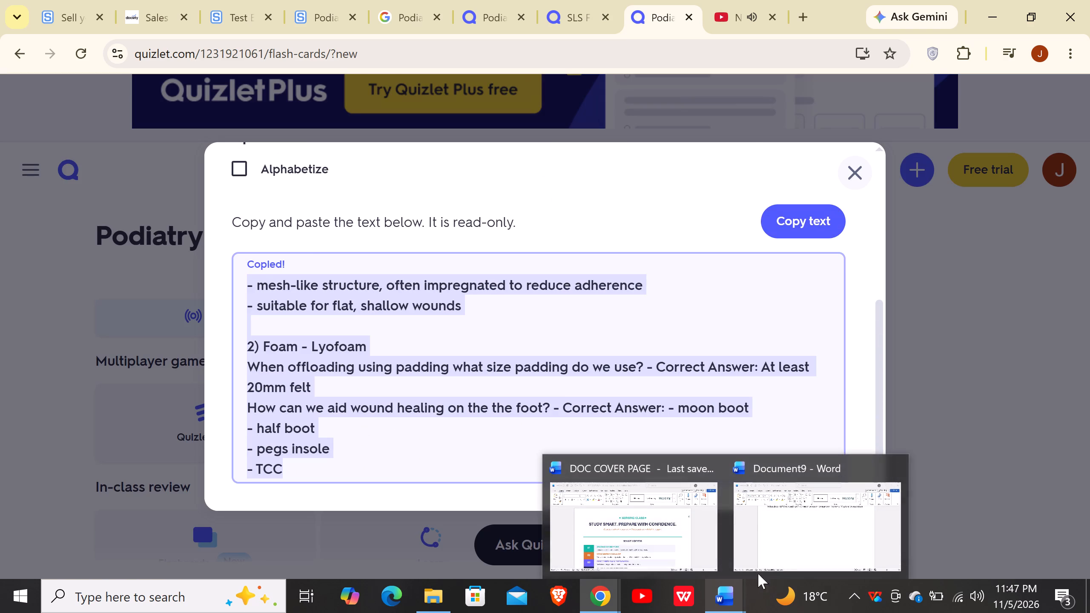
In Word, paste the exported clinical exam questions on a new line after the APMA question at the end of Document9.
left_click(778, 542)
scroll(577, 435, "up", 4)
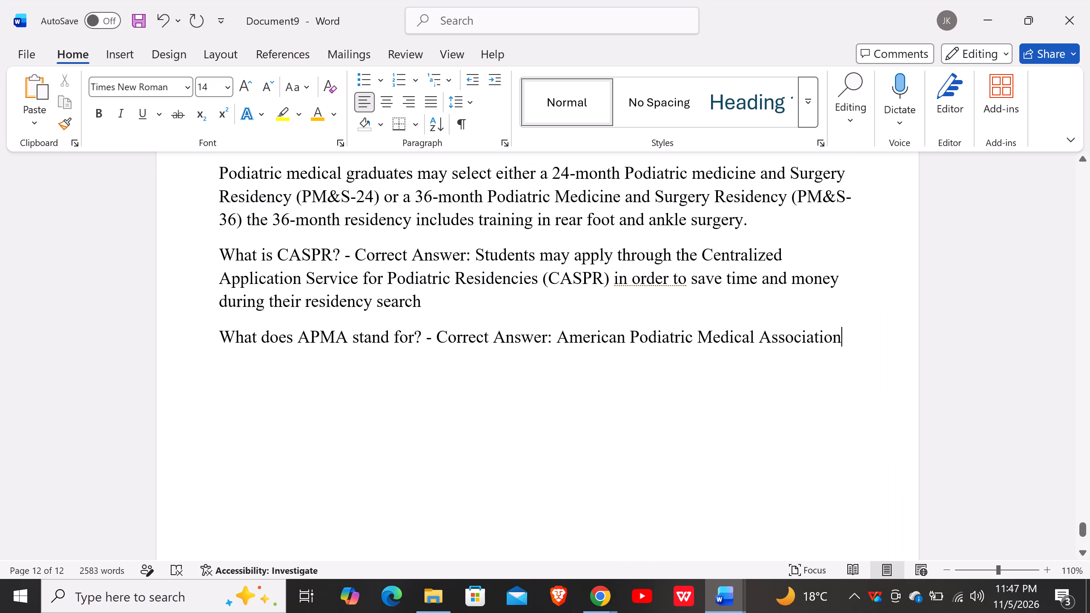
key("Return")
key("ctrl+v")
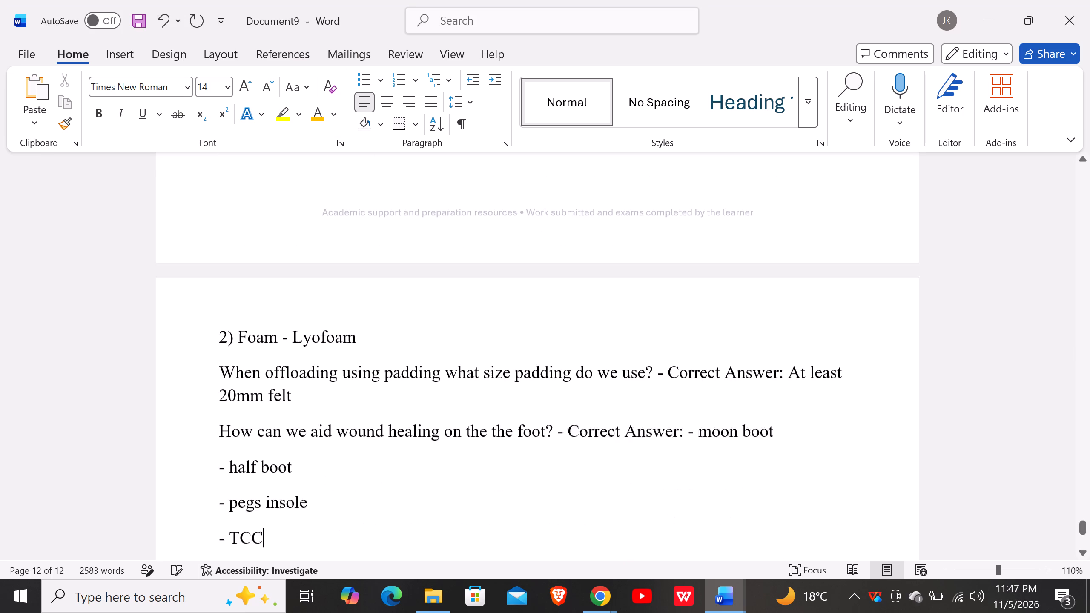
left_click_drag(1079, 524, 1082, 521)
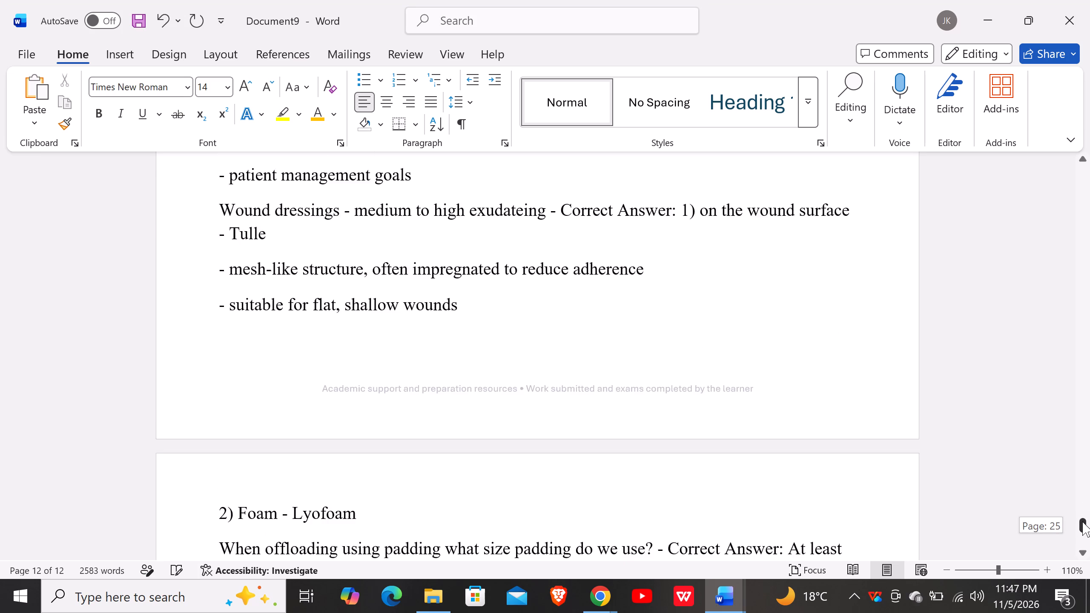
left_click_drag(1082, 521, 1083, 530)
scroll(645, 442, "up", 8)
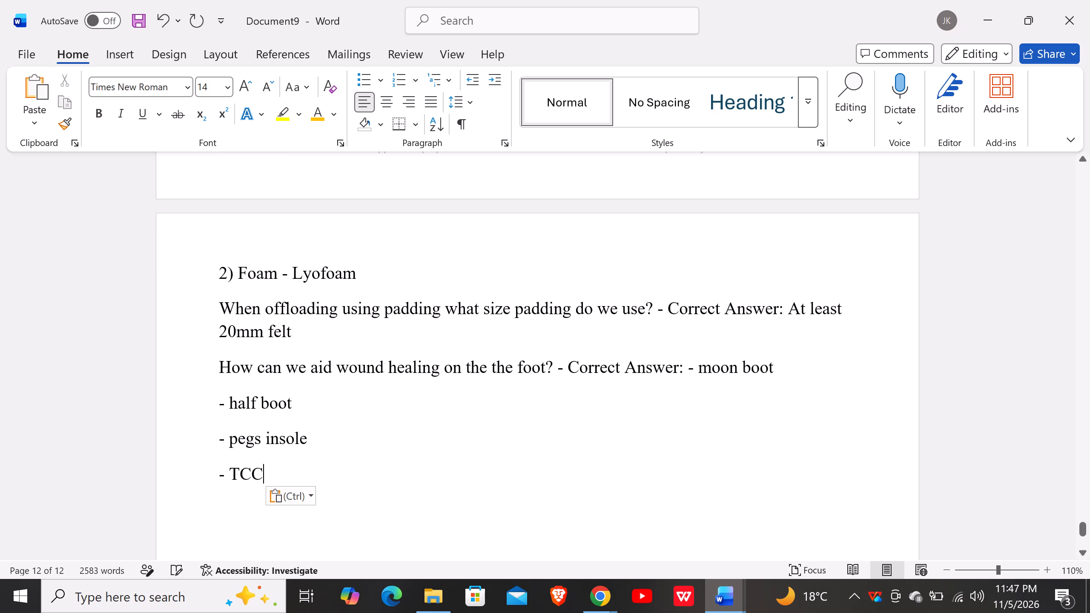
In Chrome, examine the preview pages of the Stuvia listing Podiatric Medicine and Surgery Exam Review, and close the preview.
left_click(613, 593)
left_click(640, 528)
scroll(652, 526, "up", 4)
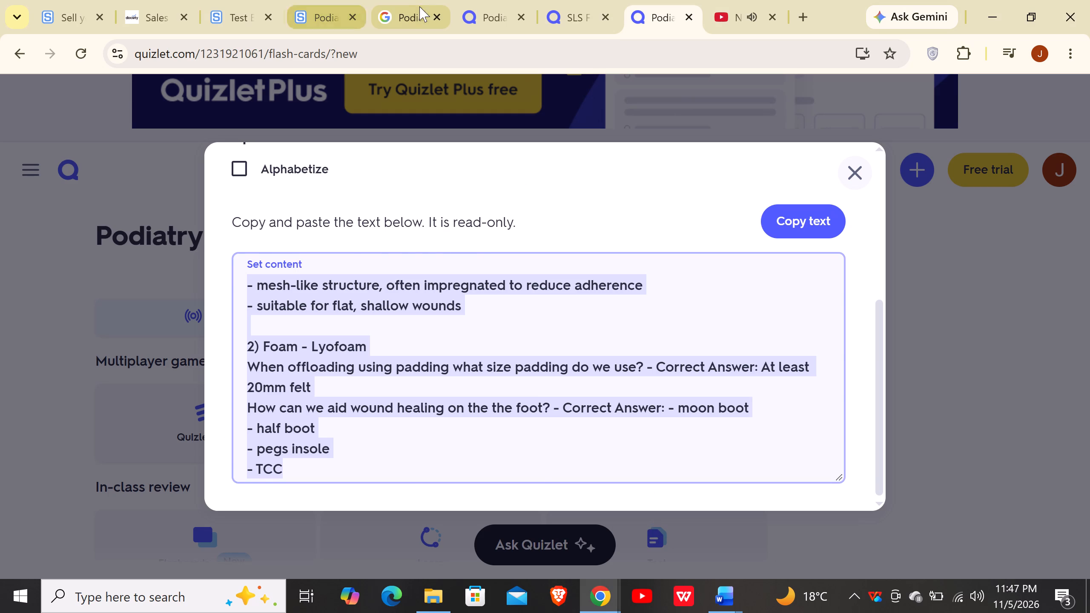
left_click(420, 8)
left_click(323, 11)
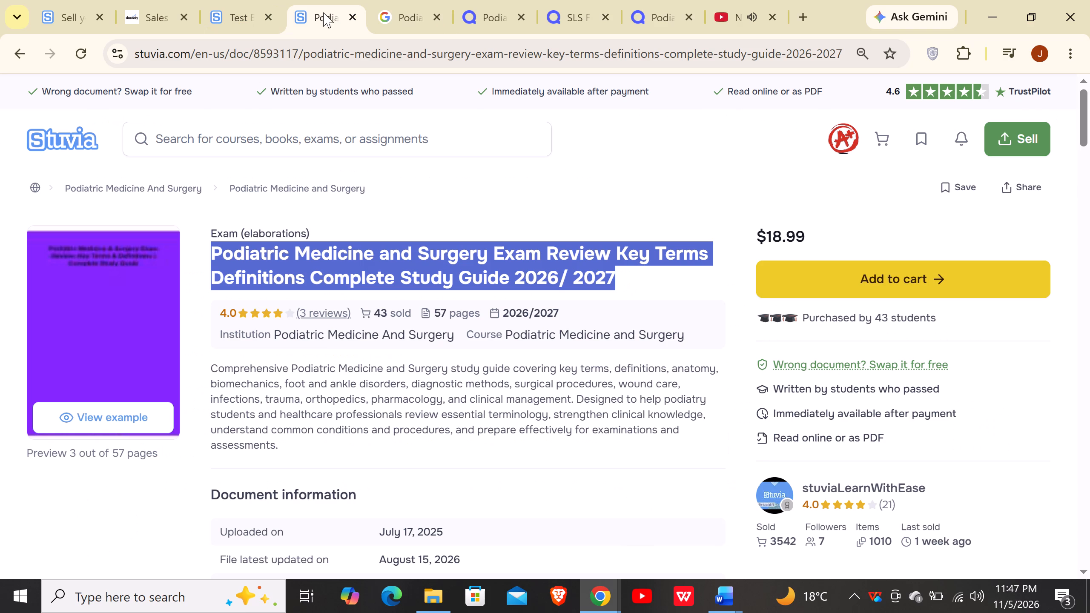
left_click(150, 285)
scroll(350, 325, "down", 2)
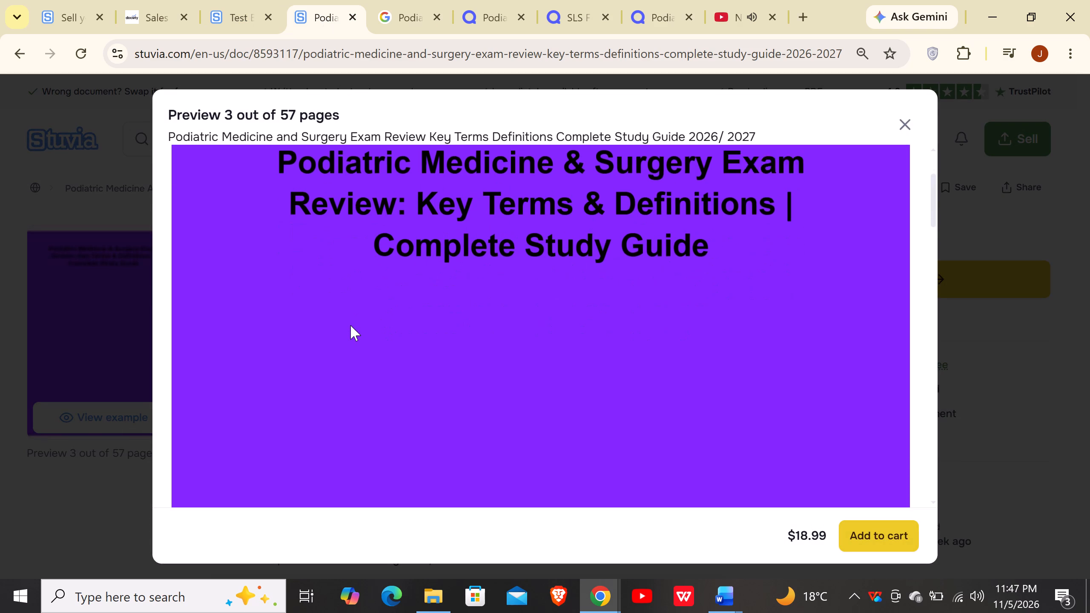
scroll(350, 325, "up", 2)
scroll(351, 325, "down", 9)
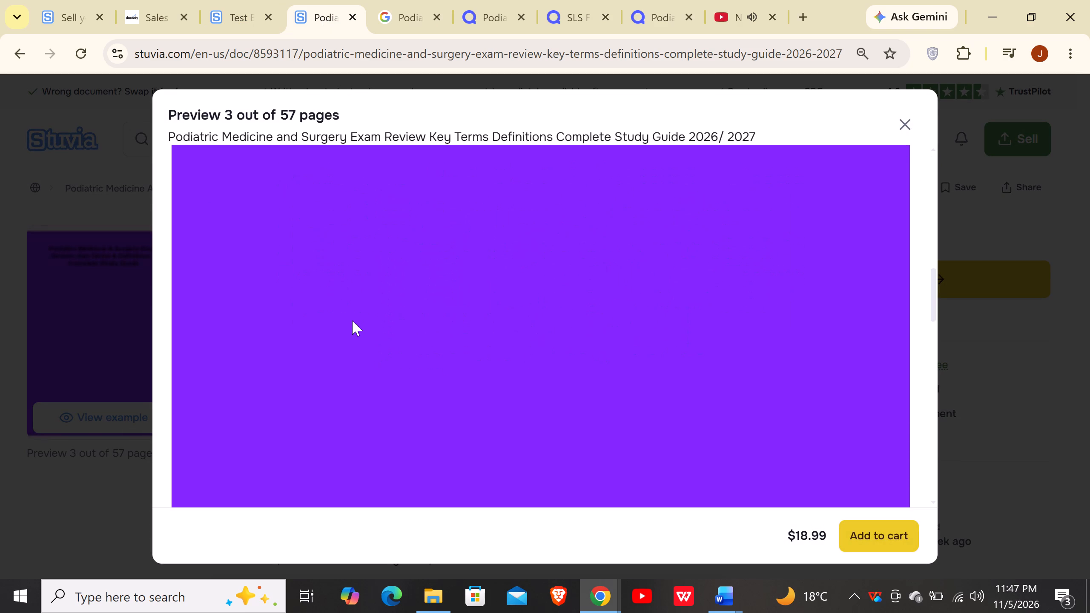
scroll(352, 321, "down", 5)
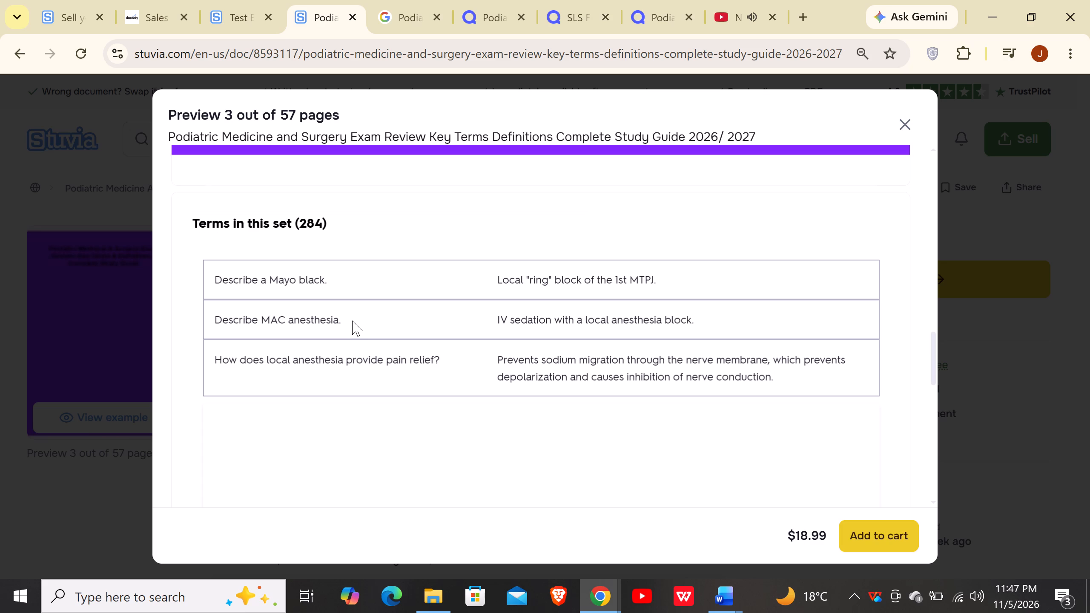
scroll(353, 320, "down", 6)
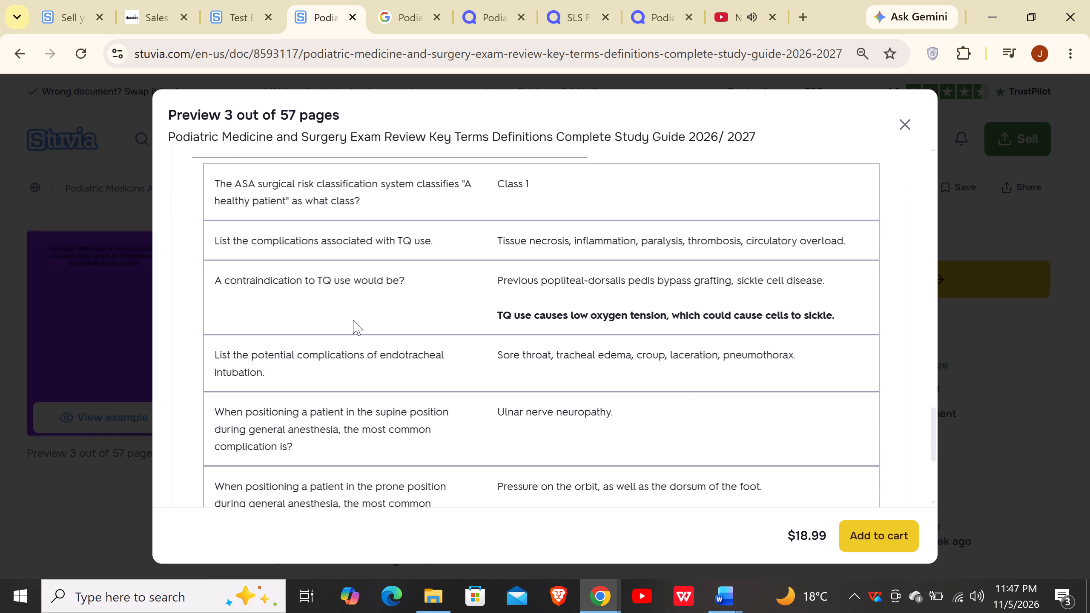
scroll(353, 320, "down", 4)
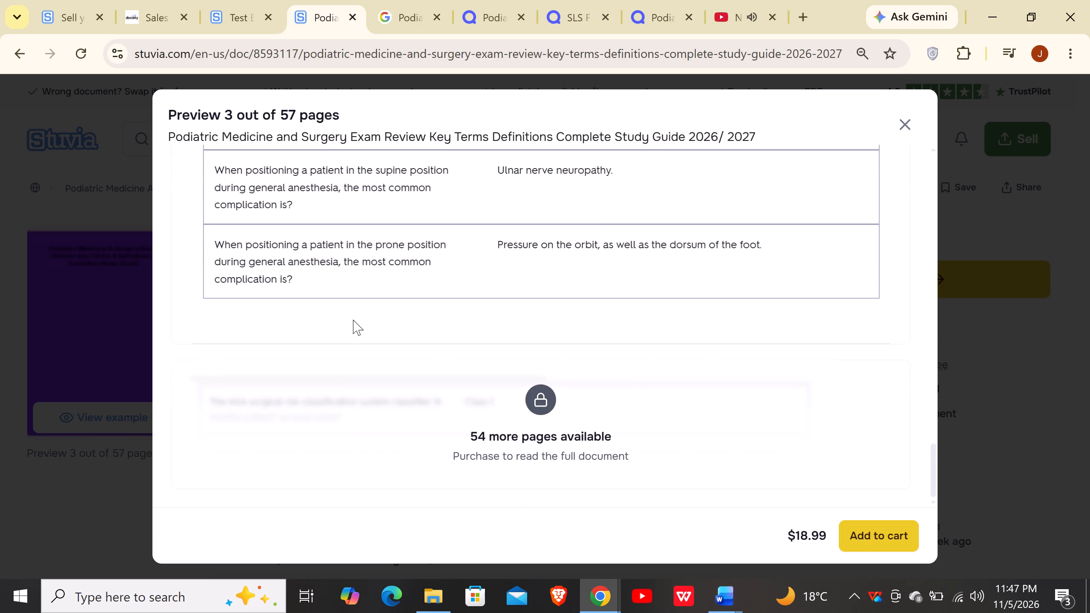
scroll(353, 320, "down", 4)
scroll(353, 320, "up", 11)
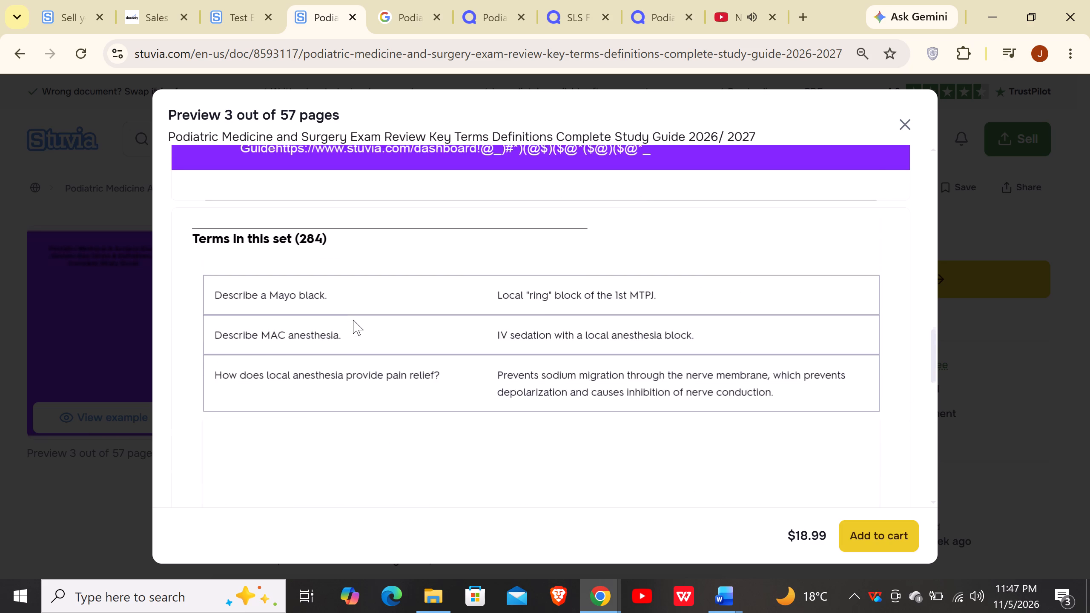
scroll(353, 320, "up", 2)
scroll(353, 320, "down", 15)
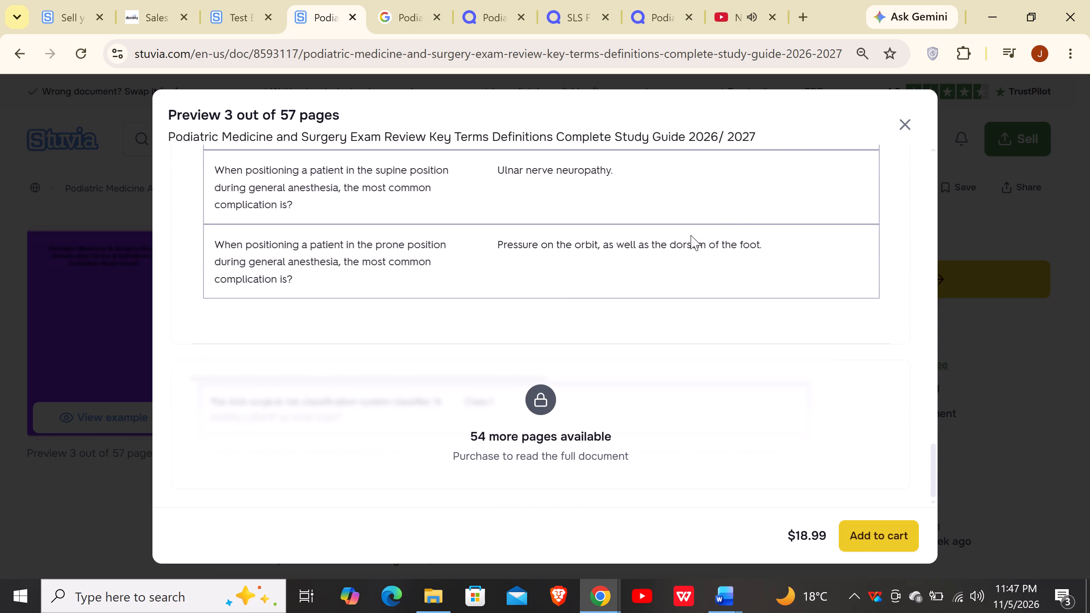
left_click(907, 124)
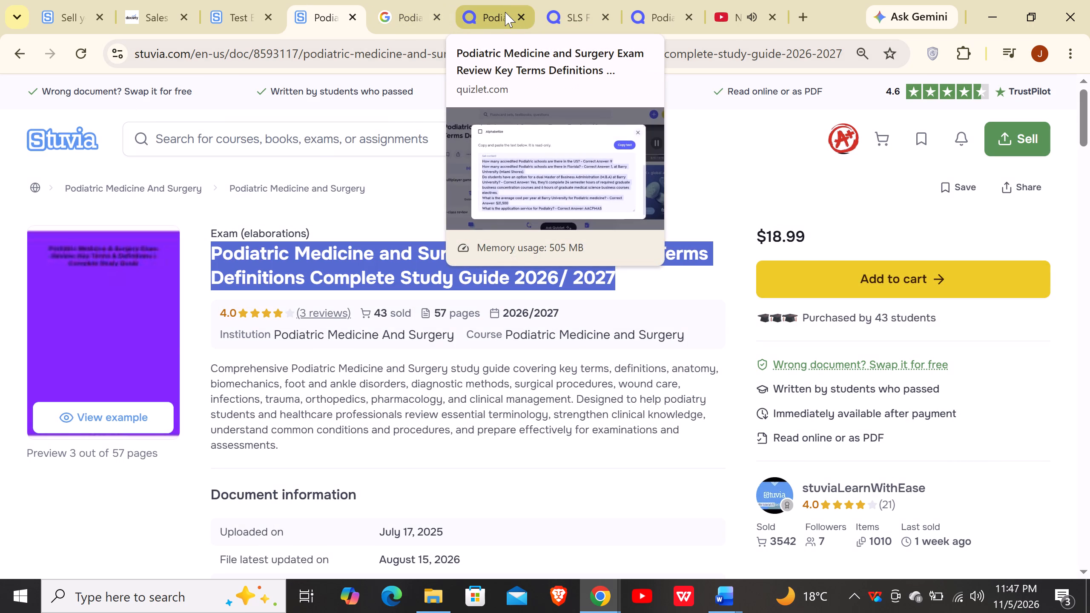
Check the Quizlet set Podiatric Medicine and Surgery - Part II National Board from the Google results and close its tab.
left_click(487, 12)
left_click(408, 12)
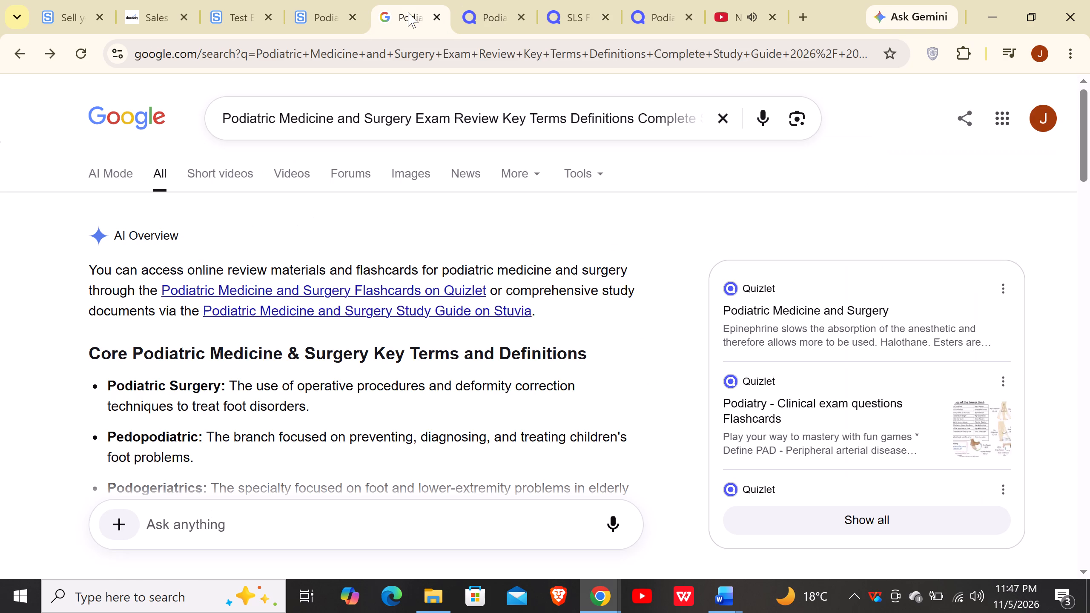
scroll(364, 245, "down", 10)
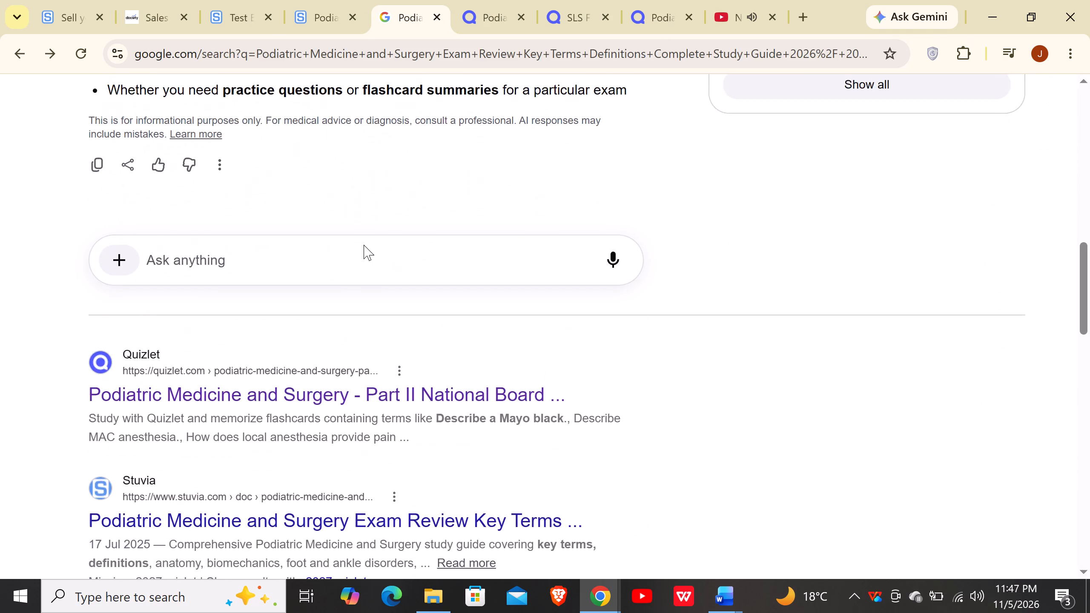
scroll(364, 245, "down", 2)
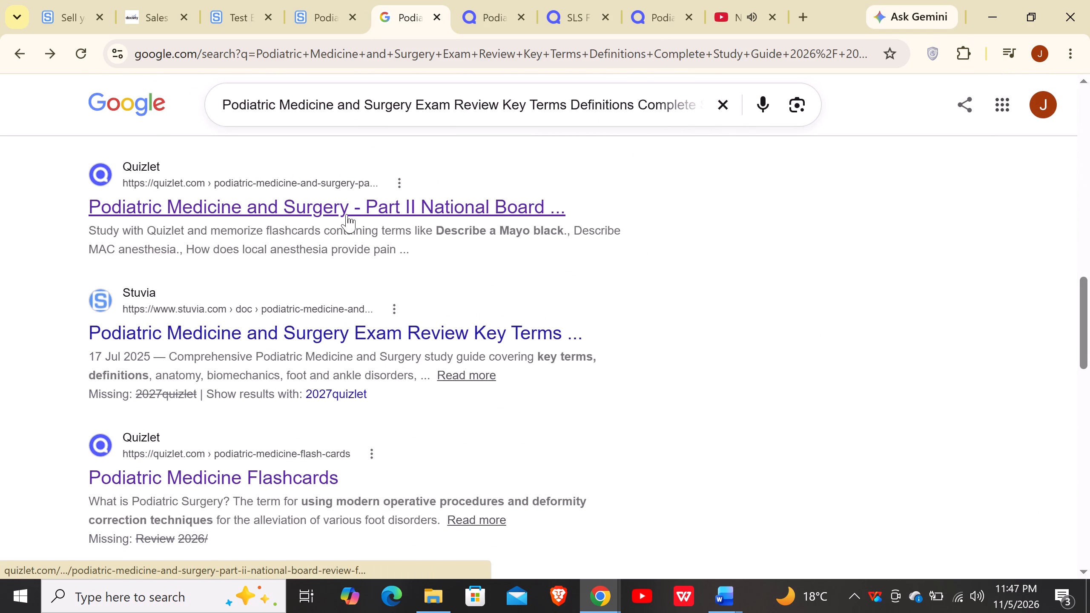
left_click(347, 205, "ctrl")
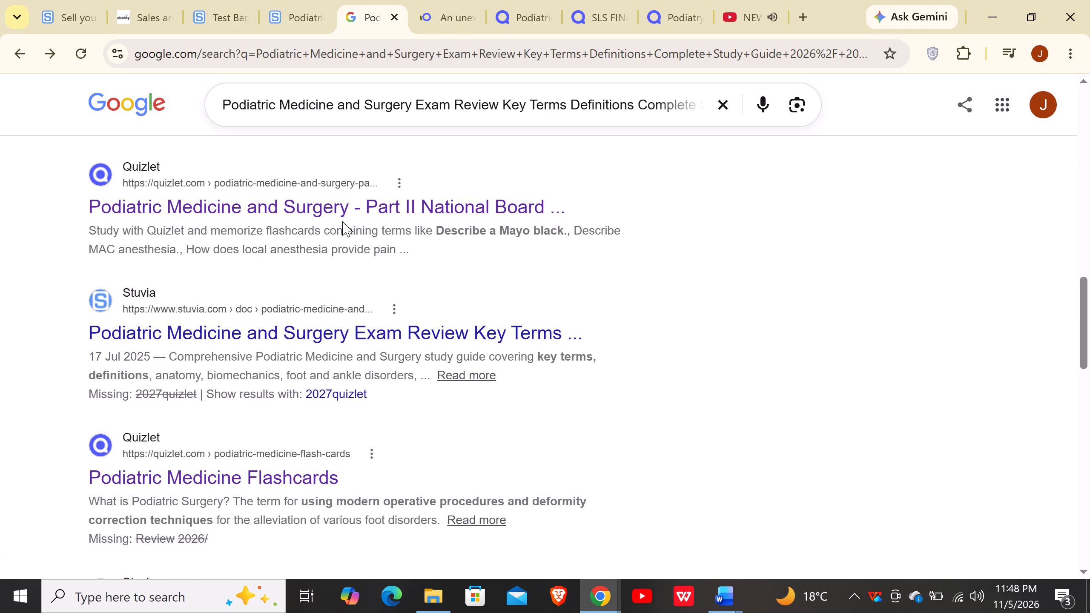
left_click(446, 10)
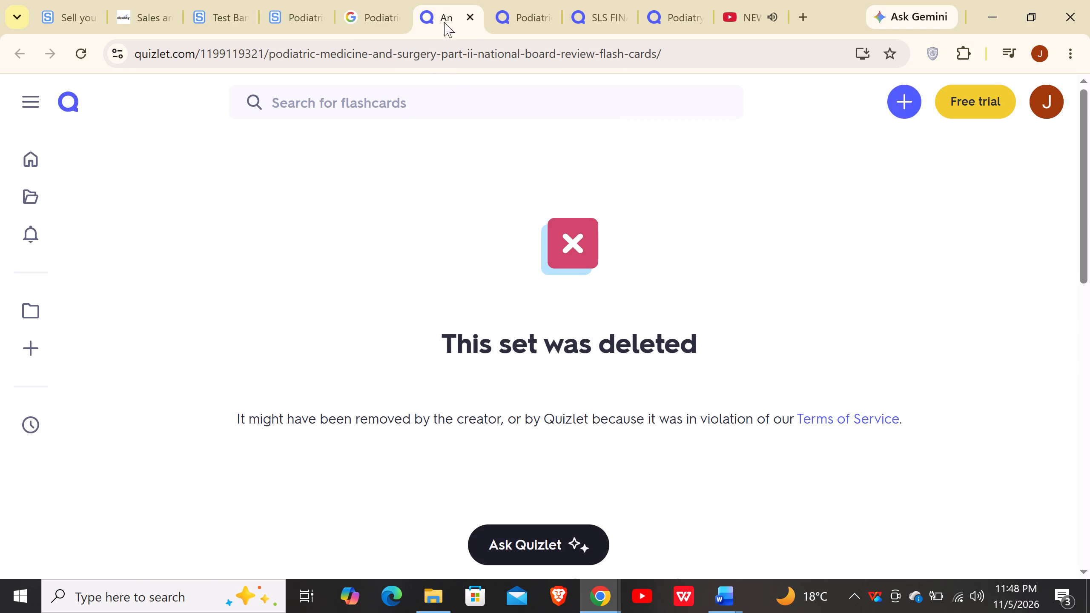
left_click(469, 17)
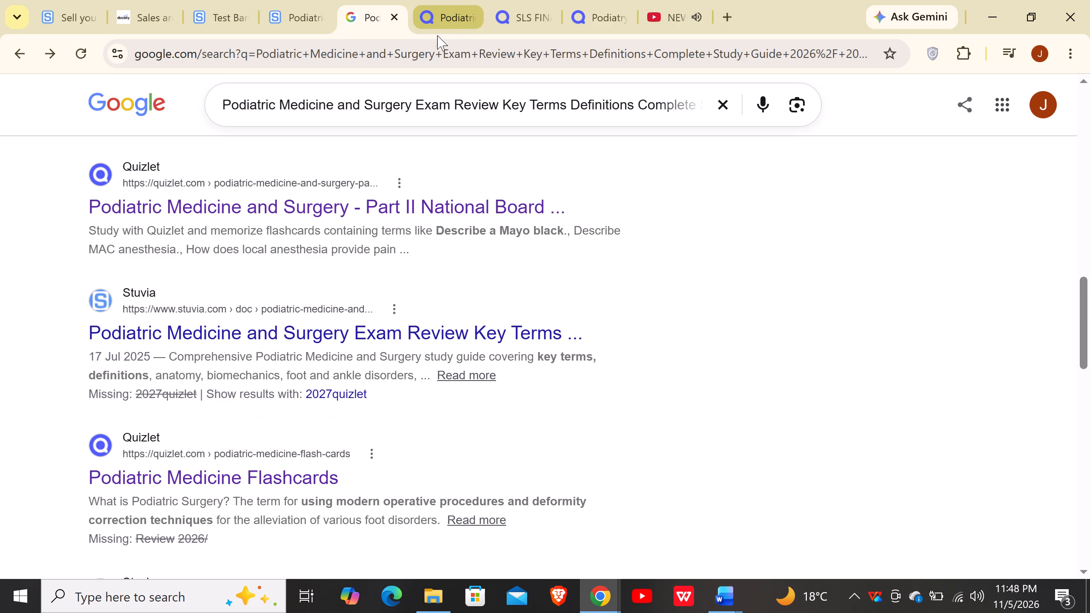
Look through the remaining Google results and the following results page for more podiatric Quizlet sets, and close the search tab.
scroll(285, 356, "down", 2)
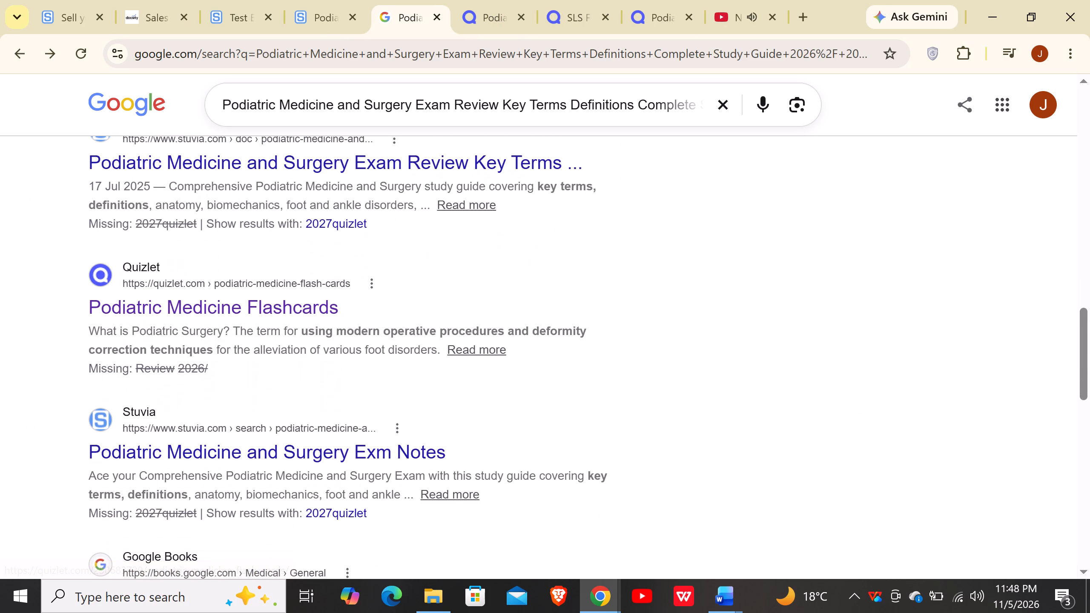
scroll(285, 355, "down", 2)
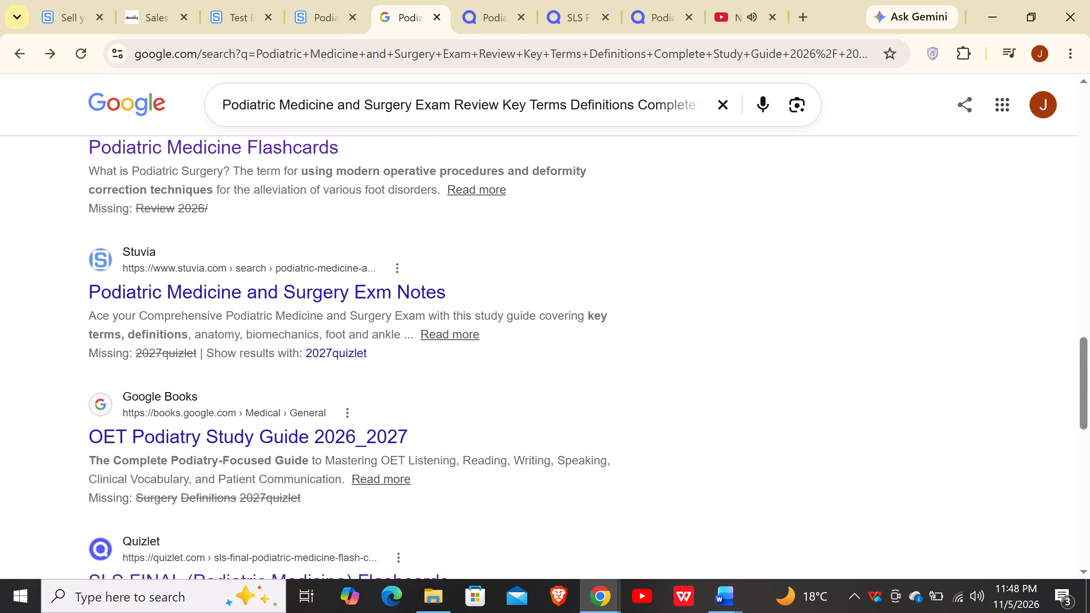
scroll(285, 355, "down", 2)
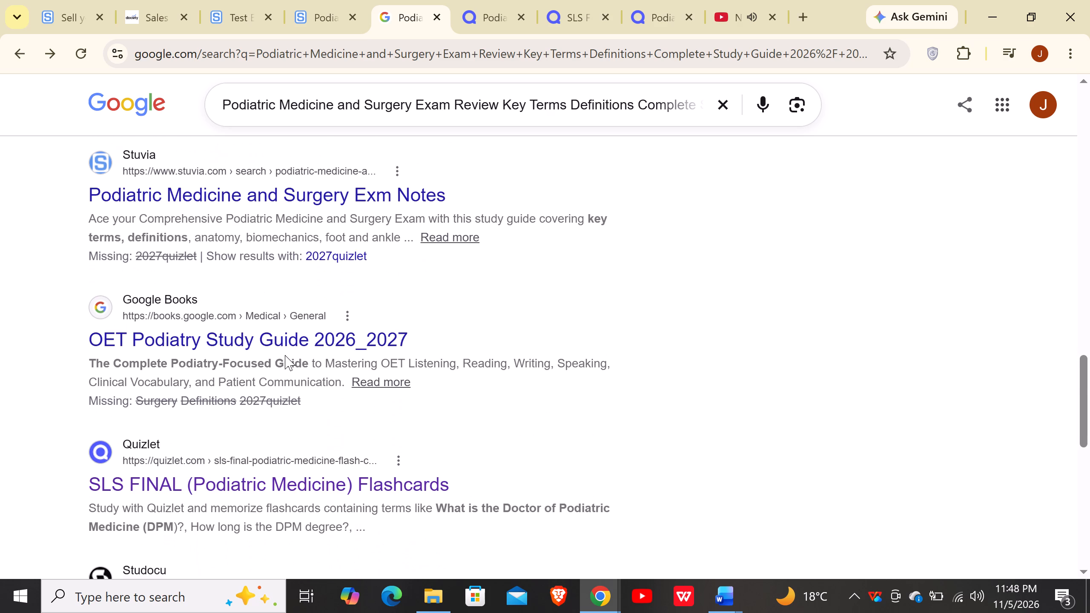
scroll(285, 355, "down", 2)
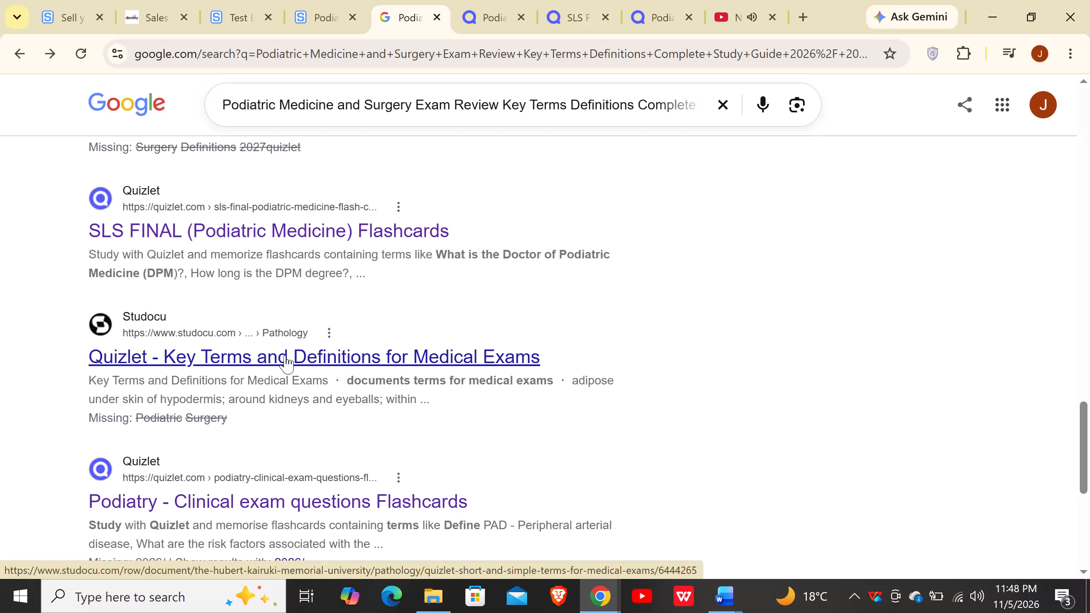
scroll(285, 355, "down", 4)
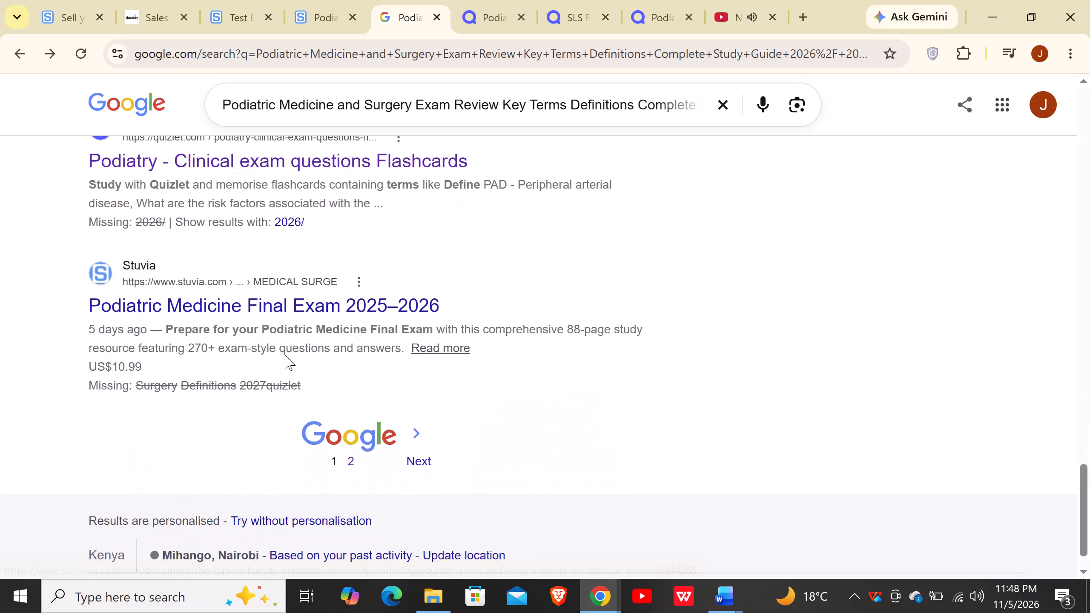
left_click(419, 458)
scroll(419, 449, "up", 4)
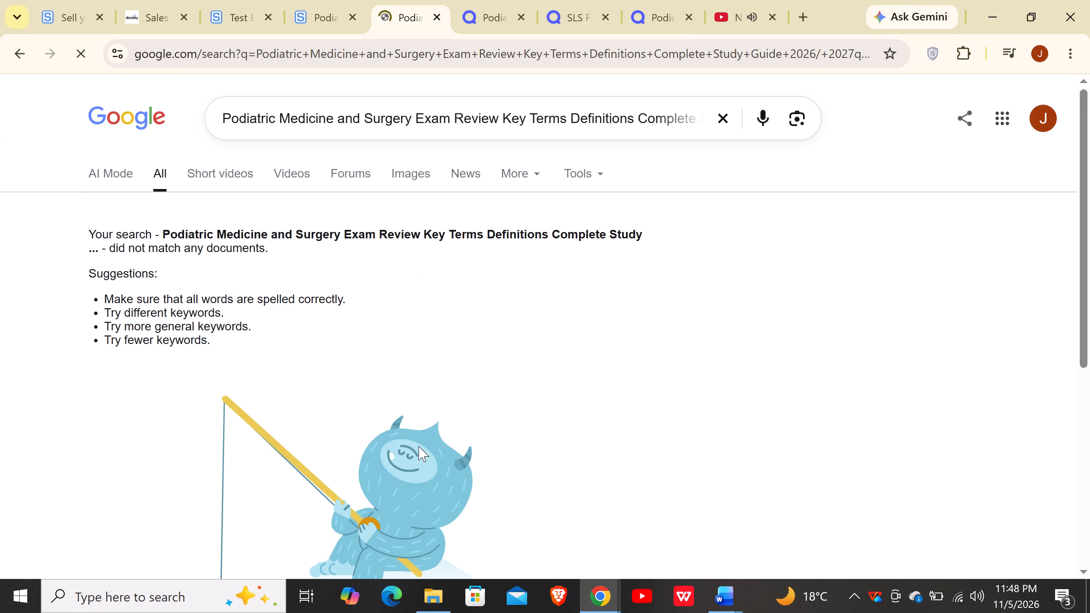
left_click(437, 18)
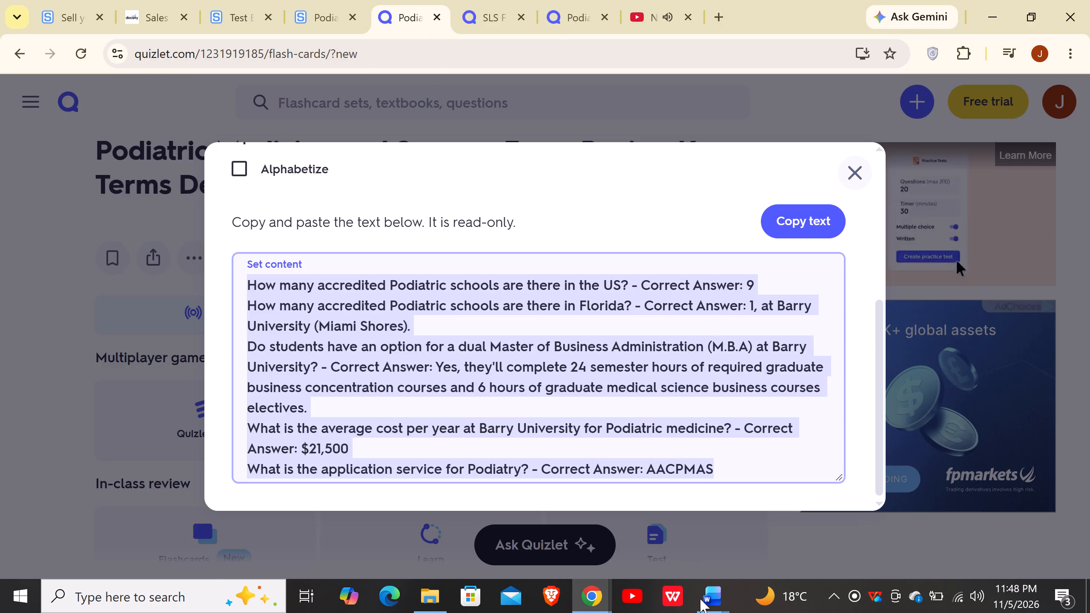
Switch to Brave and open a new tab.
left_click(564, 601)
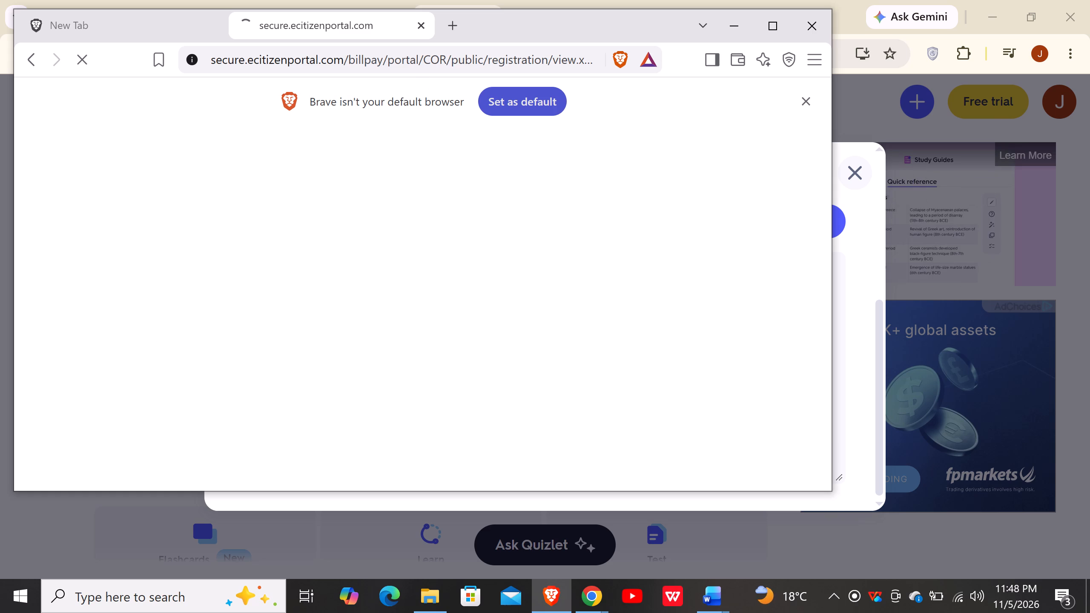
left_click(454, 19)
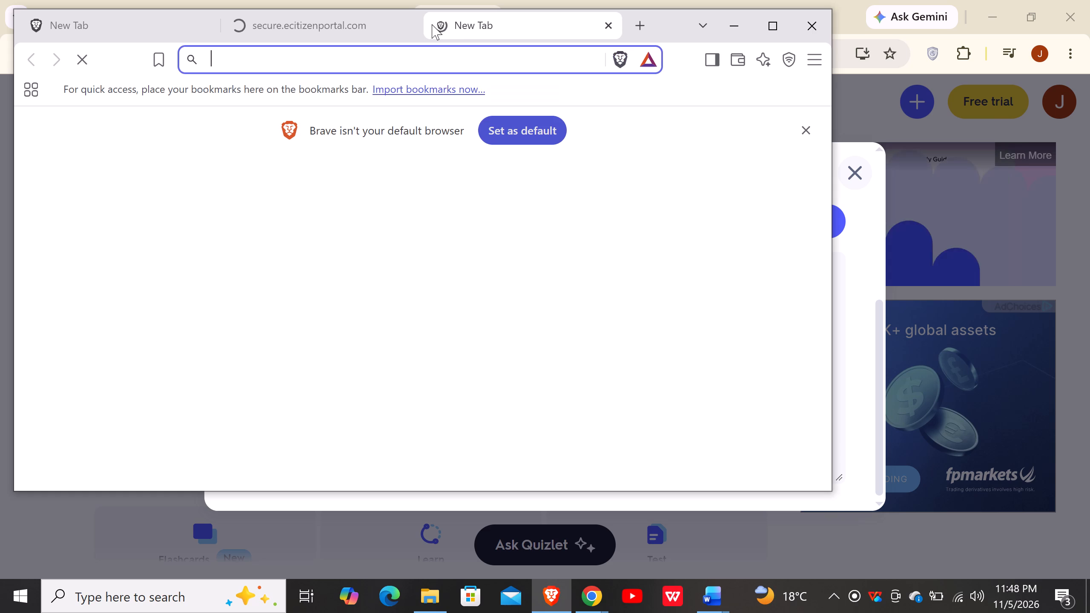
key("ctrl+v")
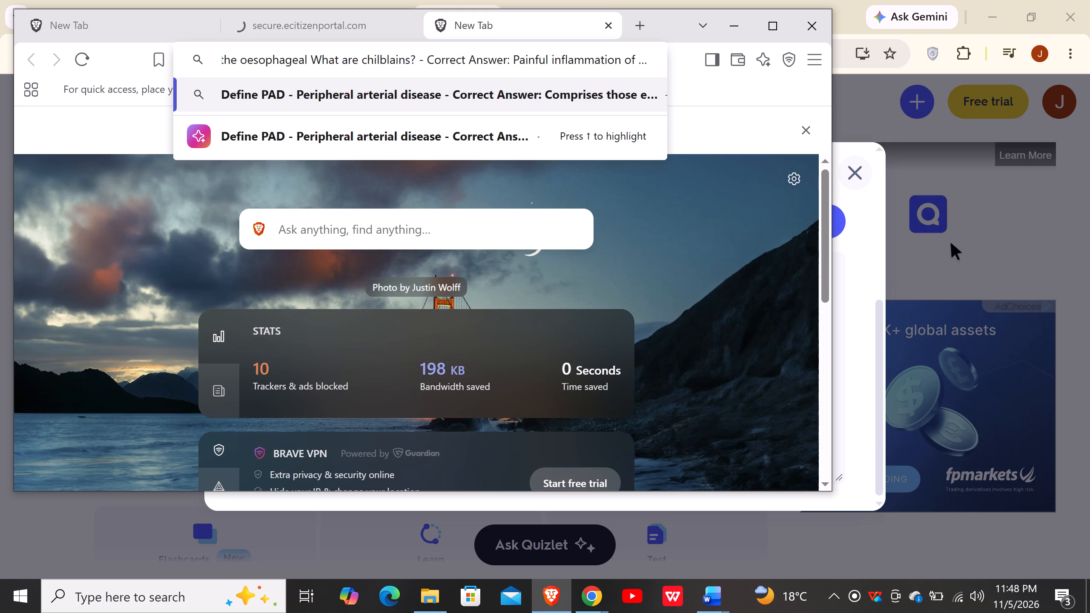
key("ctrl+z")
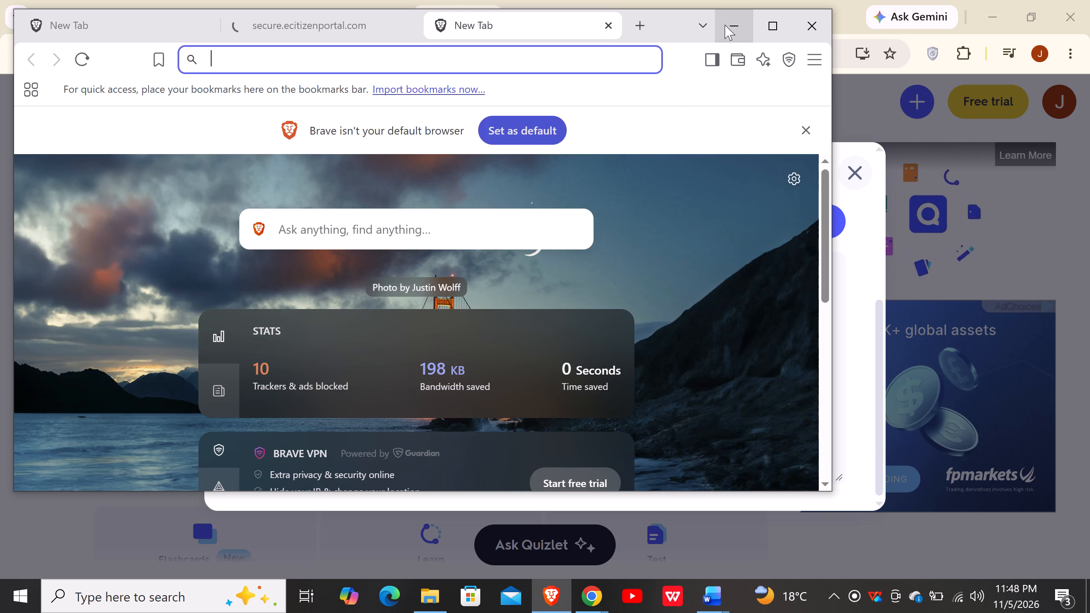
left_click(725, 25)
In Chrome, copy the title of the Stuvia podiatric exam review listing.
scroll(372, 123, "up", 2)
left_click(367, 16)
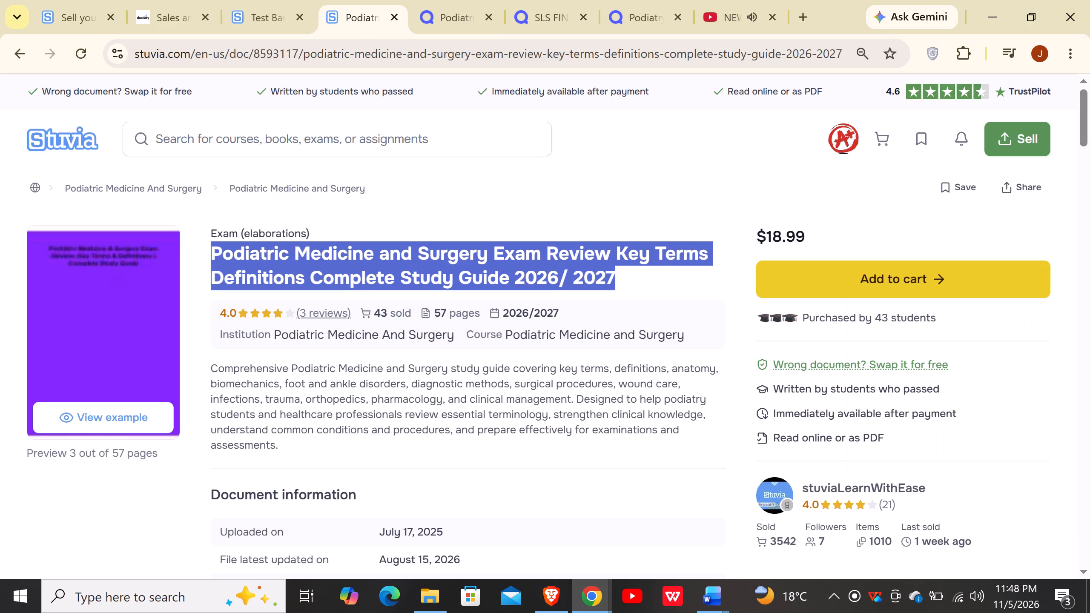
key("ctrl+c")
In Brave, search for "Podiatric Medicine and Surgery Exam Review Key Terms Definitions Complete Study Guide 2026/ 2027 quizlet".
left_click(546, 538)
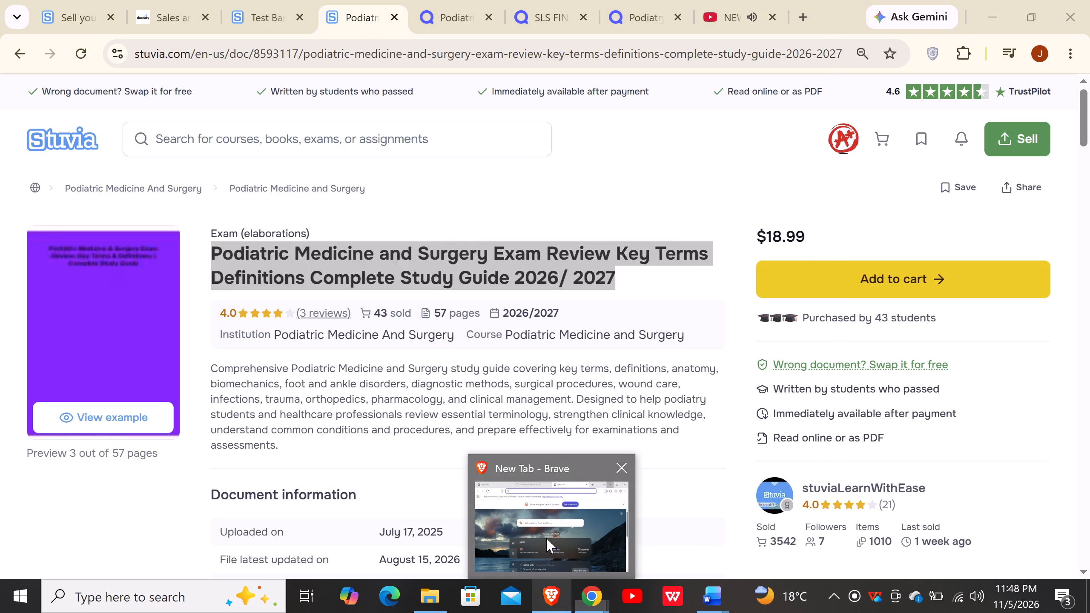
key("ctrl+v")
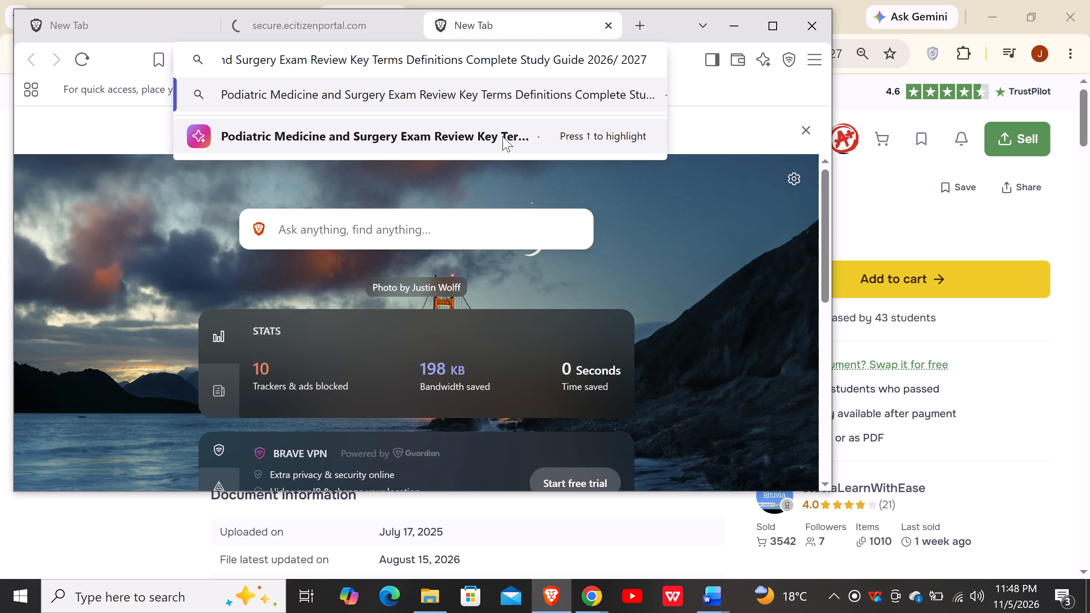
key("space")
key("q")
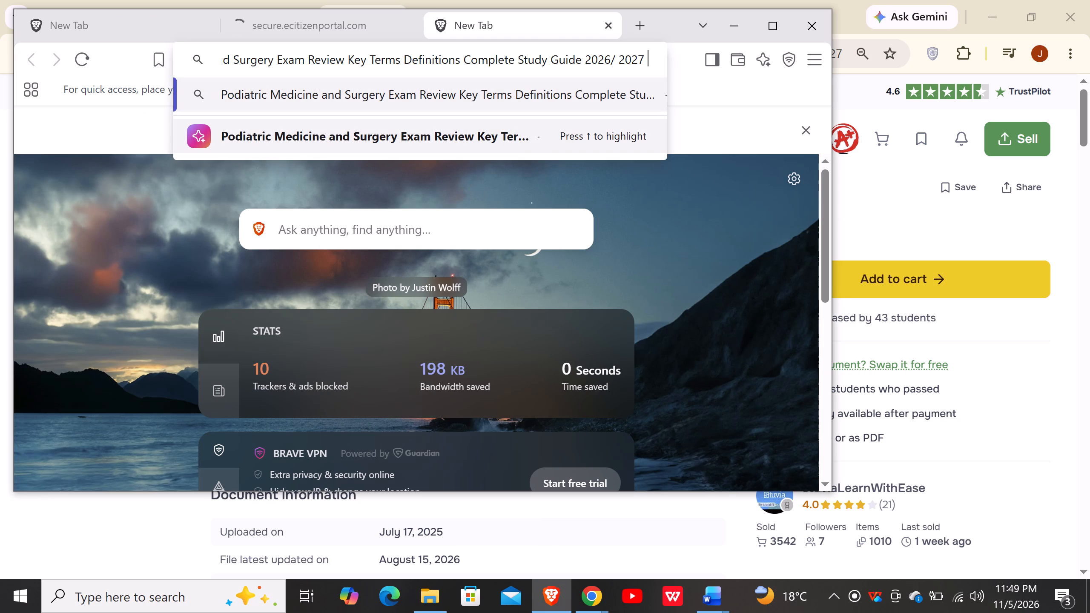
type("ui")
key("z")
type("le")
key("t")
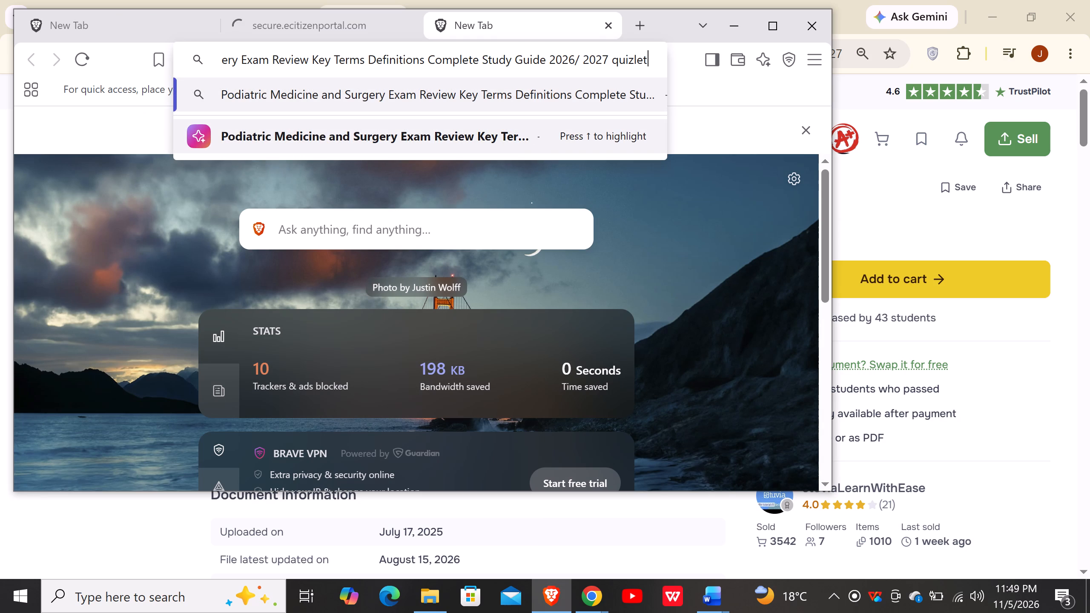
key("Return")
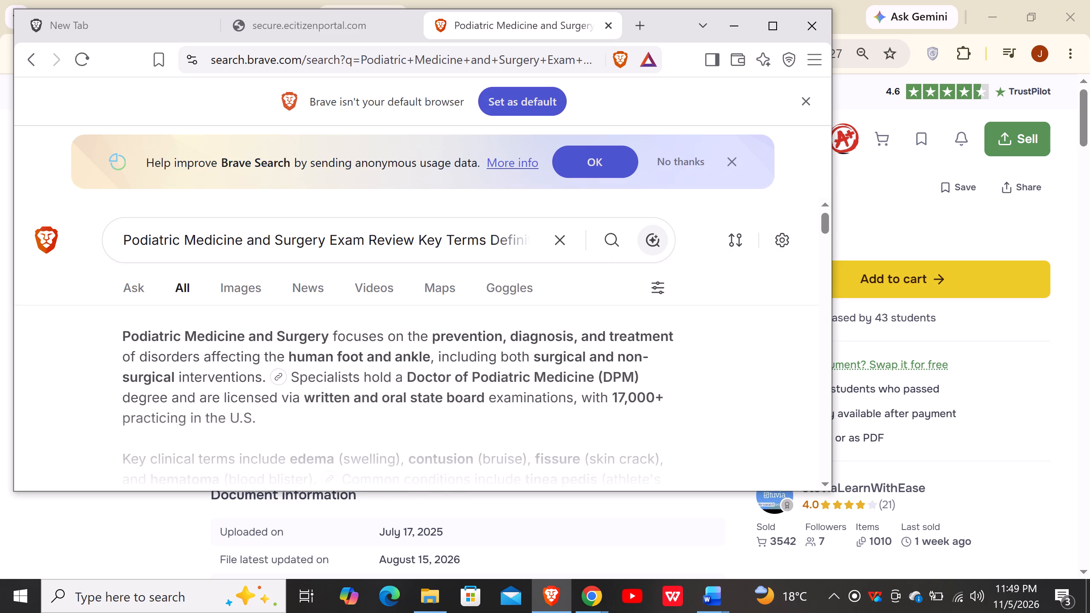
scroll(216, 338, "down", 4)
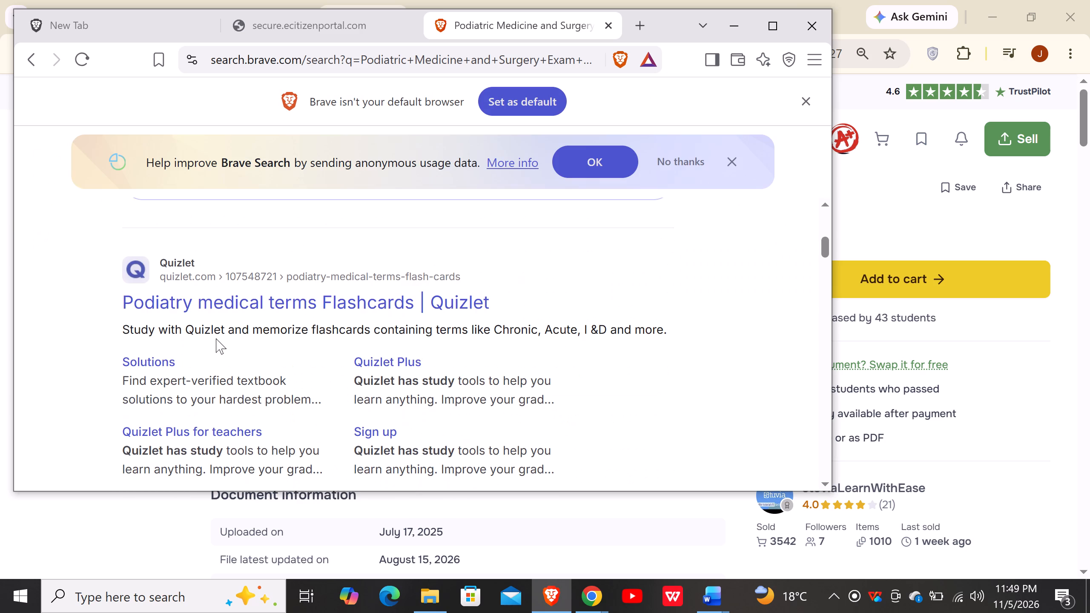
Look through the Brave search results for podiatric Quizlet sets that could supply more study guide content.
scroll(216, 338, "down", 3)
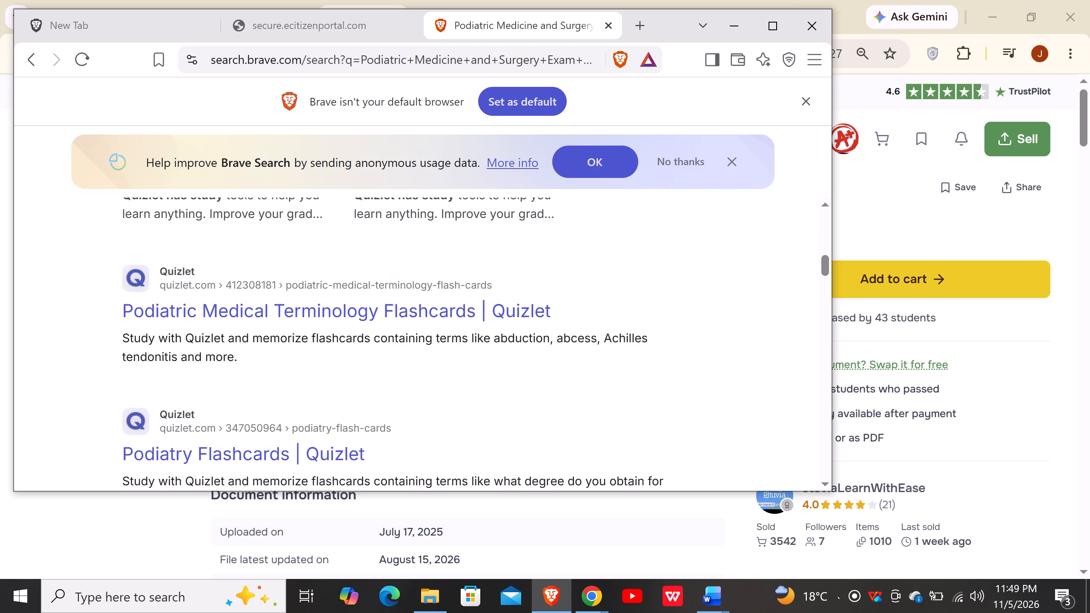
scroll(216, 338, "down", 5)
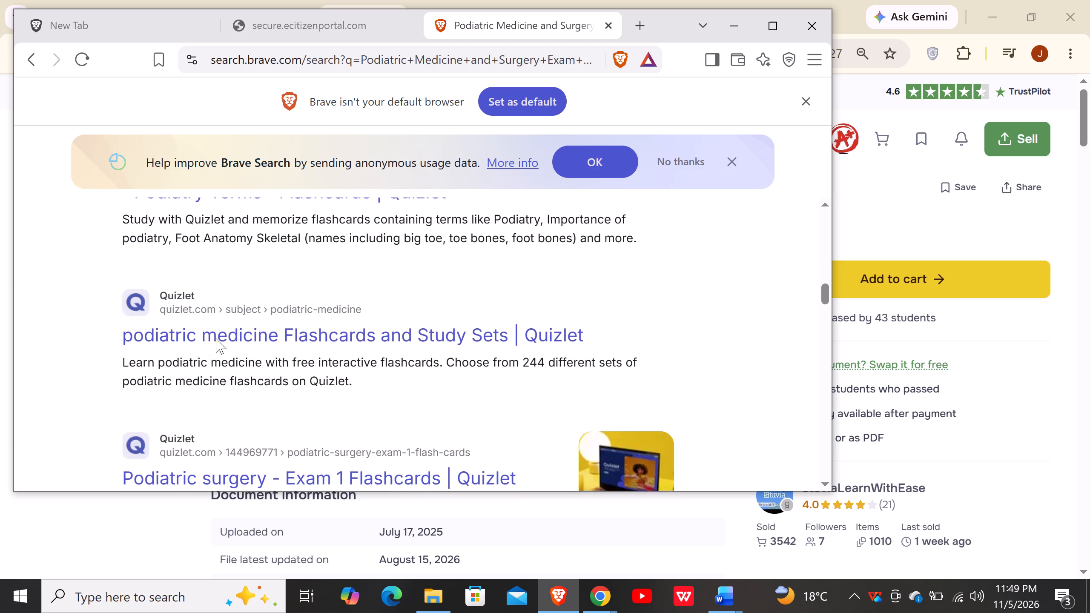
scroll(216, 338, "down", 2)
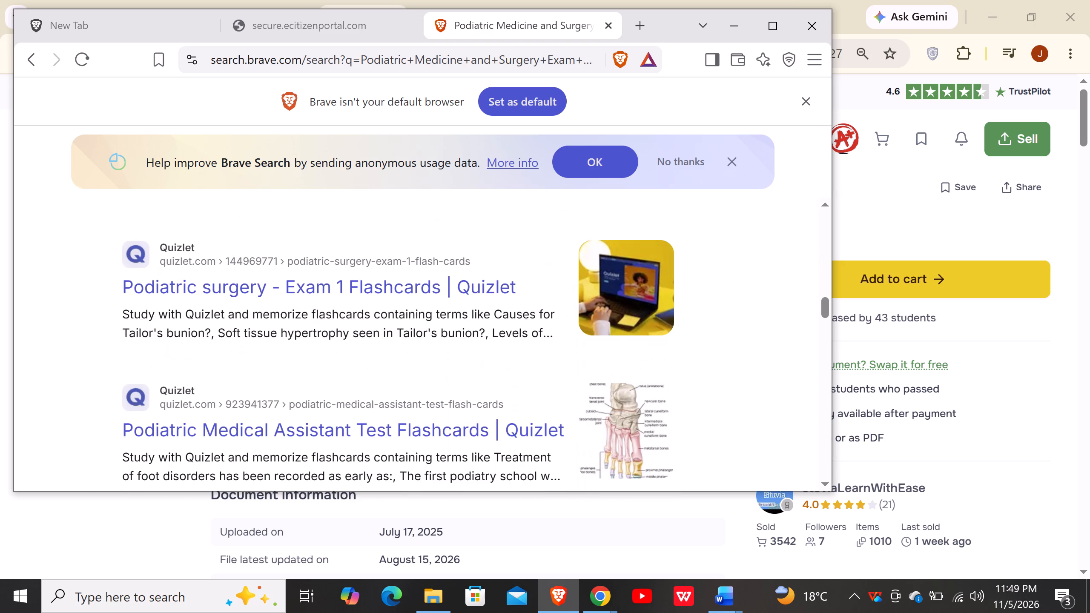
scroll(216, 338, "down", 2)
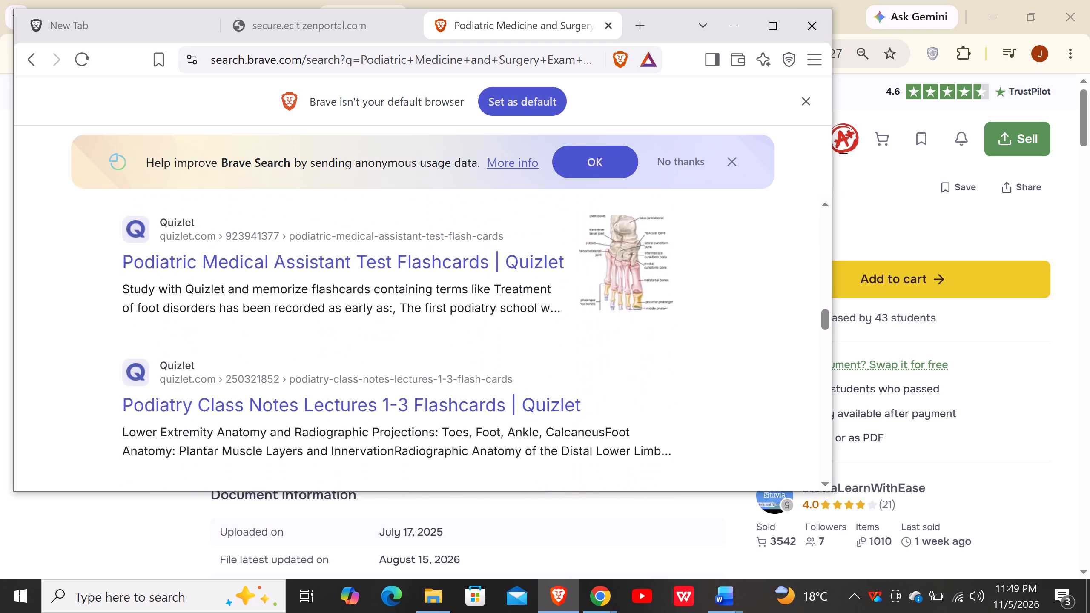
scroll(216, 338, "down", 3)
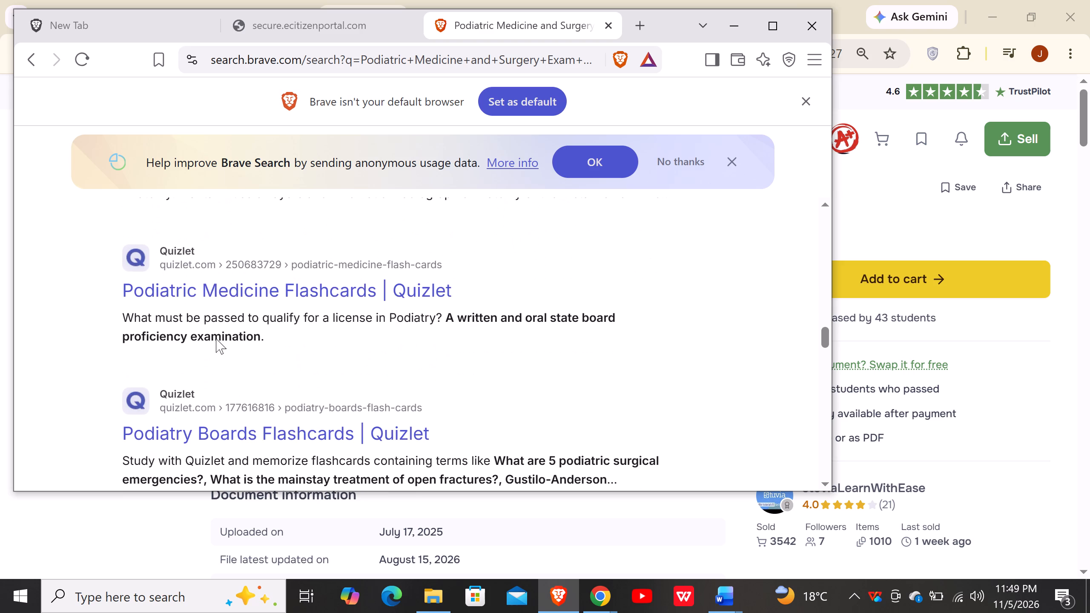
scroll(216, 338, "down", 4)
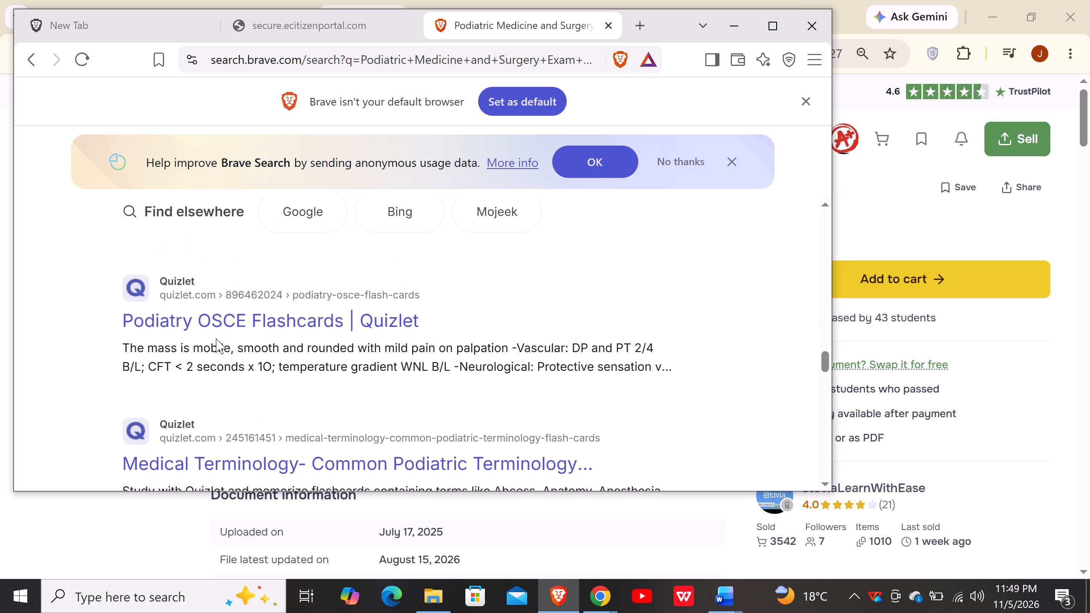
scroll(216, 338, "down", 7)
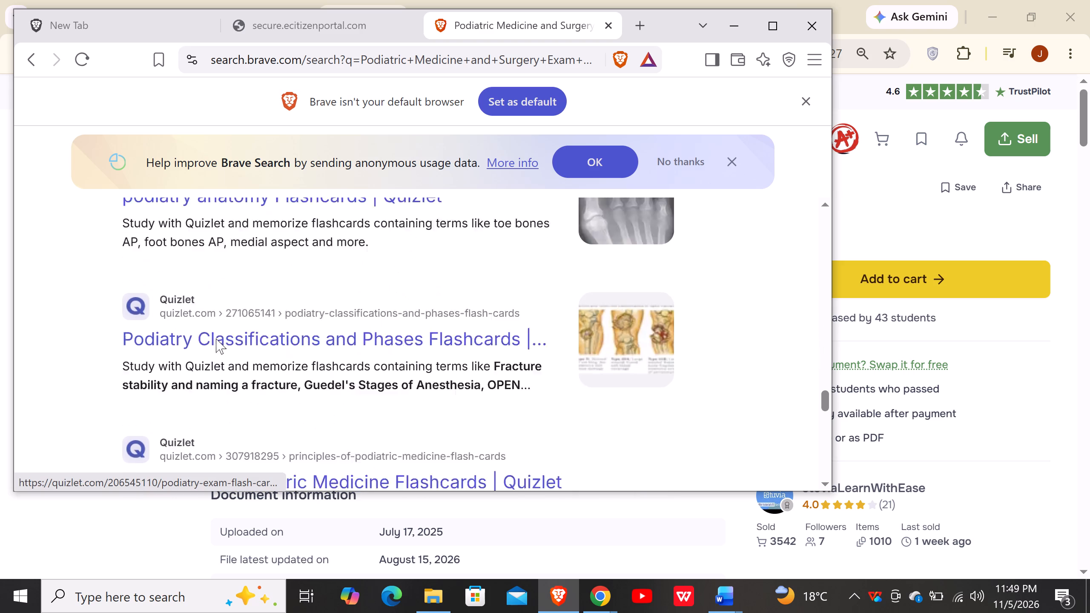
scroll(216, 338, "down", 4)
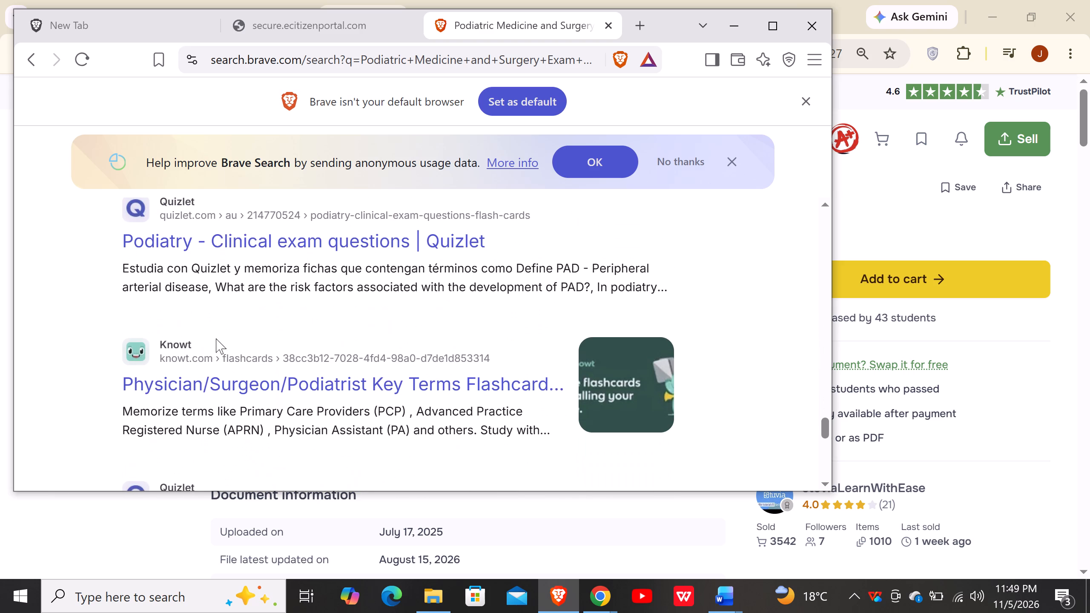
scroll(216, 338, "up", 6)
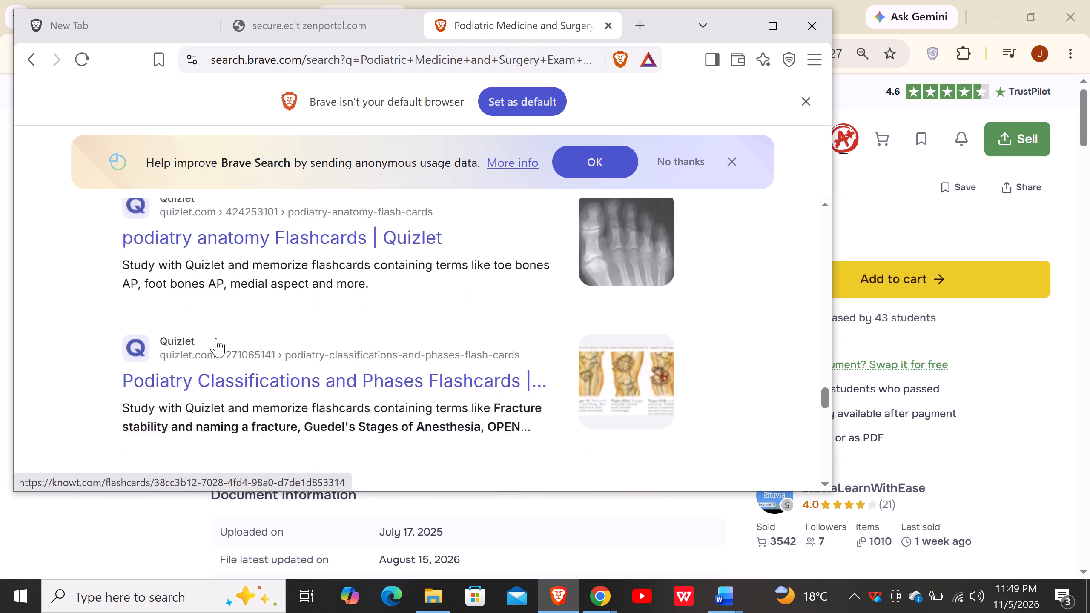
scroll(216, 338, "up", 17)
scroll(216, 338, "up", 7)
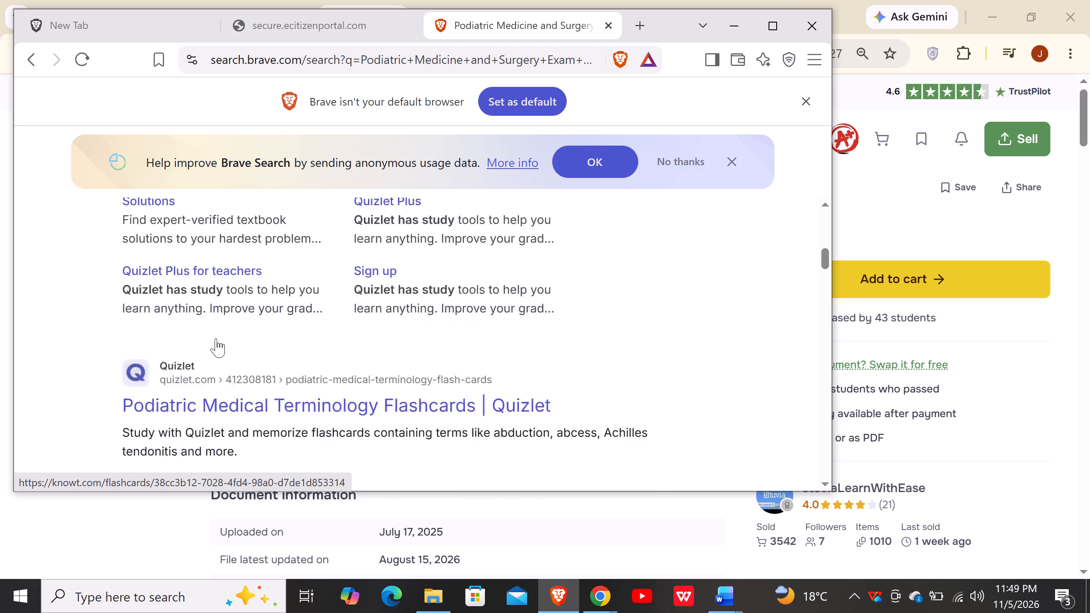
scroll(216, 338, "up", 6)
Open the Podiatry medical terms, Podiatric Medical Terminology, Podiatry Flashcards, ~Podiatry Terms~ and podiatric medicine study sets results in separate tabs.
scroll(216, 338, "down", 4)
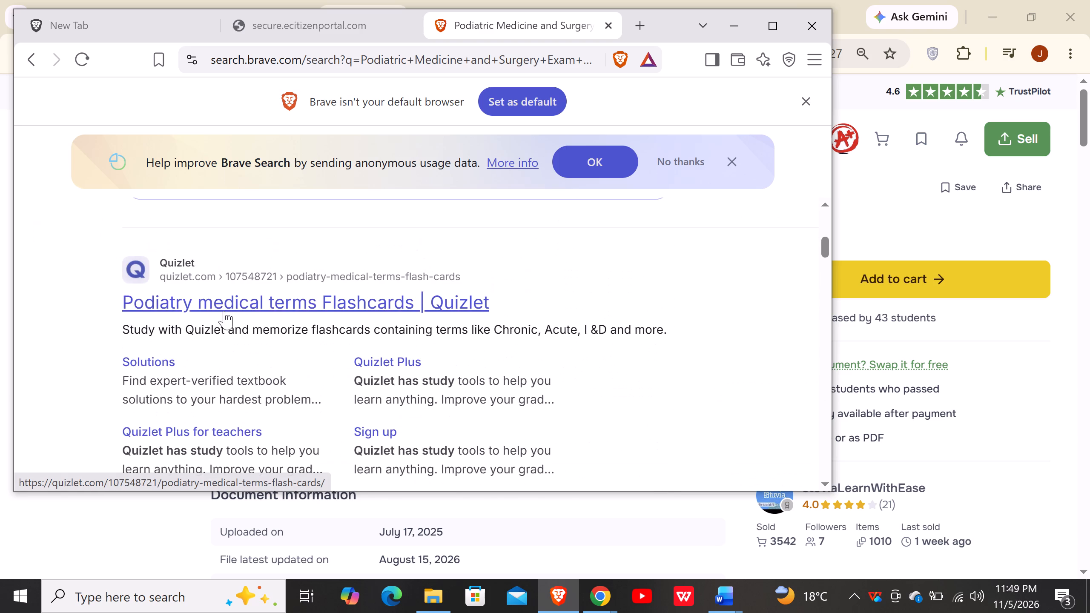
left_click(224, 311, "ctrl")
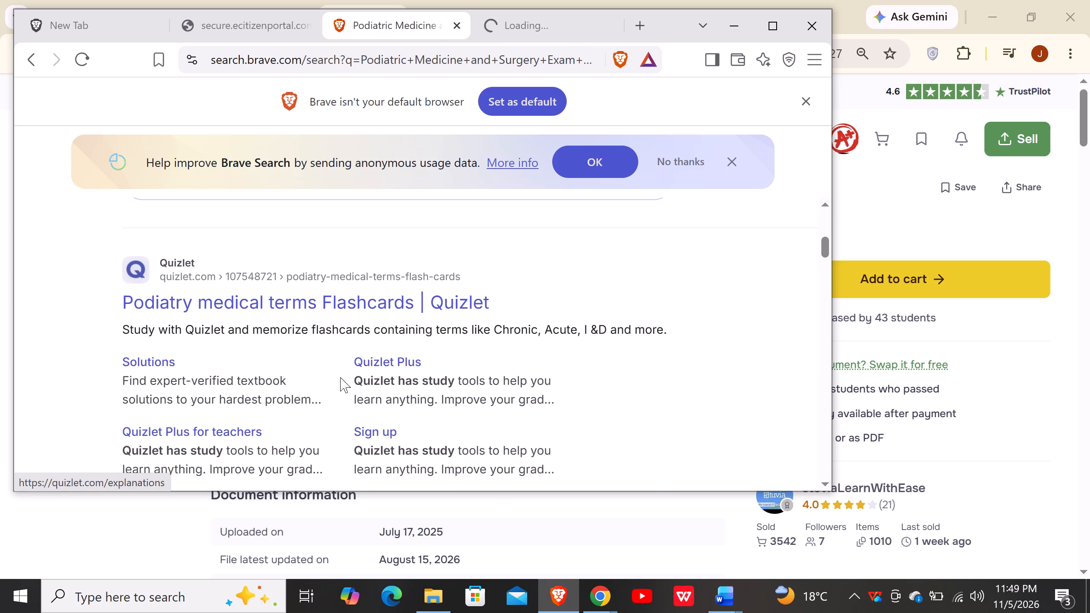
left_click(785, 27)
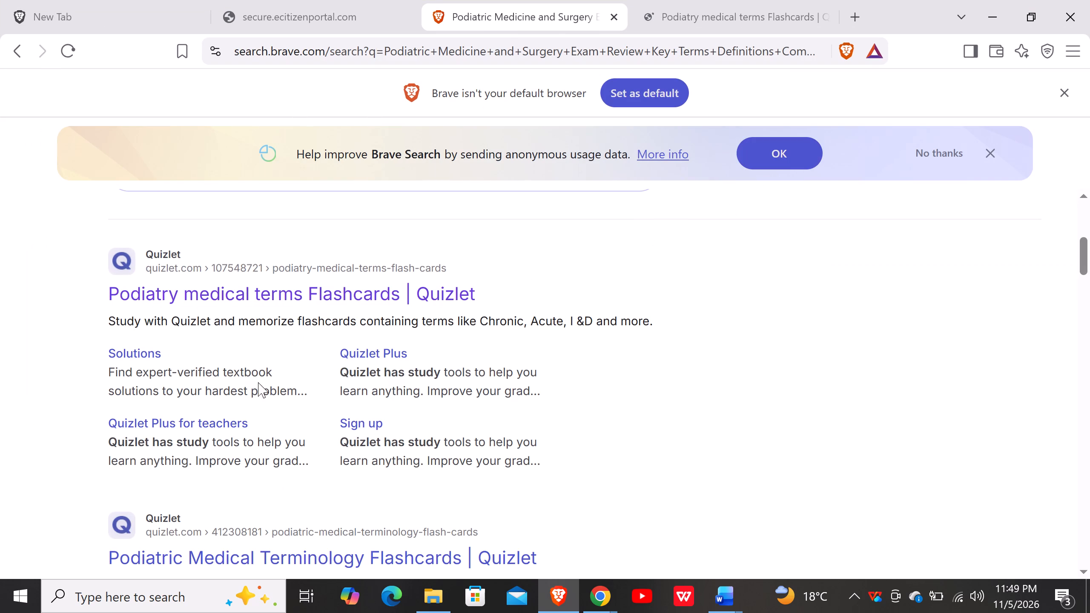
left_click_drag(1085, 258, 1085, 280)
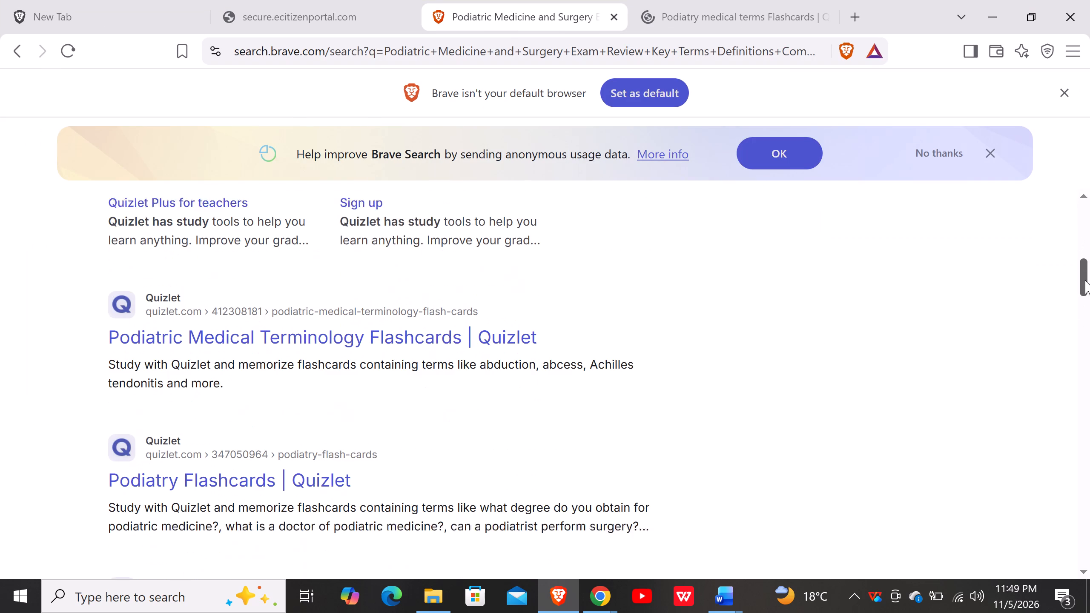
left_click_drag(1085, 280, 1085, 281)
left_click(293, 321, "ctrl")
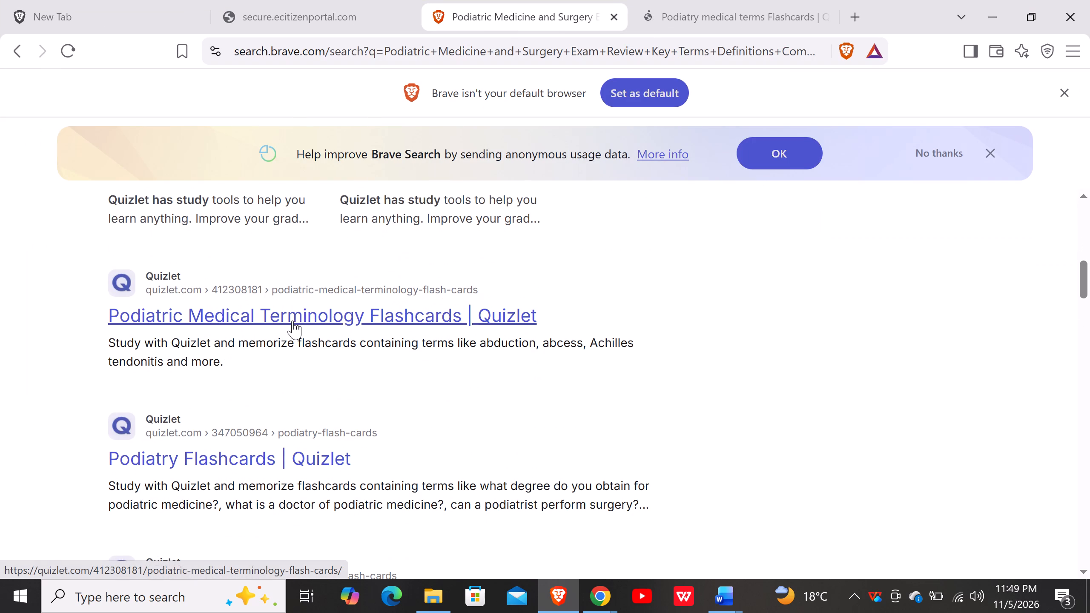
left_click(256, 445, "ctrl")
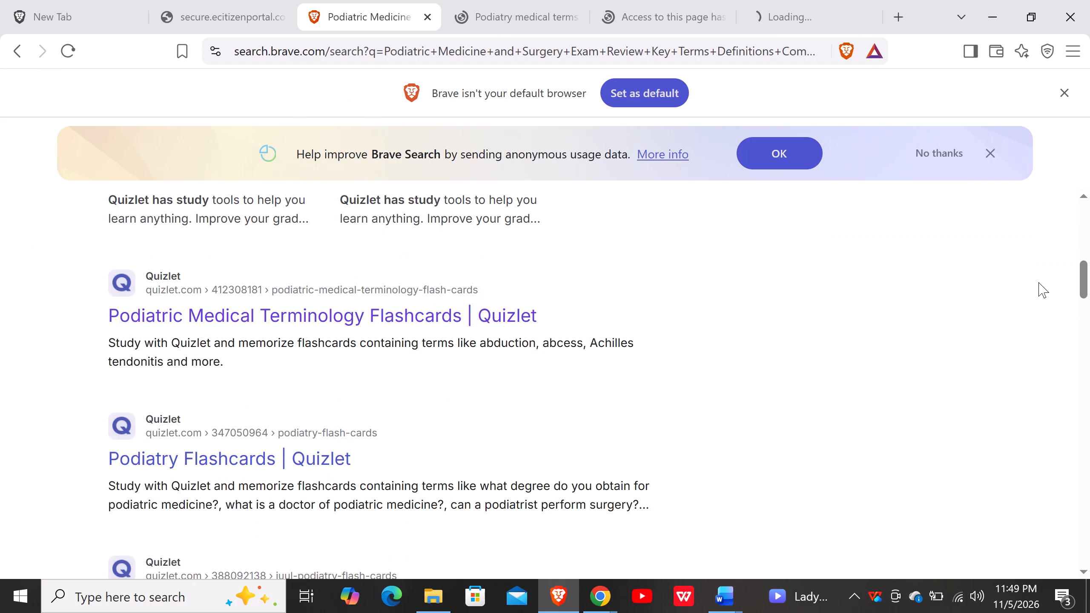
left_click_drag(1088, 280, 1089, 307, "ctrl")
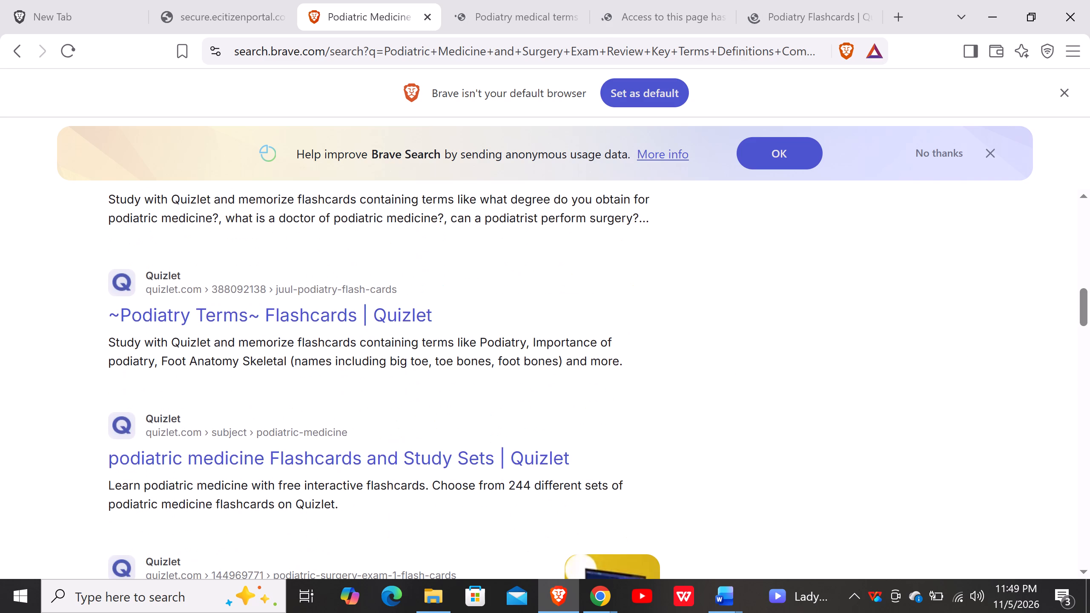
left_click(345, 316, "ctrl")
left_click(318, 461, "ctrl")
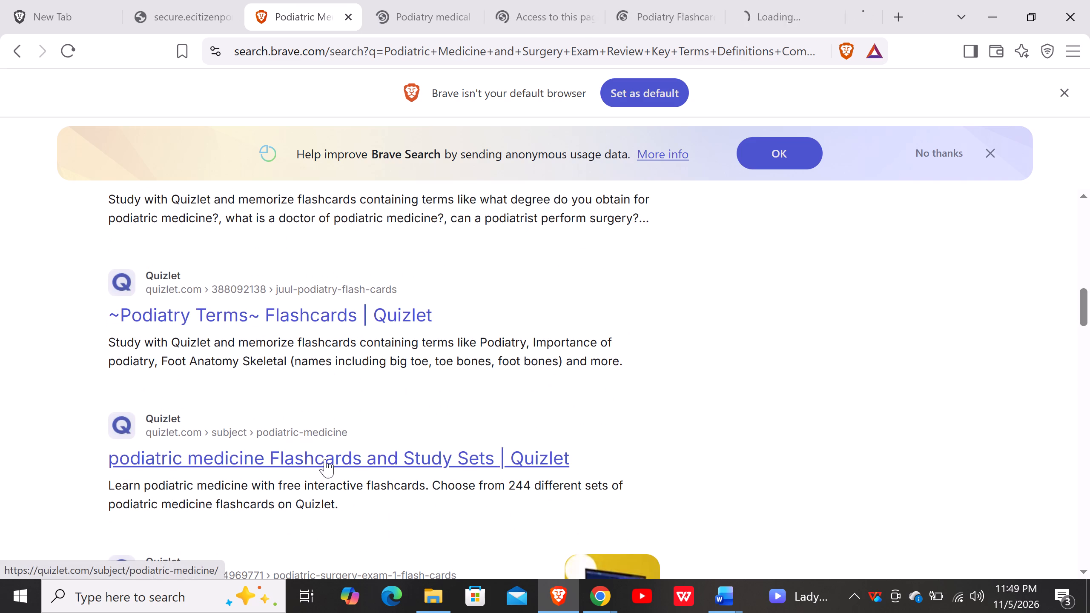
Open the Podiatric surgery - Exam 1, Podiatric Medical Assistant Test, Podiatry Class Notes Lectures 1-3 and Podiatric Medicine Flashcards results in separate tabs.
left_click_drag(1082, 312, 1086, 339, "ctrl")
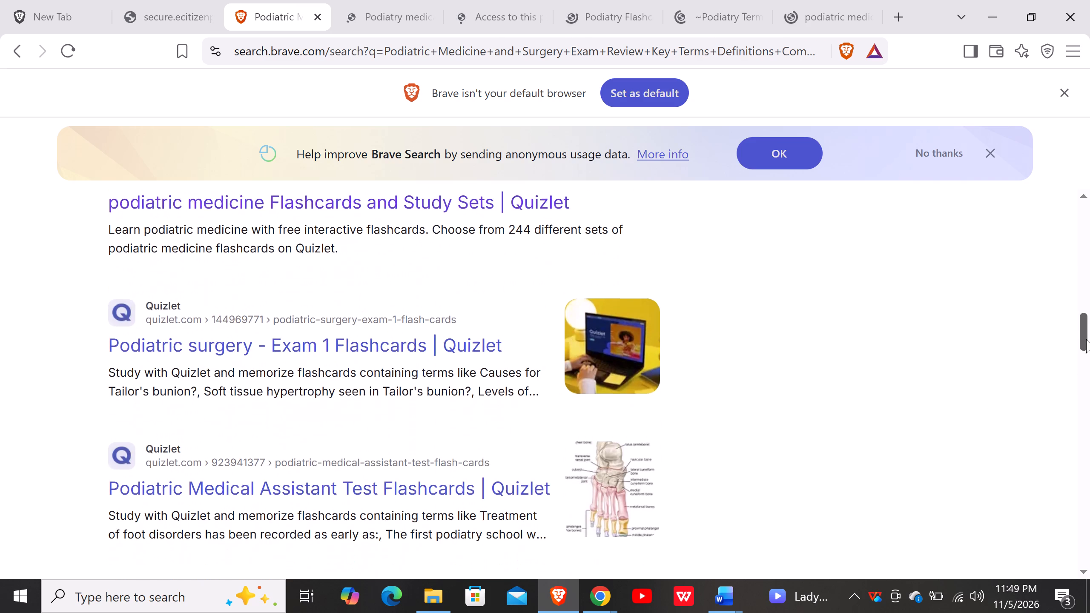
left_click_drag(1086, 339, 1087, 339, "ctrl")
left_click(239, 312, "ctrl")
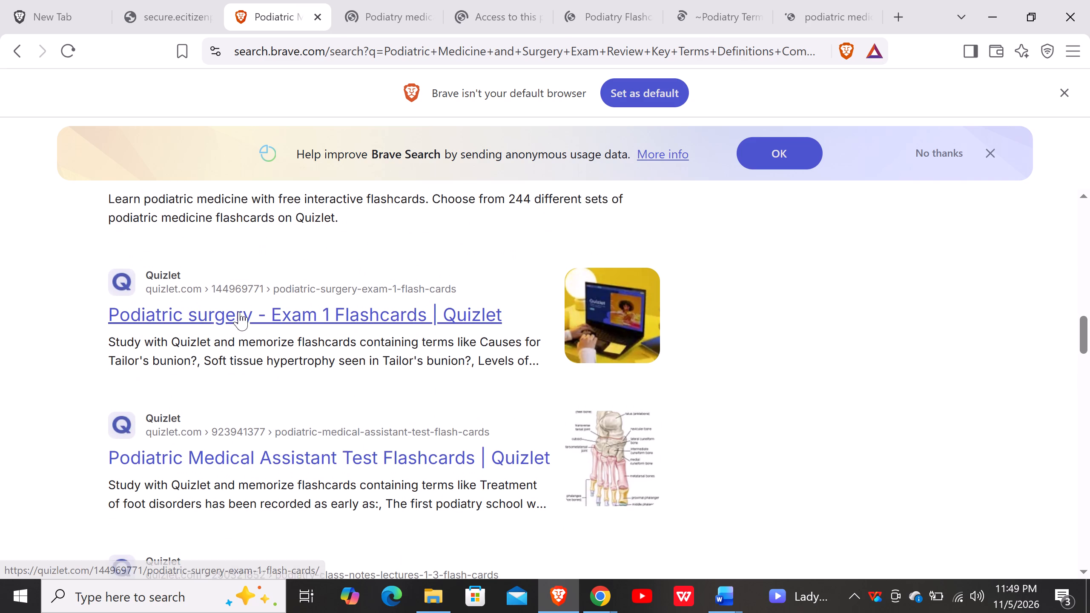
left_click(256, 465, "ctrl")
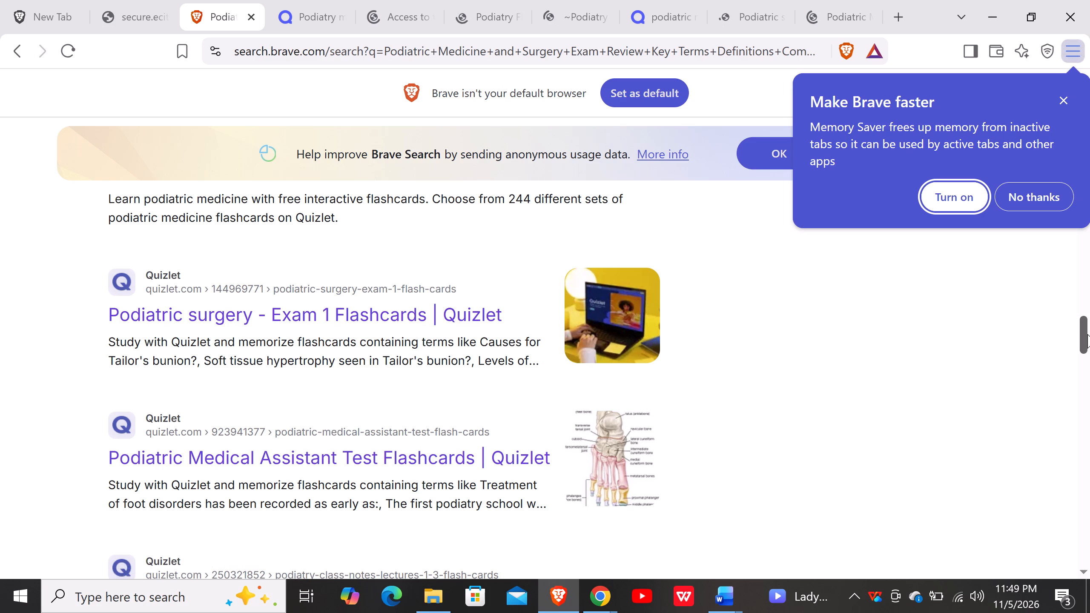
left_click_drag(1086, 334, 1083, 359, "ctrl")
left_click(399, 336, "ctrl")
left_click(325, 488, "ctrl")
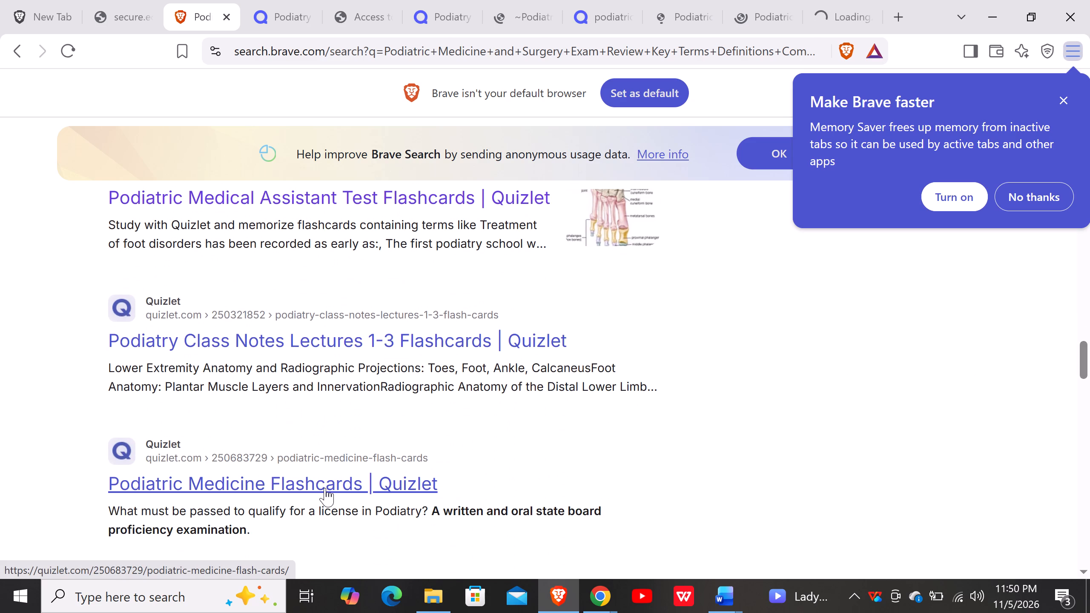
Look over the opened Podiatry medical terms set on Quizlet and check how many cards it has.
left_click(259, 8)
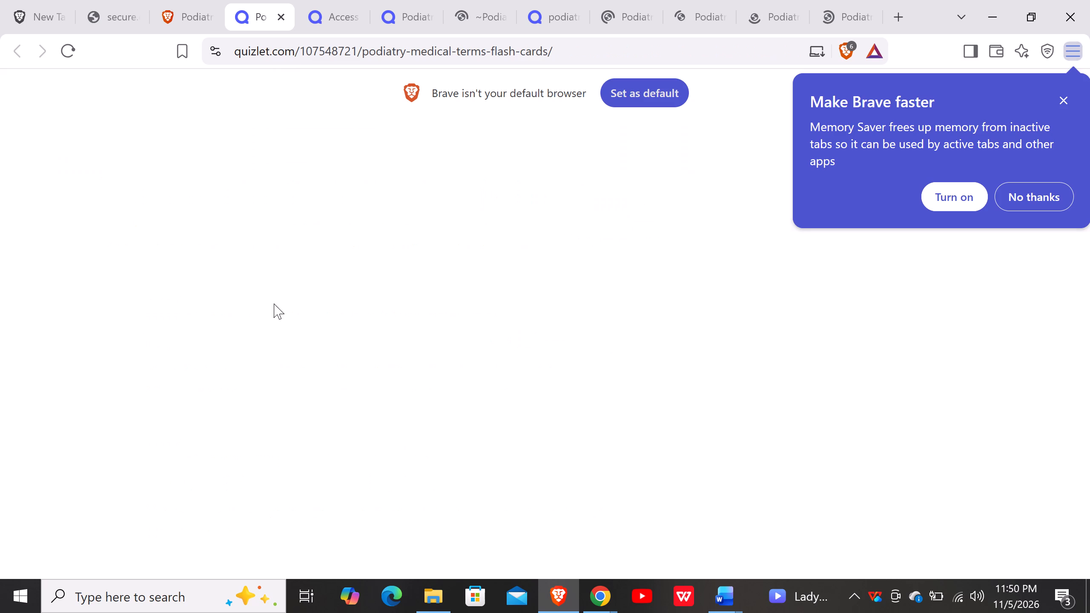
scroll(285, 347, "down", 7)
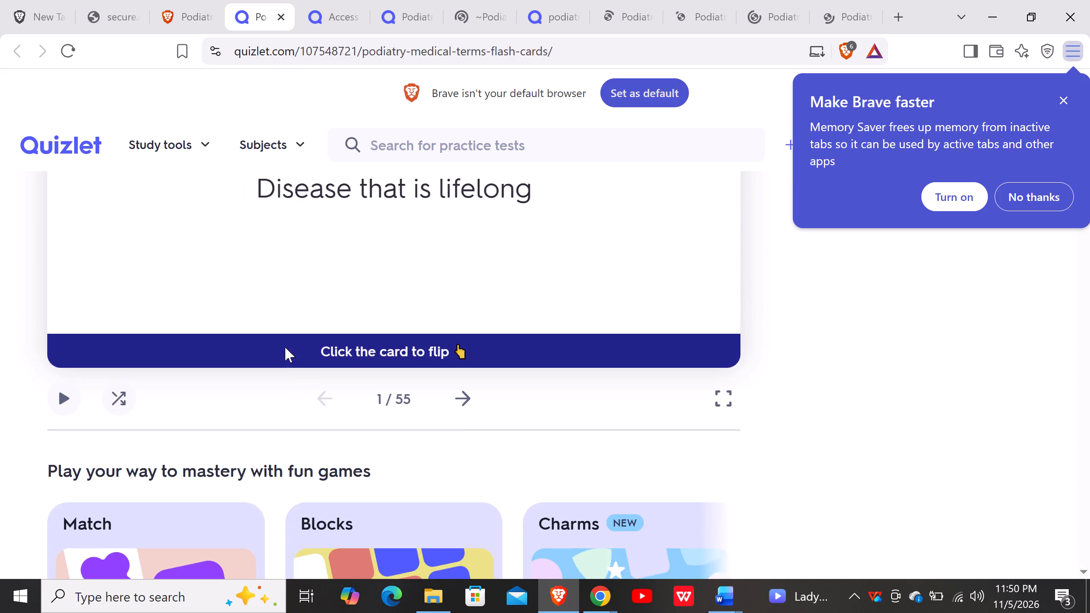
scroll(285, 347, "up", 6)
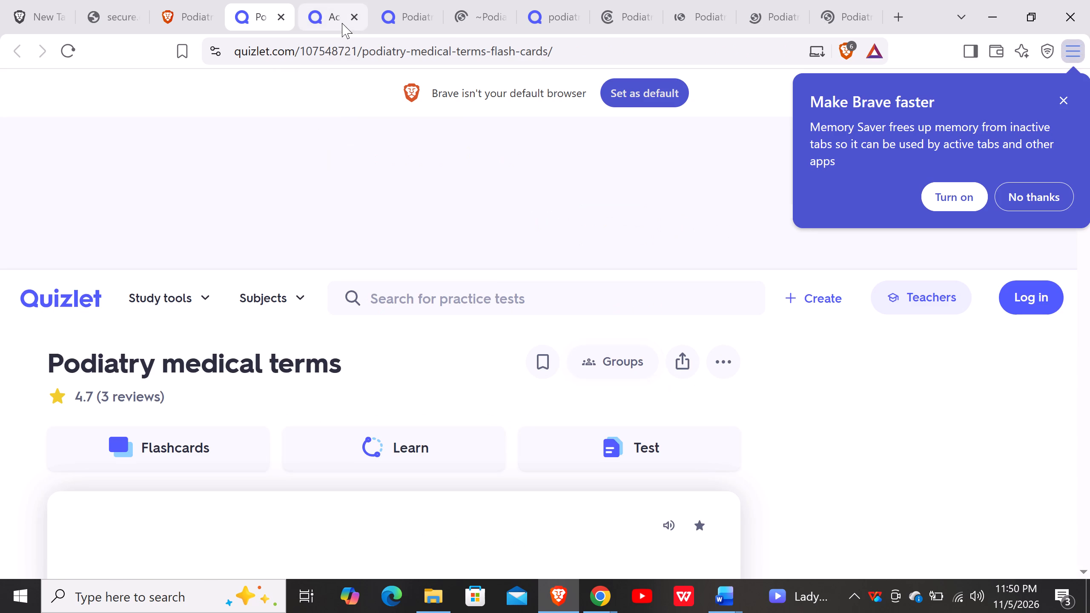
Pass the human verification for the Podiatric Medical Terminology set and check how many cards it has.
left_click(342, 23)
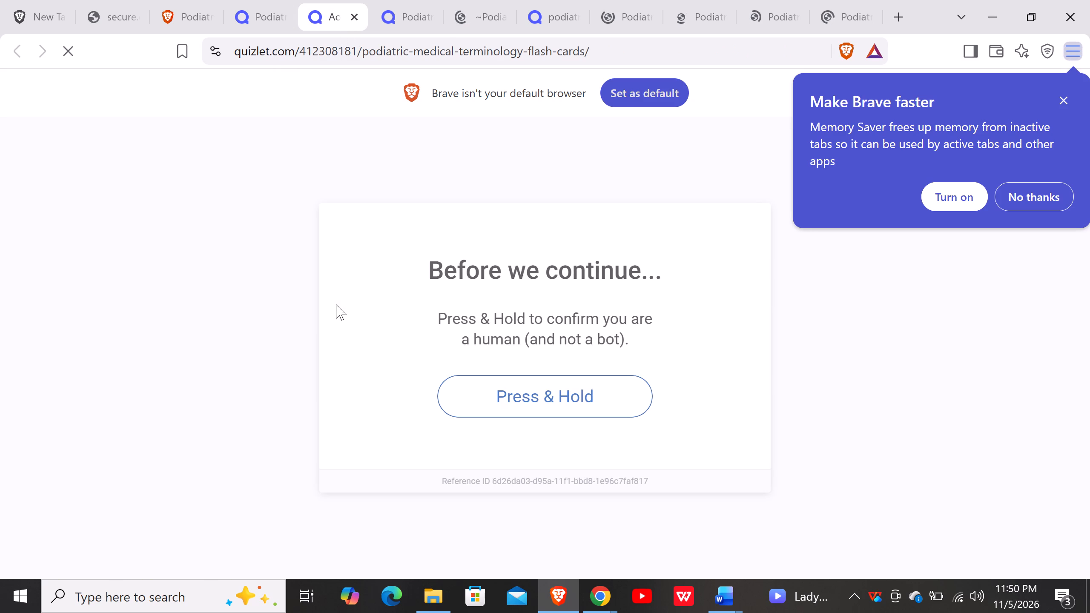
left_click(502, 386)
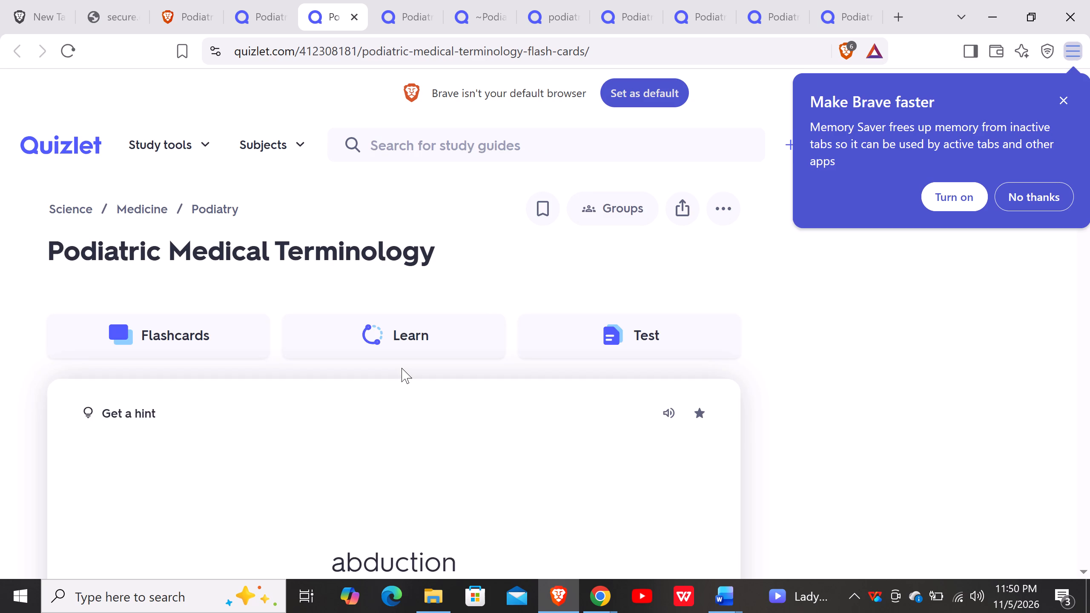
scroll(402, 368, "down", 4)
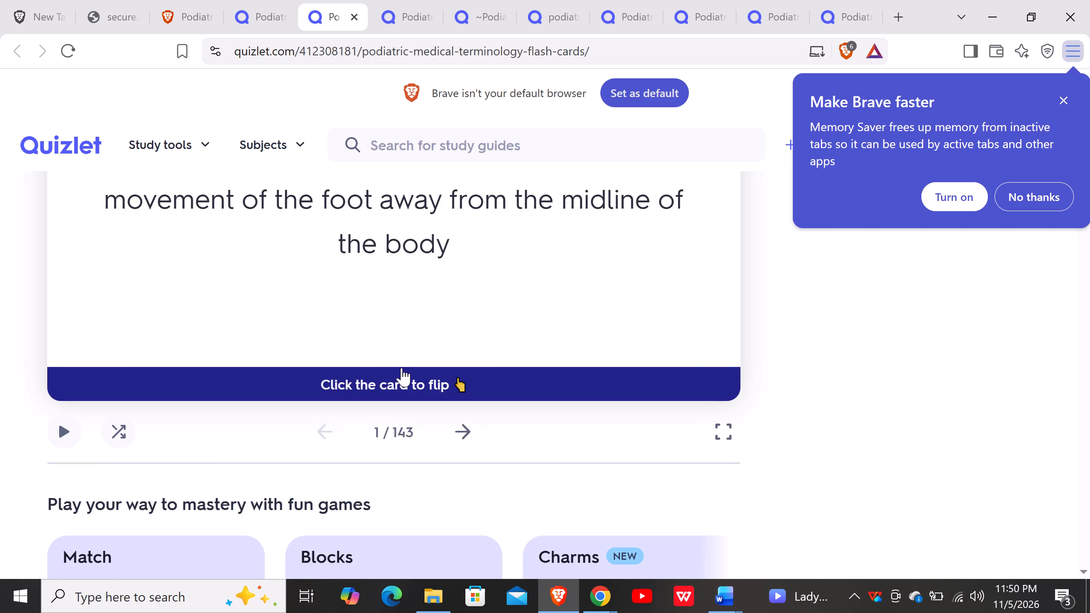
scroll(402, 368, "up", 6)
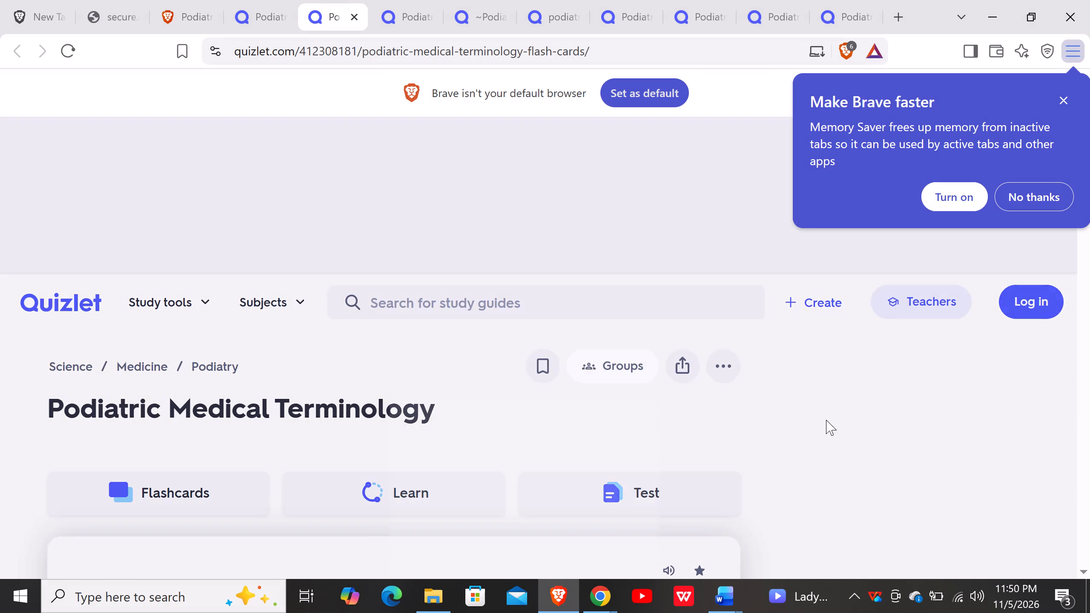
Start making a copy of the Podiatric Medical Terminology set.
left_click(713, 362)
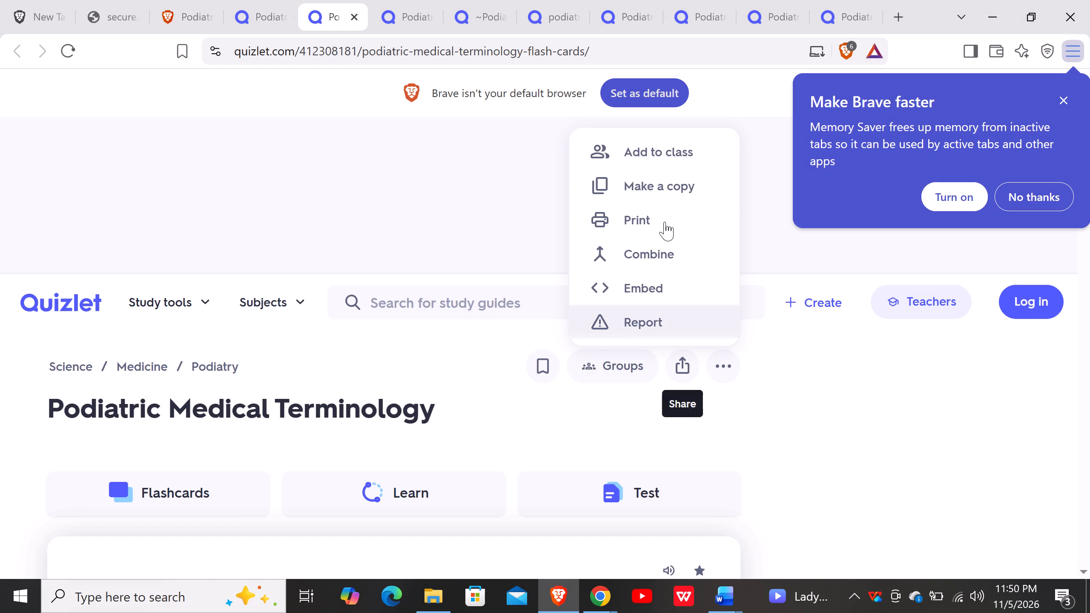
left_click(664, 193)
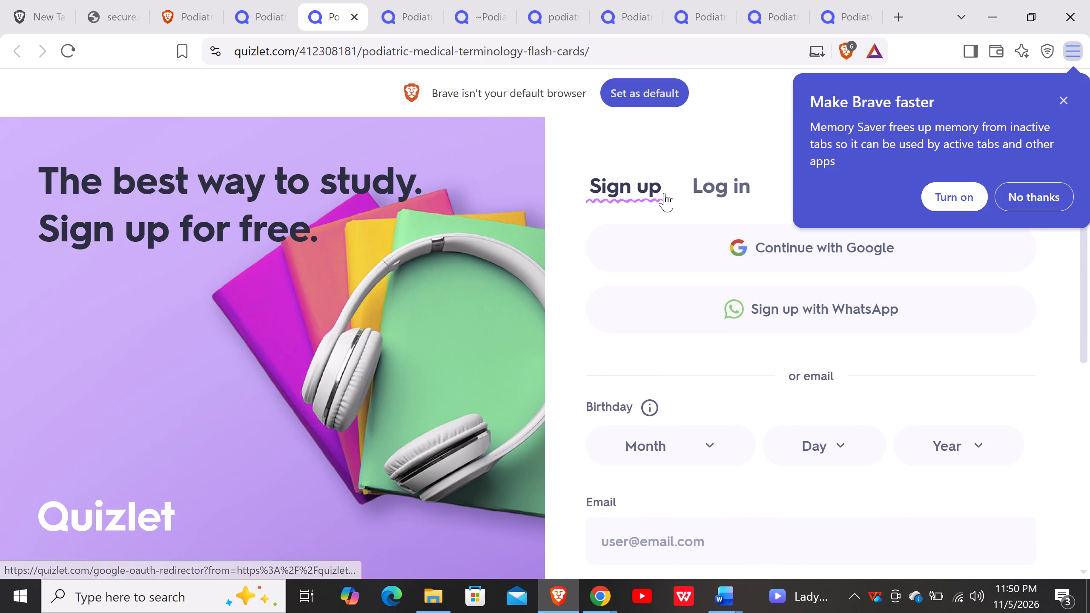
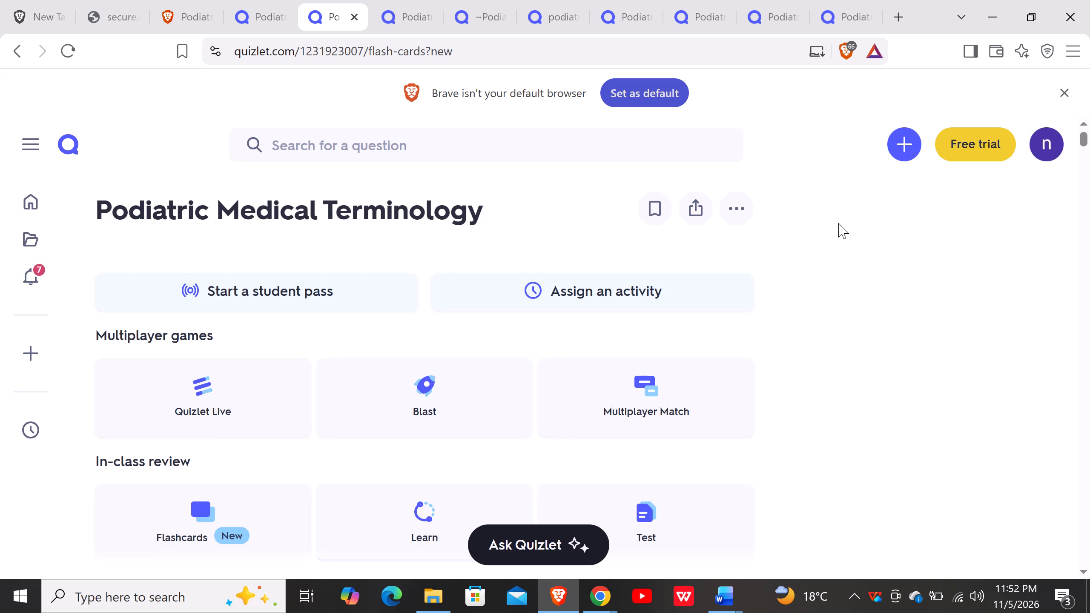
Open the export options for the copied Podiatric Medical Terminology set and set the custom term-definition separator to " - Correct Answer: ".
left_click(734, 210)
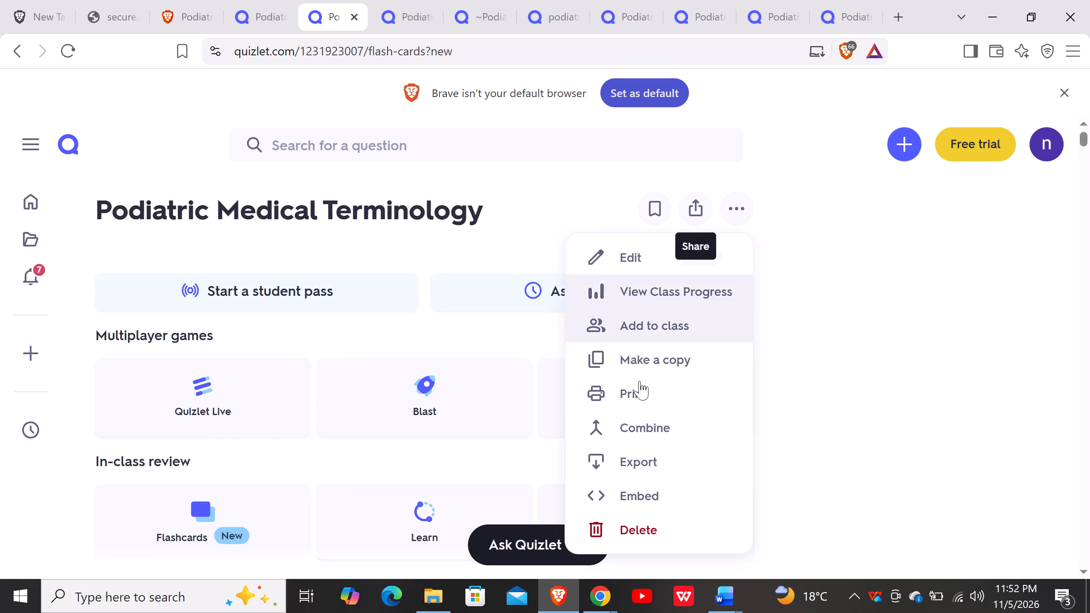
left_click(617, 469)
left_click(287, 409)
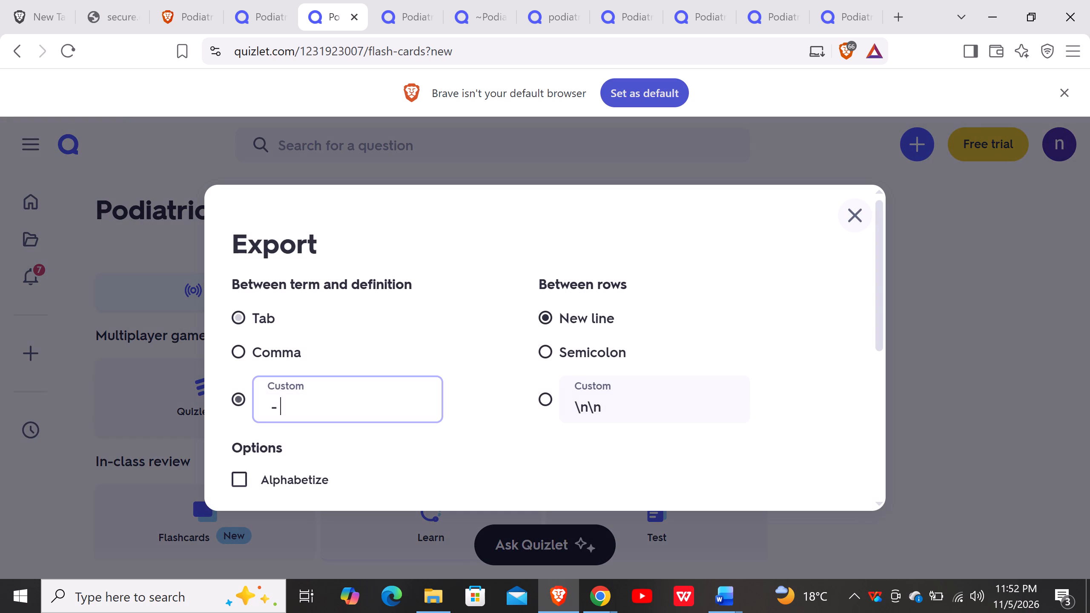
left_click(330, 407)
key("c")
type("orrect")
key("space")
key("a")
key("space")
type("nswer")
key("BackSpace")
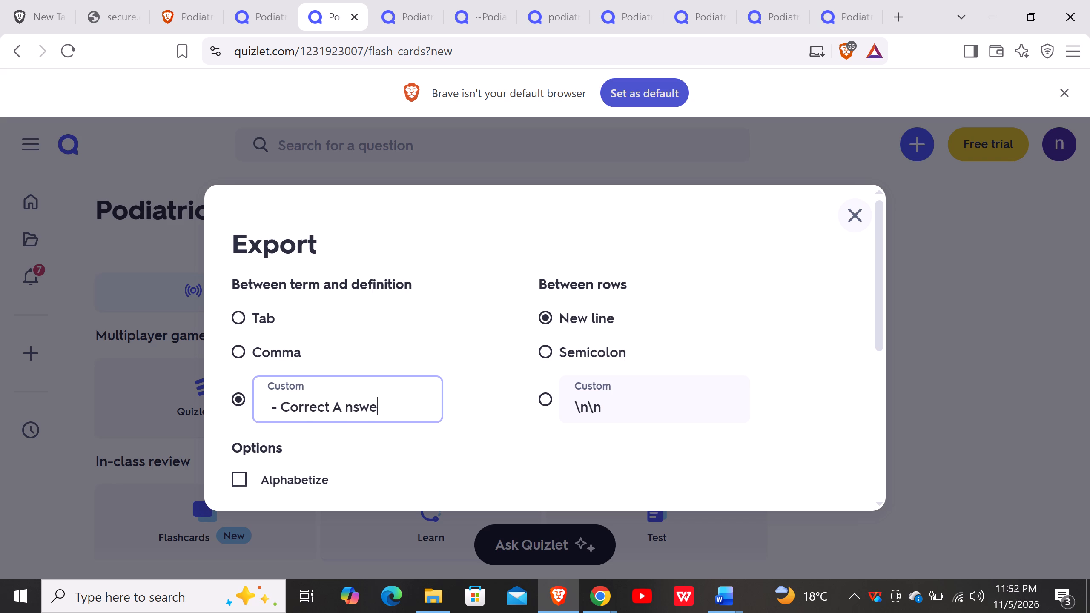
key("BackSpace")
key("BackSpace")
type("wer")
key("shift+colon")
left_click(347, 404)
key("BackSpace")
left_click(386, 406)
key("space")
Copy the exported set text and paste it on a new line at the end of Document9 in Word.
scroll(400, 395, "down", 3)
left_click(802, 276)
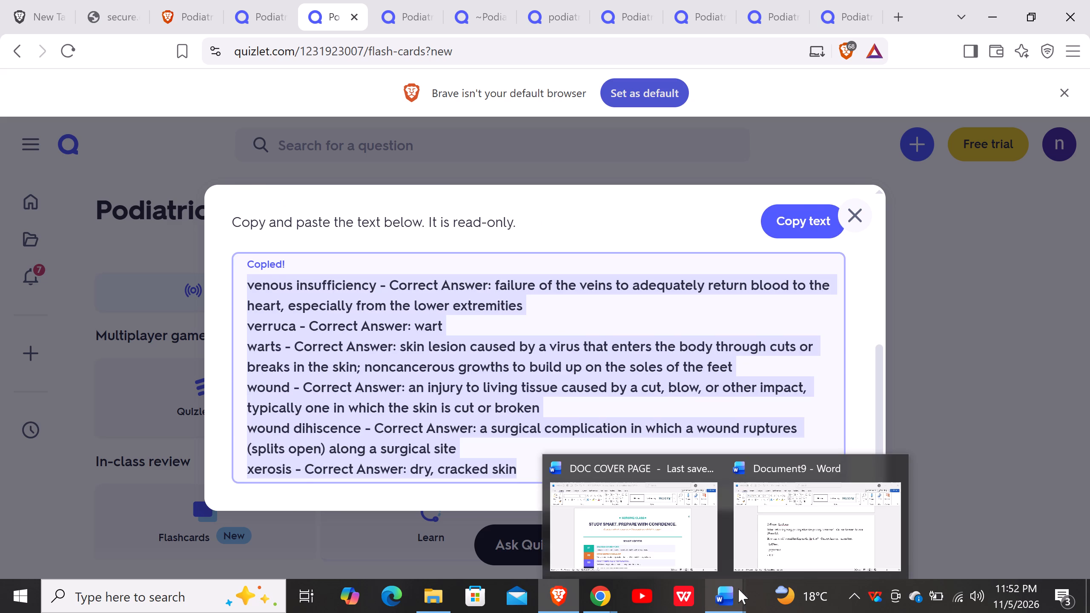
left_click(761, 544)
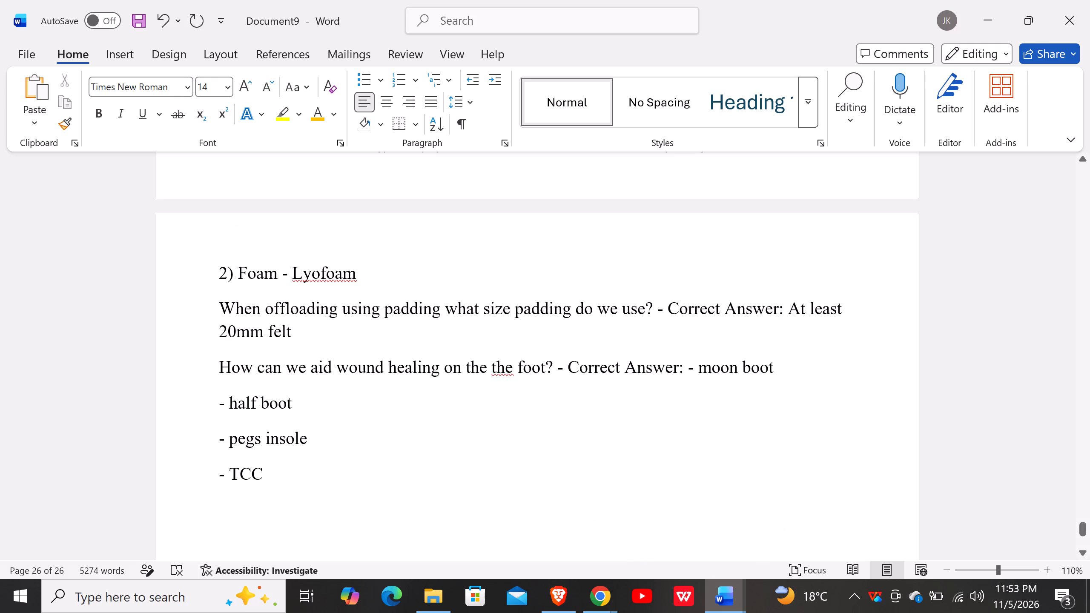
key("Return")
key("ctrl+v")
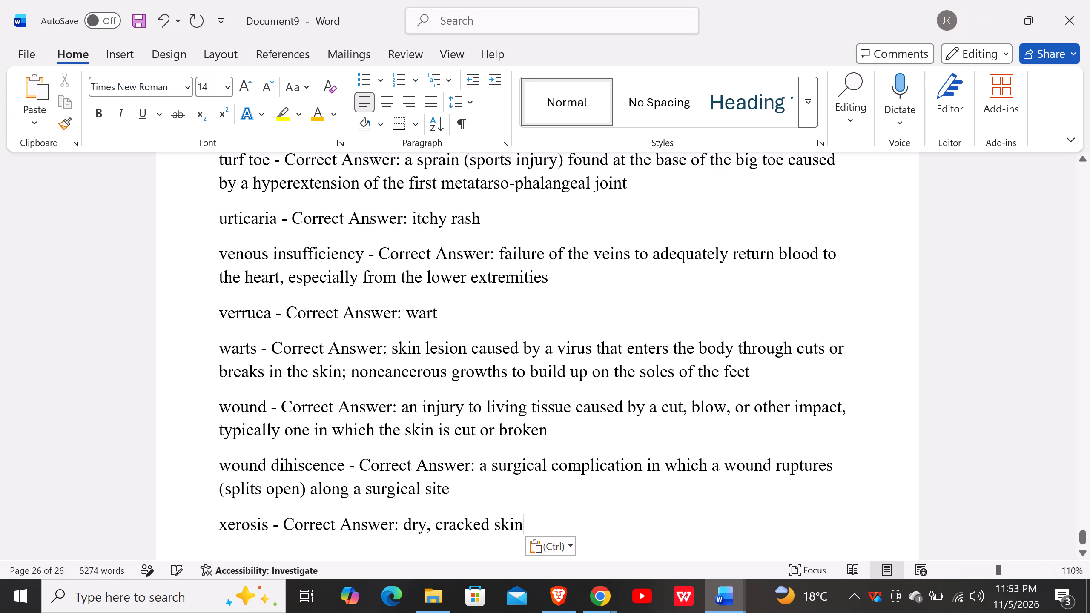
left_click(1084, 537)
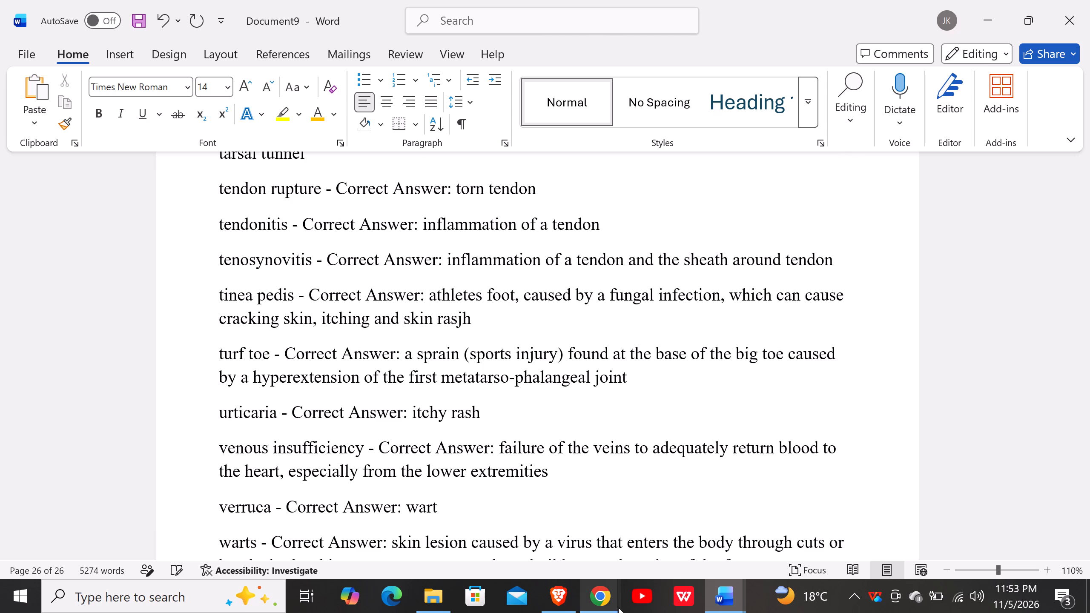
Switch back to Brave and look over the opened Podiatry and Podiatry terms sets, checking their content and card counts.
left_click(569, 593)
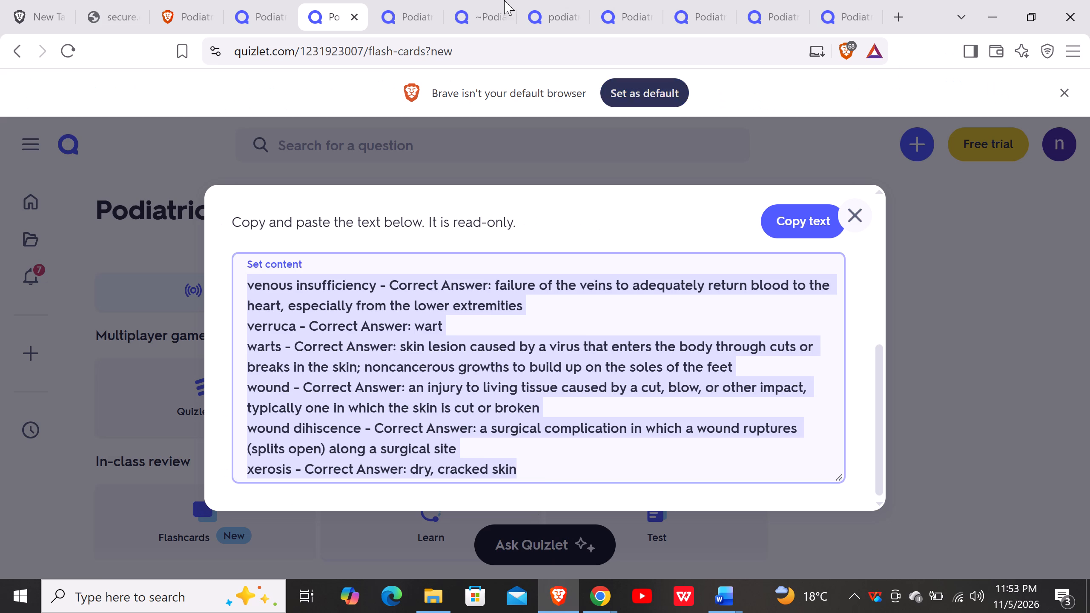
left_click(412, 15)
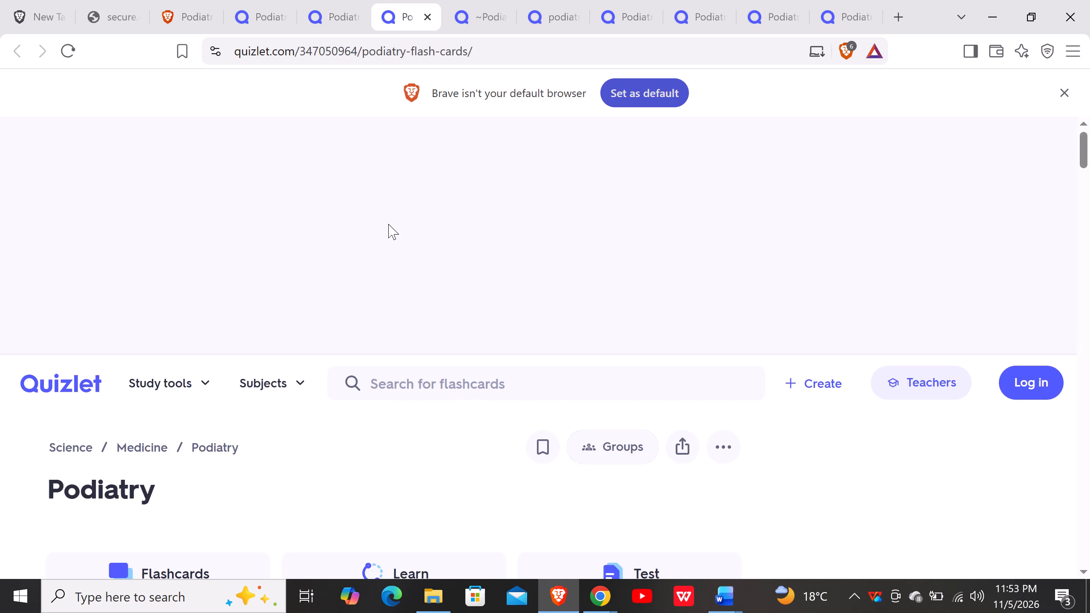
scroll(388, 224, "down", 8)
scroll(388, 222, "up", 4)
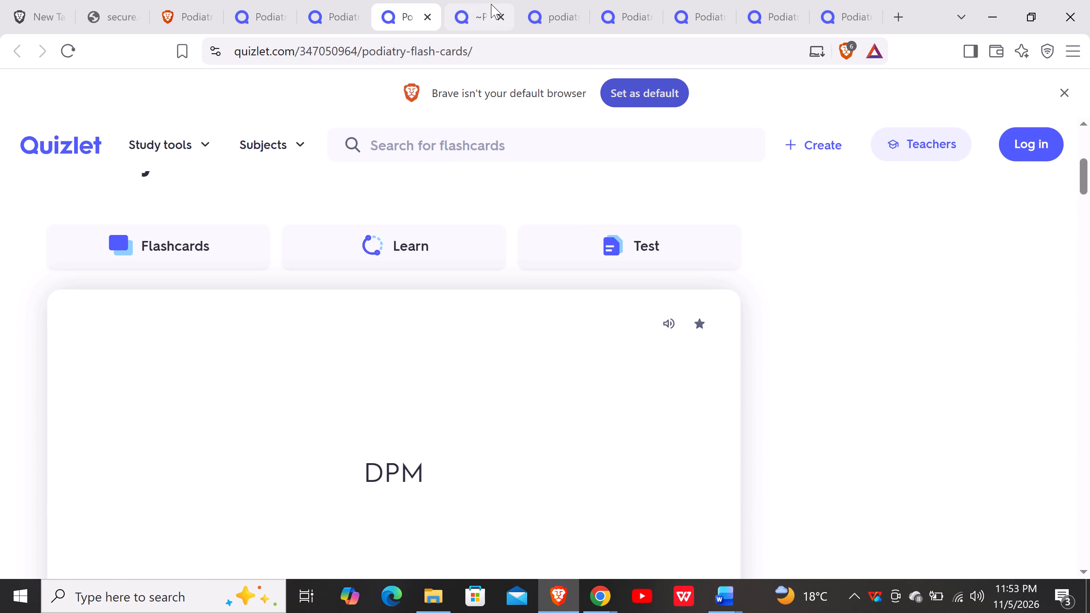
left_click(491, 4)
scroll(408, 221, "down", 6)
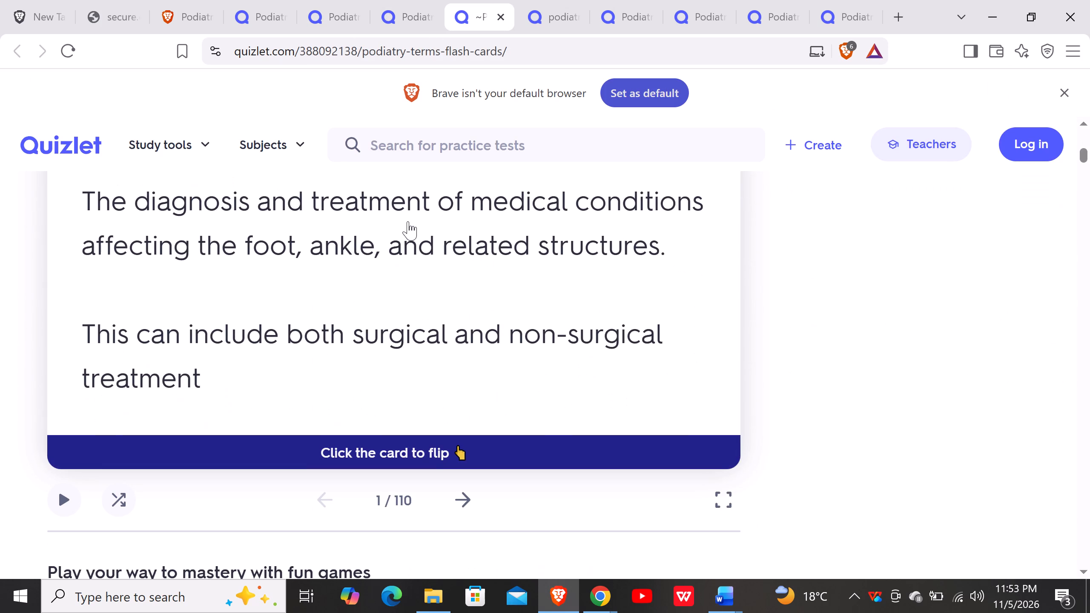
scroll(408, 221, "up", 2)
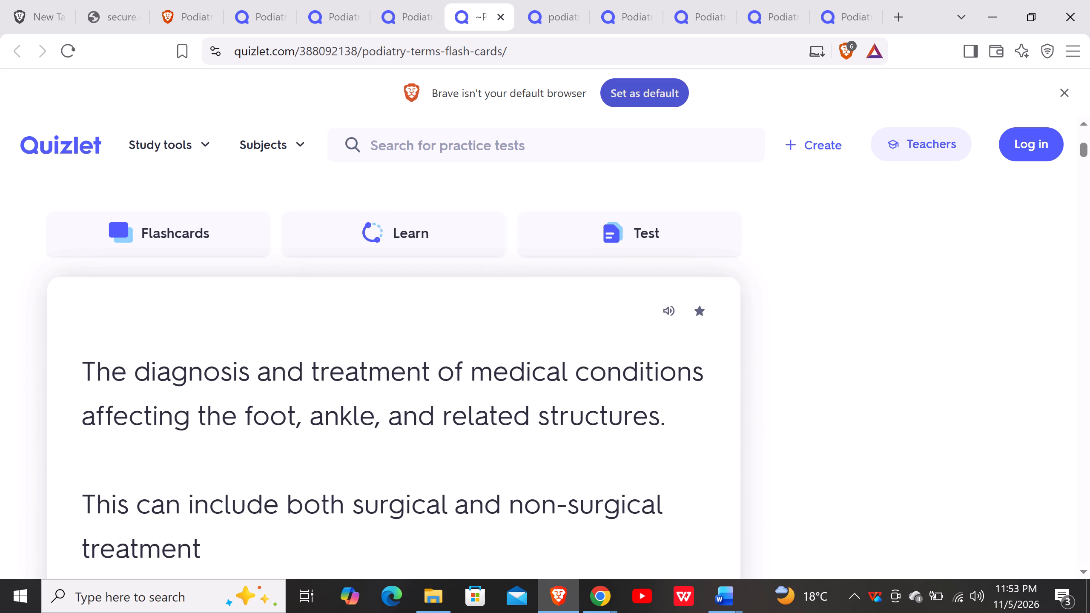
Look through the Quizlet results for podiatric medicine and open the podiatric medicine exam 1 set.
left_click(561, 18)
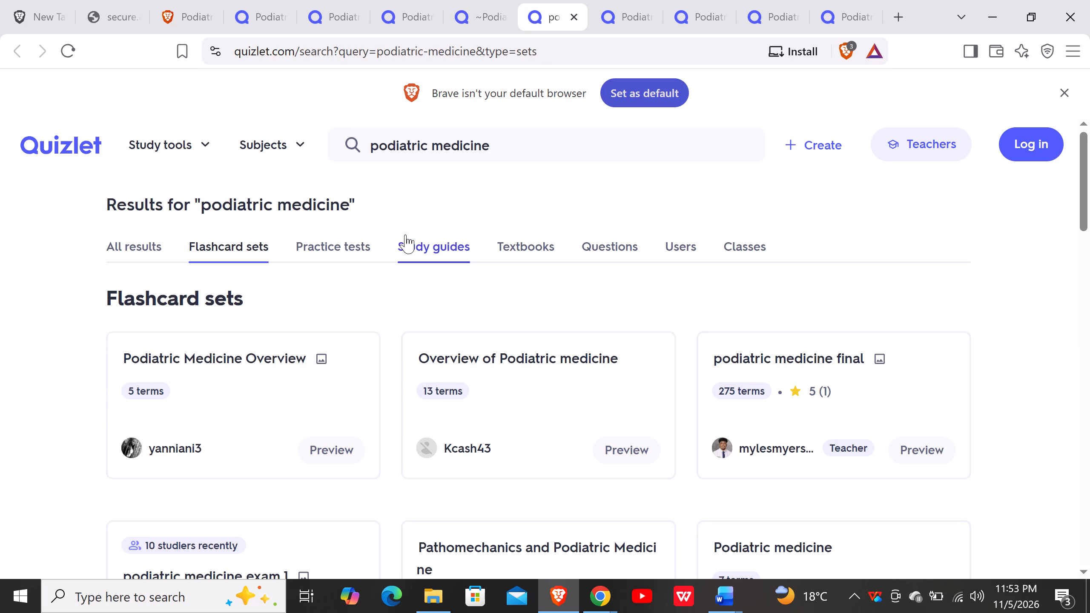
scroll(405, 235, "up", 3)
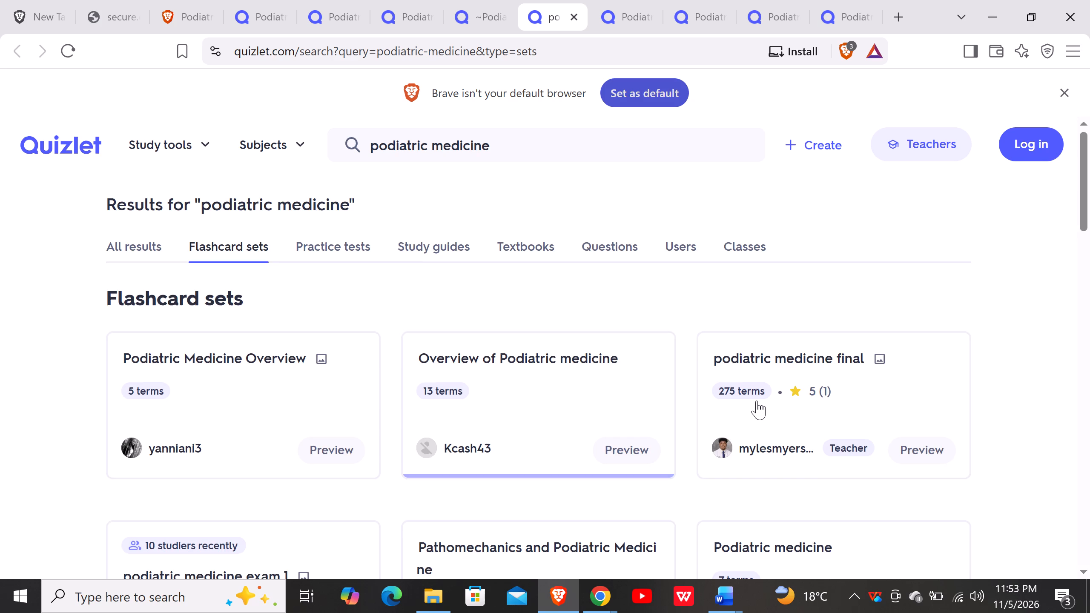
scroll(757, 400, "down", 3)
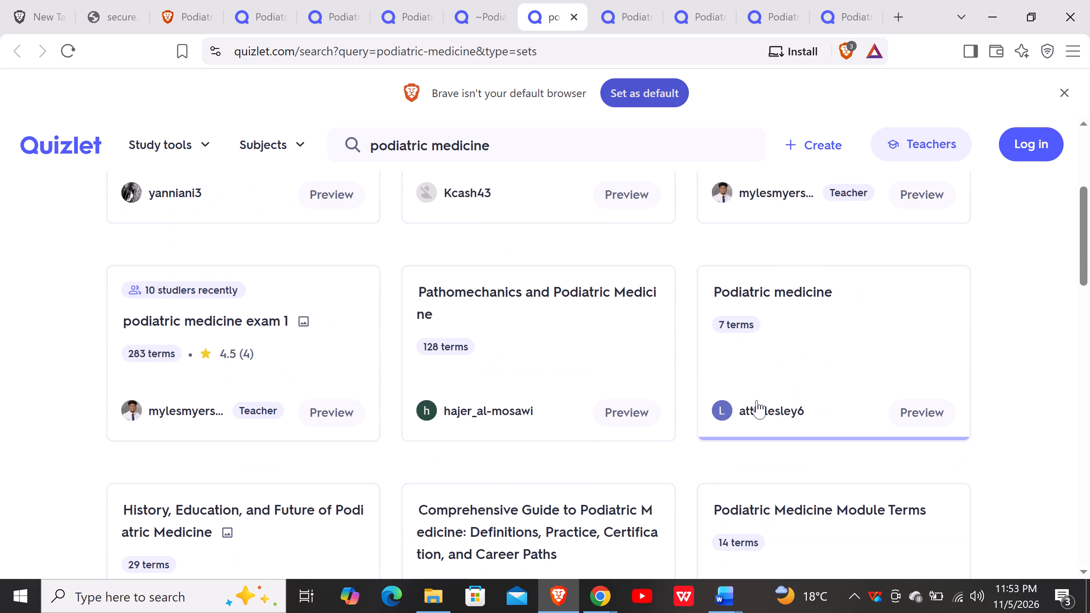
left_click(152, 337, "ctrl")
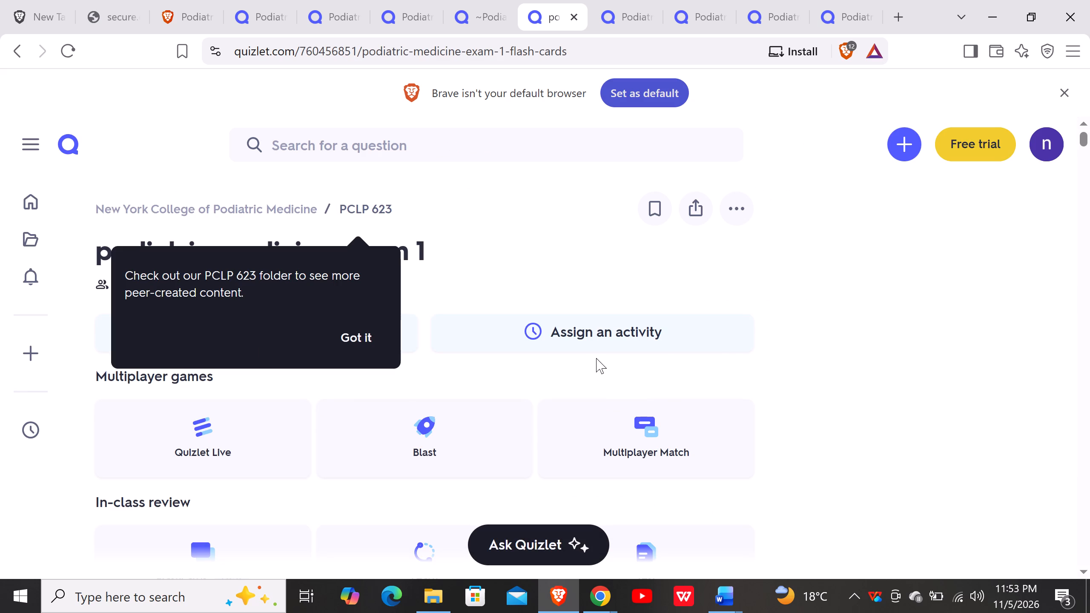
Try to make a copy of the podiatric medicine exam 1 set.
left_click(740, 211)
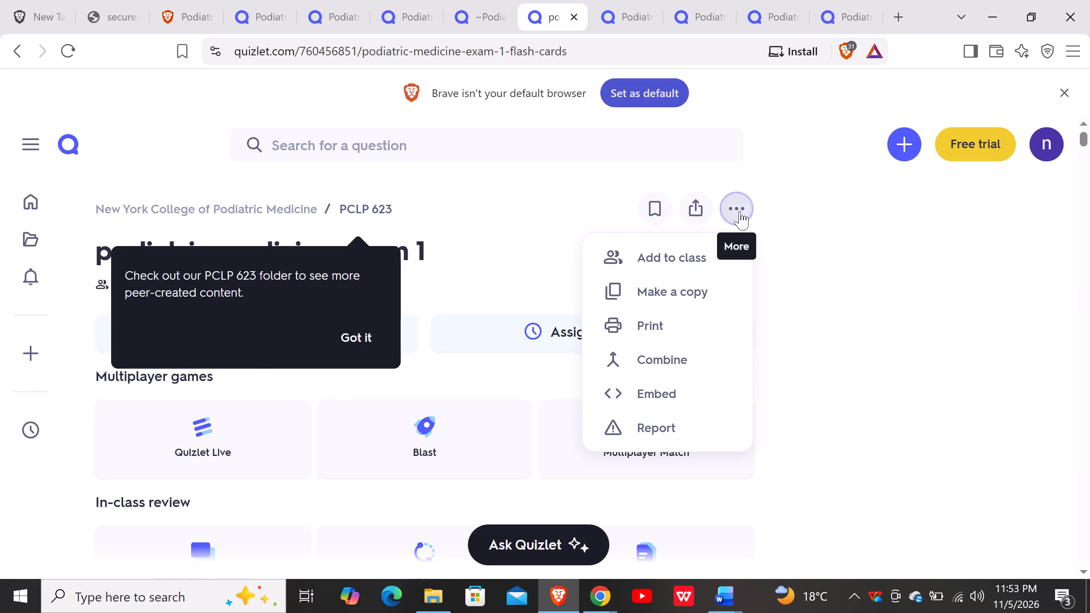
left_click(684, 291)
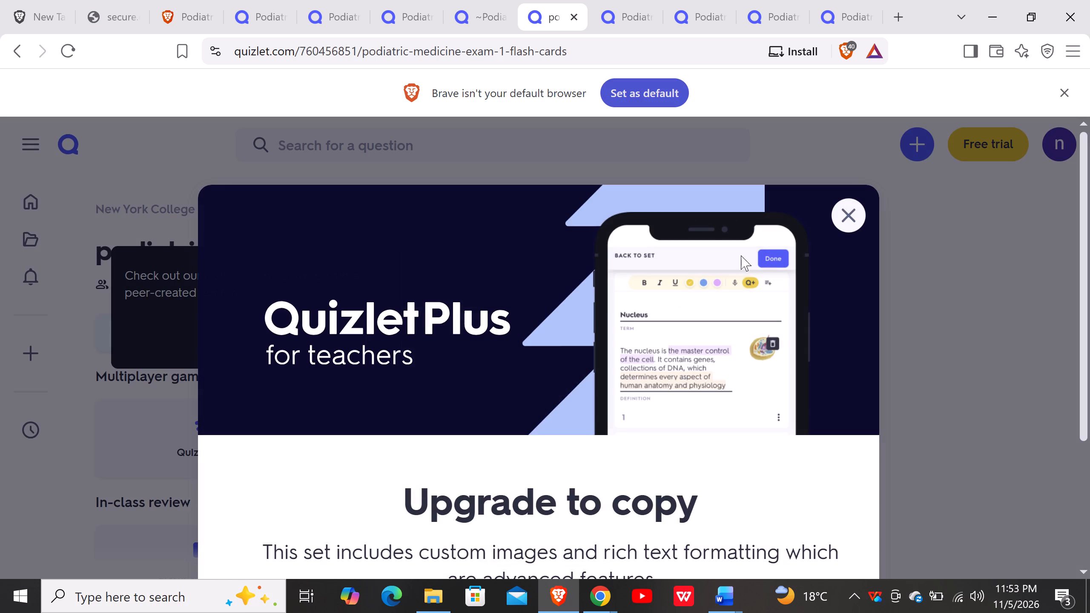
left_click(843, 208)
Use Combine on the podiatric medicine exam 1 set alone with the Create a set option to start a new set.
left_click(737, 209)
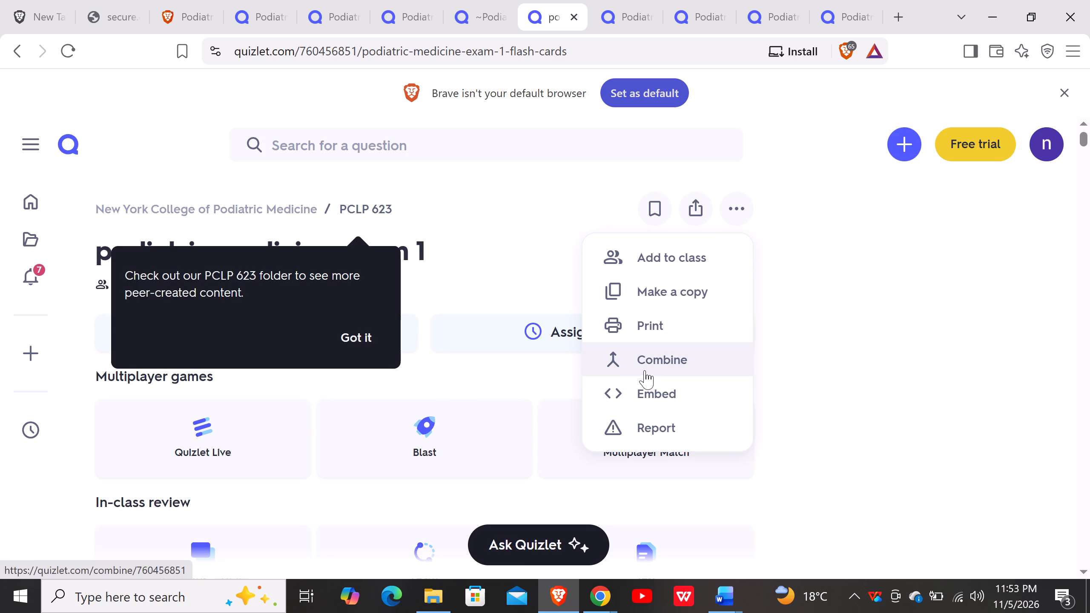
left_click(645, 362)
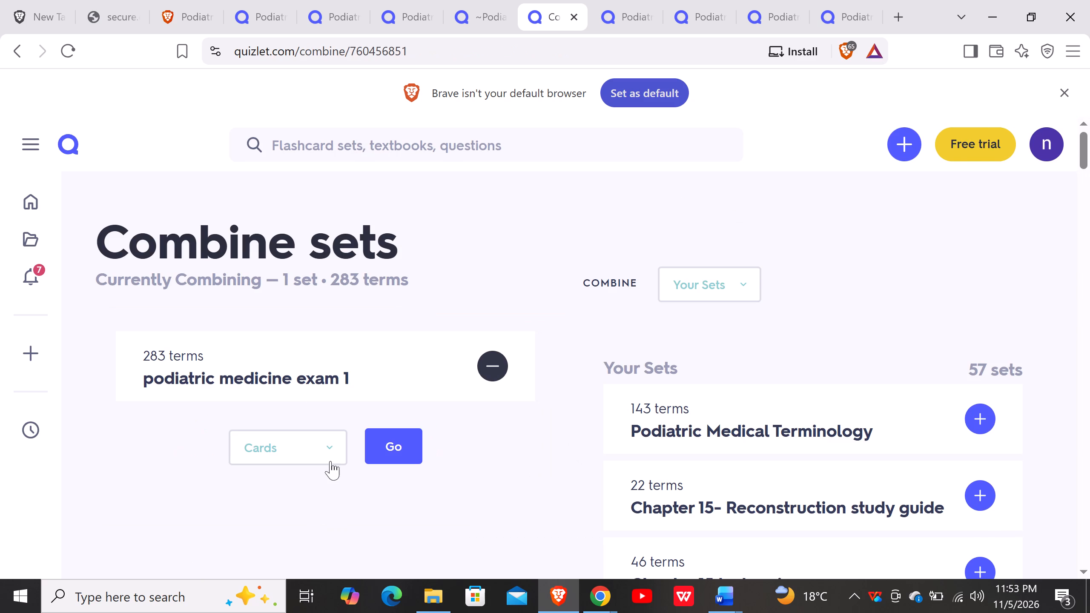
left_click(331, 448)
left_click(304, 416)
left_click(396, 440)
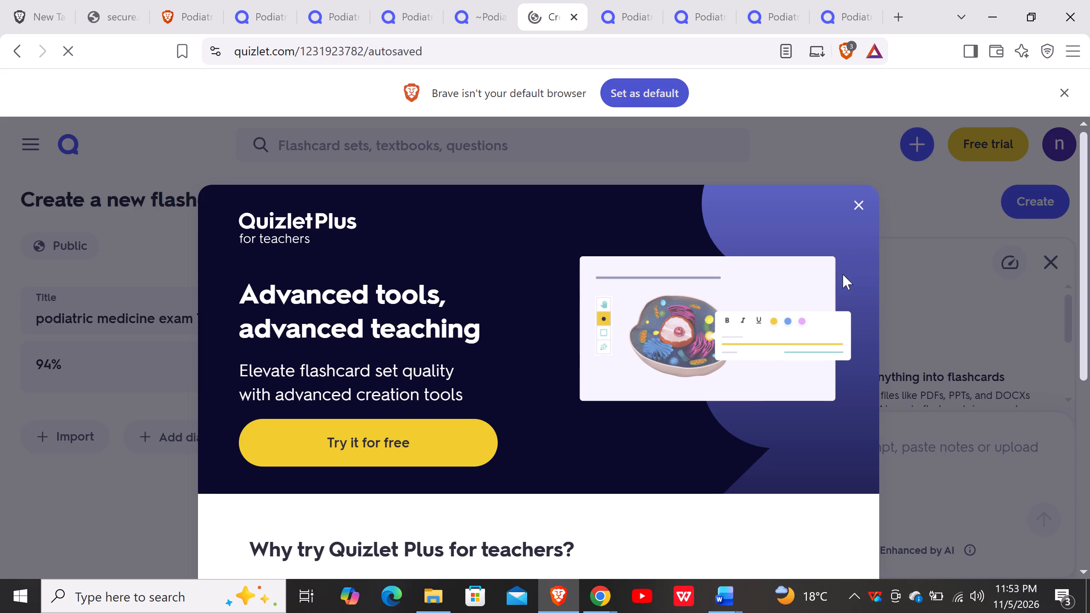
left_click(860, 206)
Make the new podiatric medicine exam 1 set visible to Just me and create it.
left_click(67, 241)
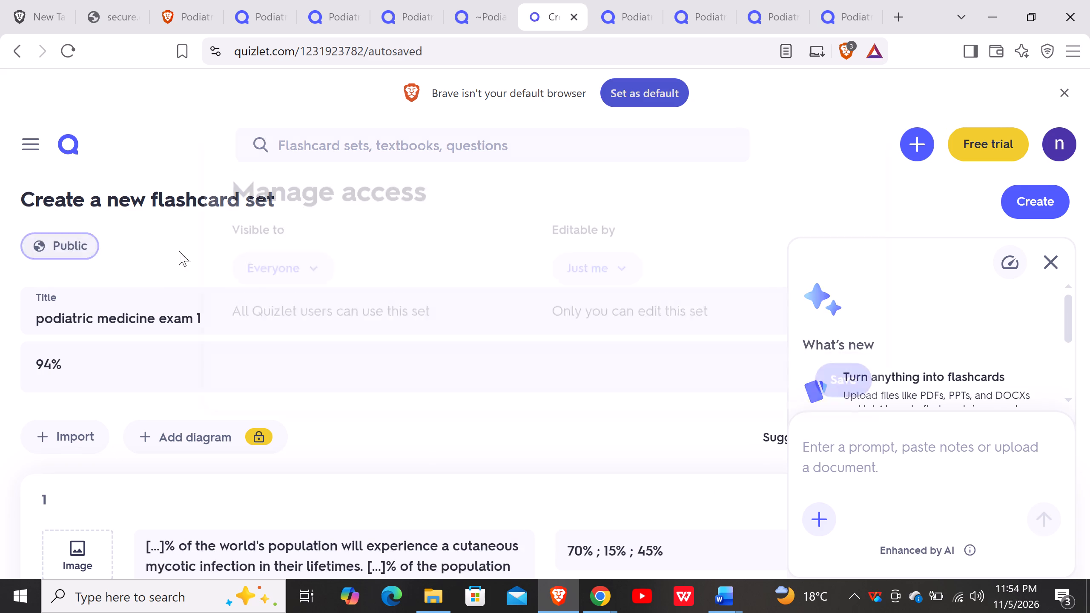
left_click(292, 315)
left_click(318, 483)
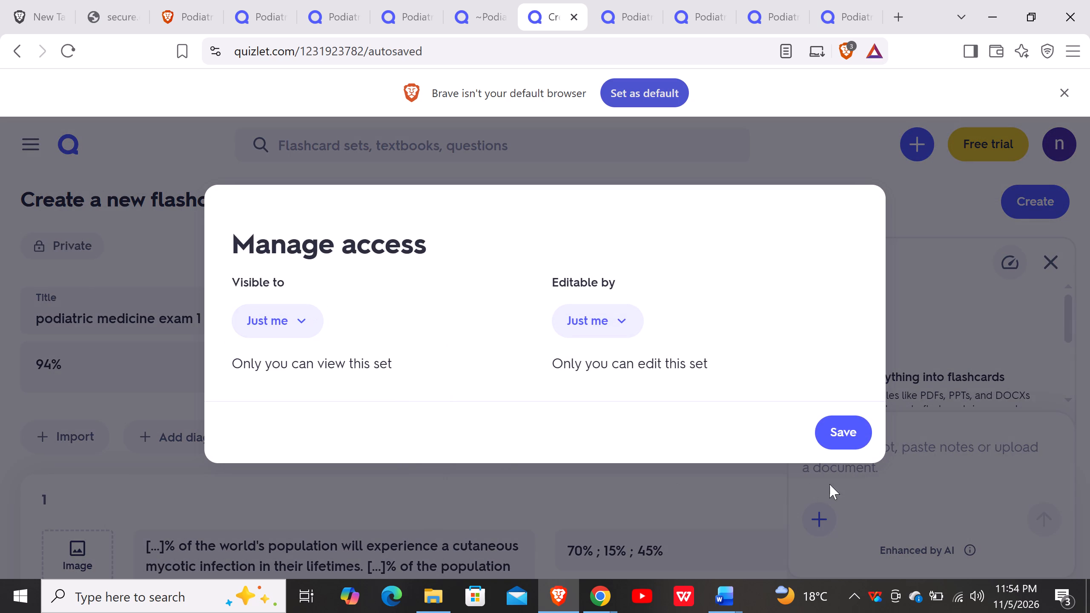
left_click(845, 433)
left_click(1025, 208)
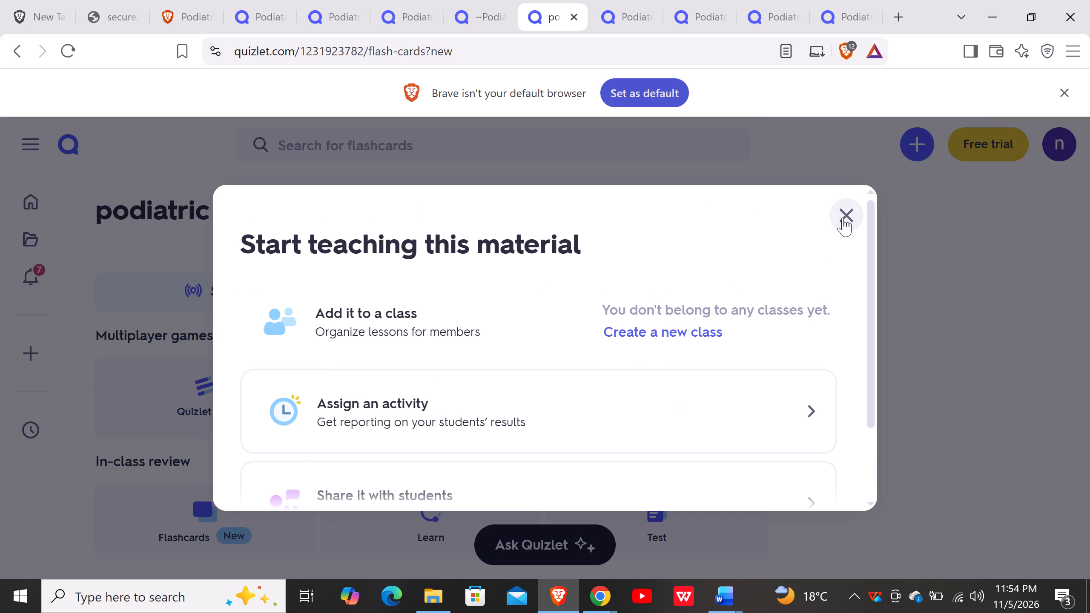
left_click(843, 218)
Export the new podiatric medicine exam 1 set with the custom term separator " - Correct Answer: " and copy the exported text.
left_click(733, 212)
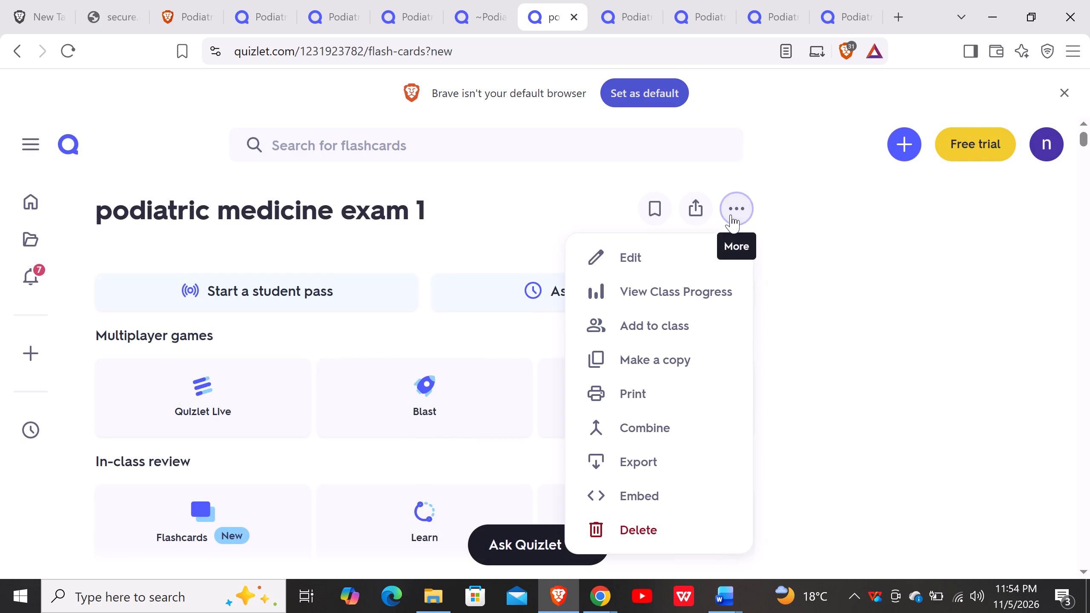
left_click(623, 463)
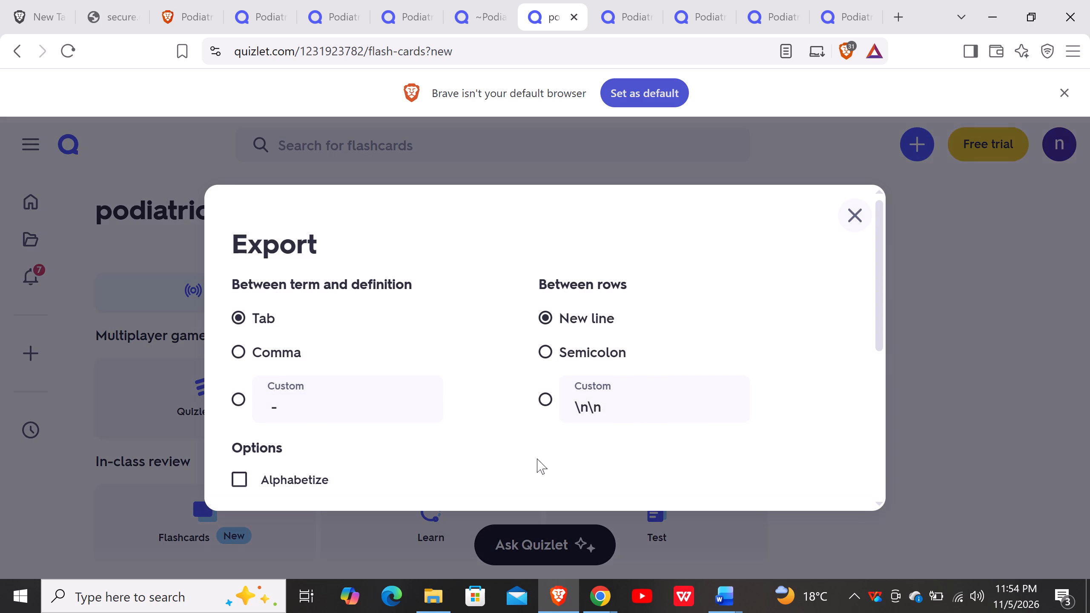
left_click(337, 406)
left_click(279, 413)
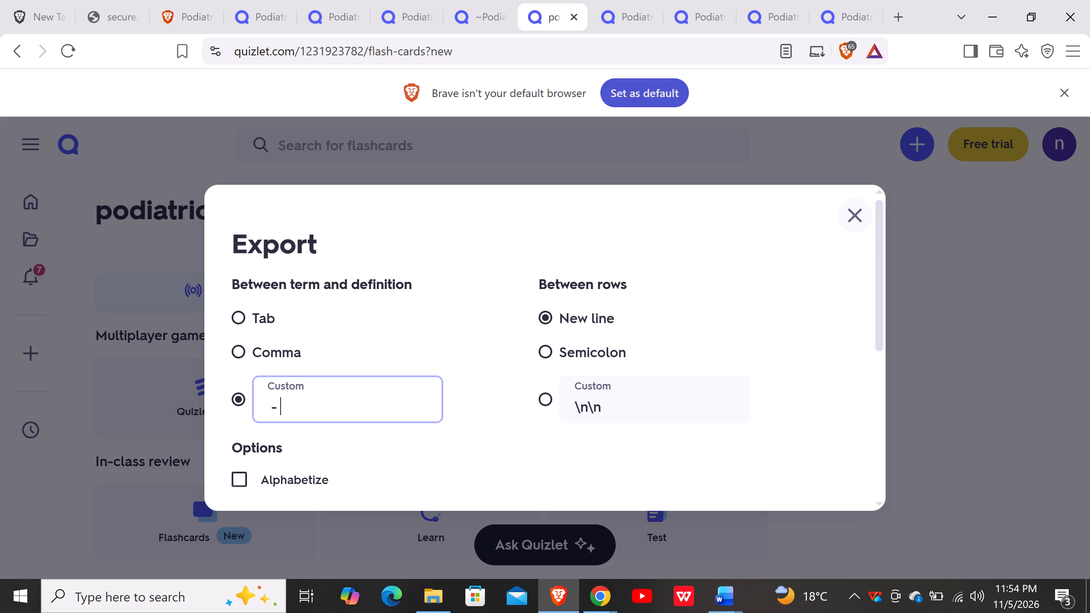
type("orrect")
key("space")
type(":")
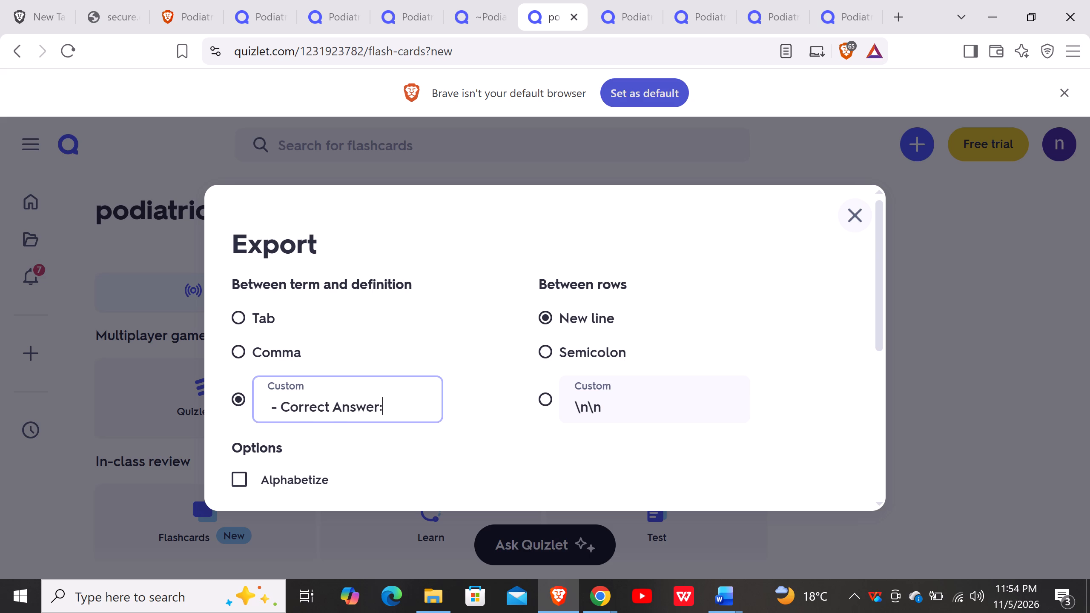
key("space")
scroll(496, 359, "down", 3)
left_click(797, 272)
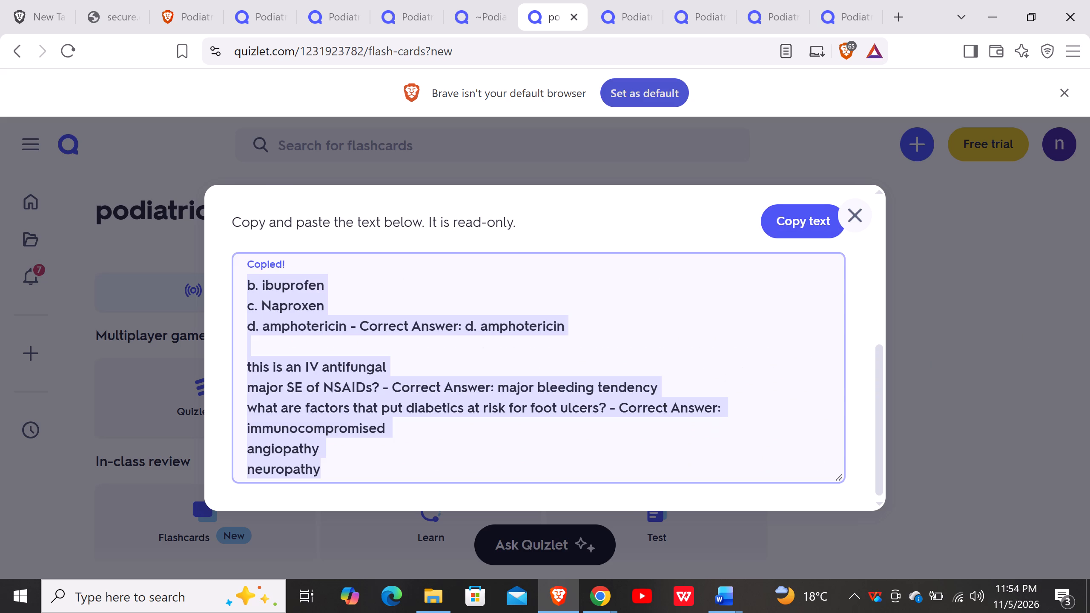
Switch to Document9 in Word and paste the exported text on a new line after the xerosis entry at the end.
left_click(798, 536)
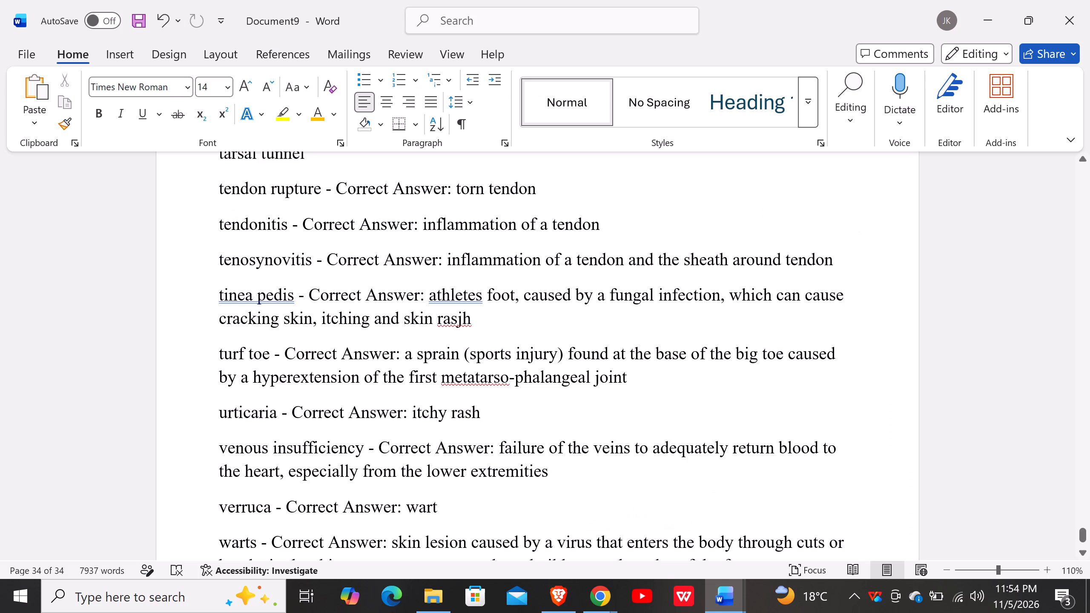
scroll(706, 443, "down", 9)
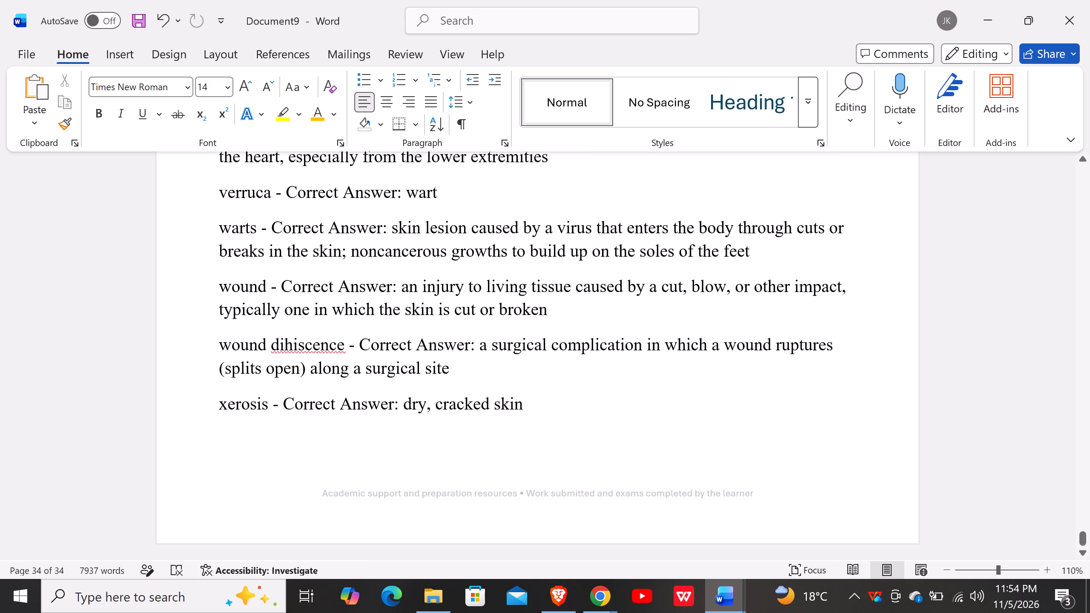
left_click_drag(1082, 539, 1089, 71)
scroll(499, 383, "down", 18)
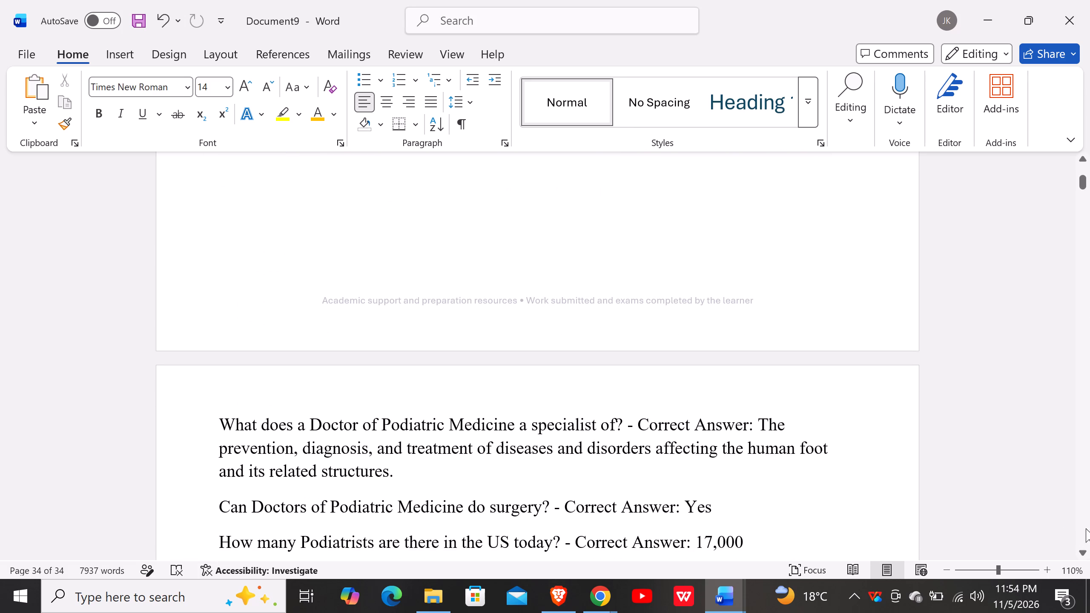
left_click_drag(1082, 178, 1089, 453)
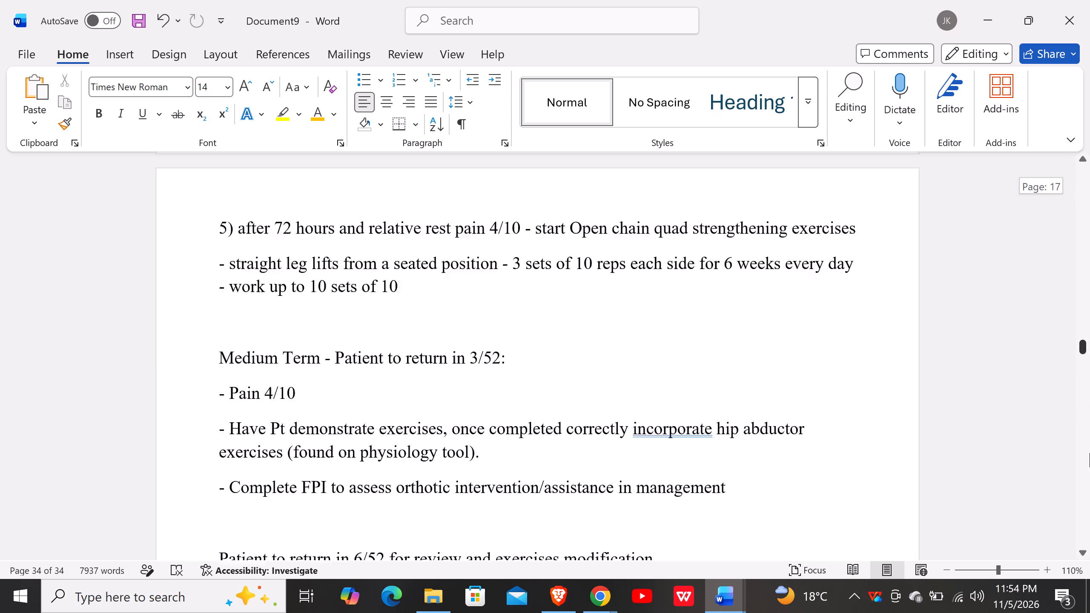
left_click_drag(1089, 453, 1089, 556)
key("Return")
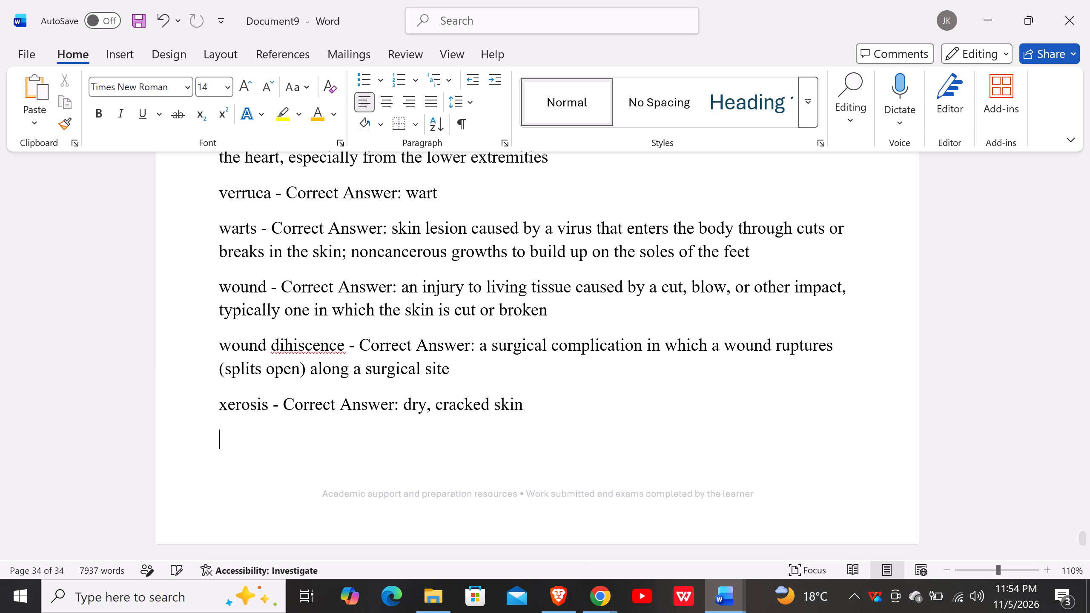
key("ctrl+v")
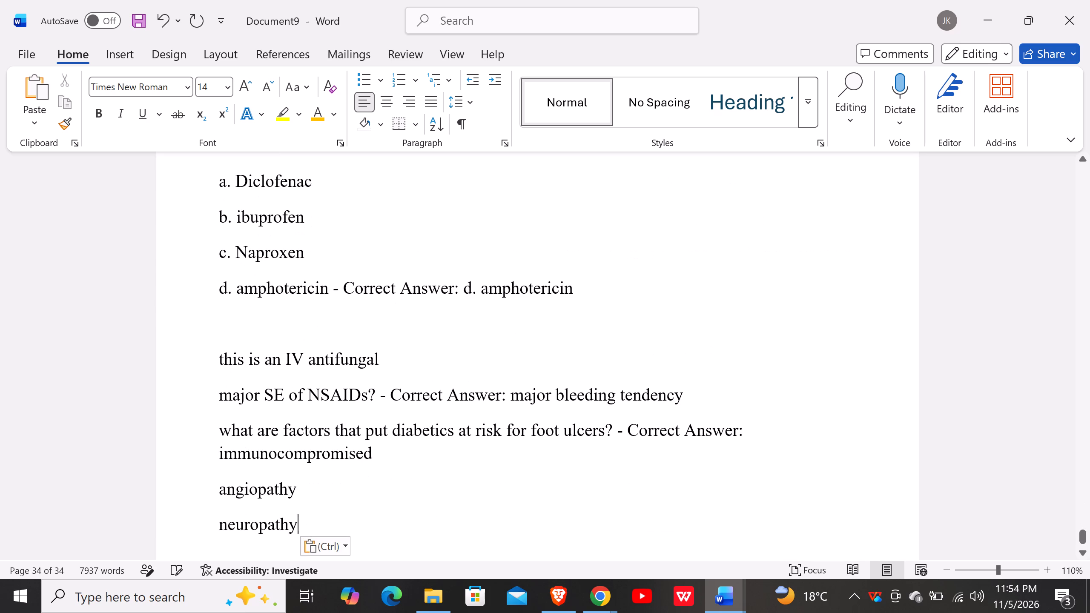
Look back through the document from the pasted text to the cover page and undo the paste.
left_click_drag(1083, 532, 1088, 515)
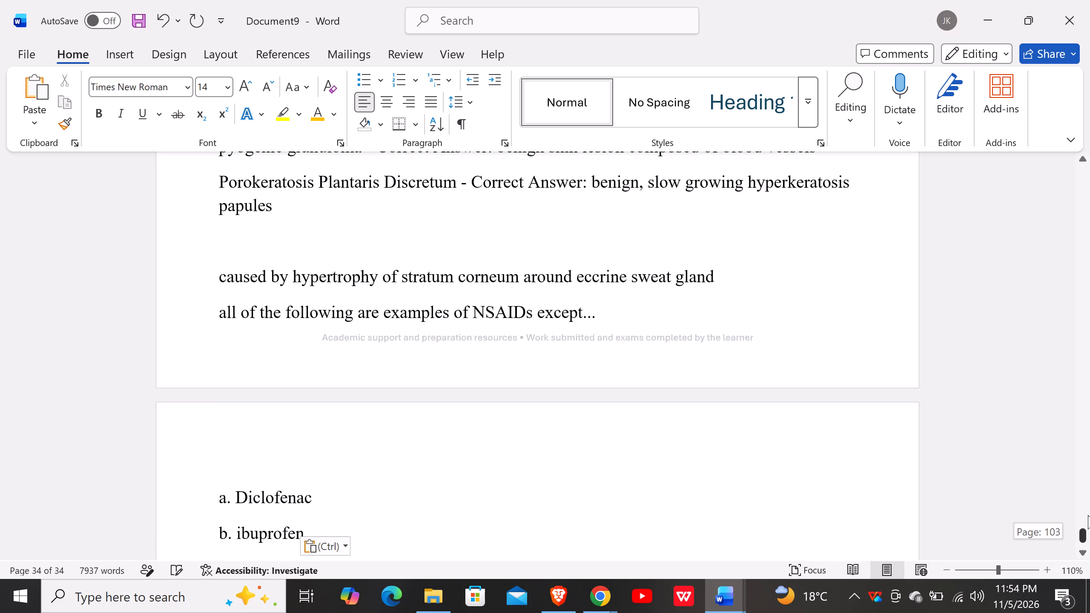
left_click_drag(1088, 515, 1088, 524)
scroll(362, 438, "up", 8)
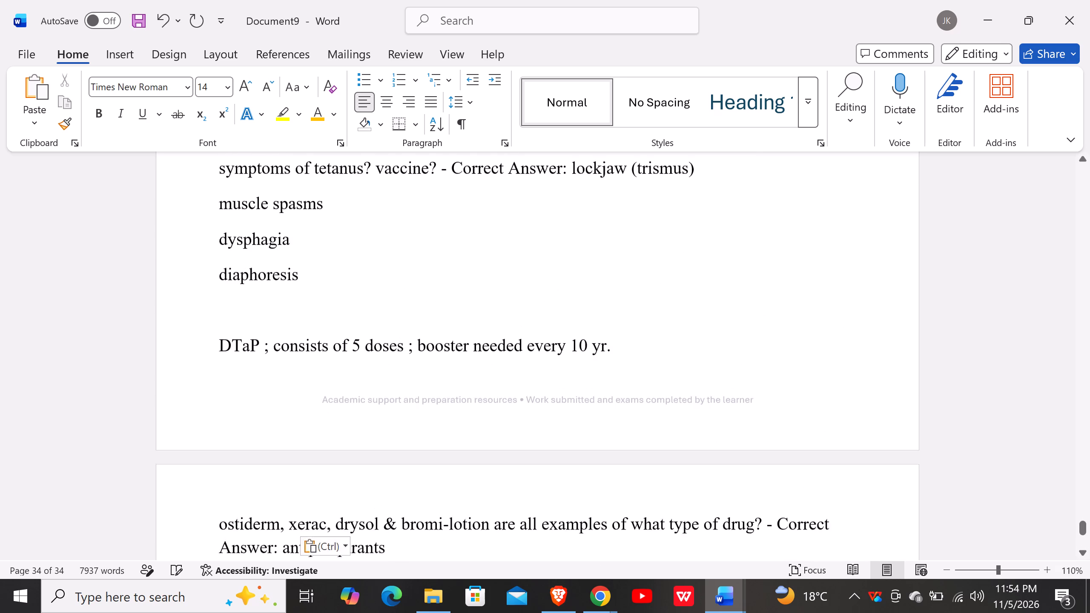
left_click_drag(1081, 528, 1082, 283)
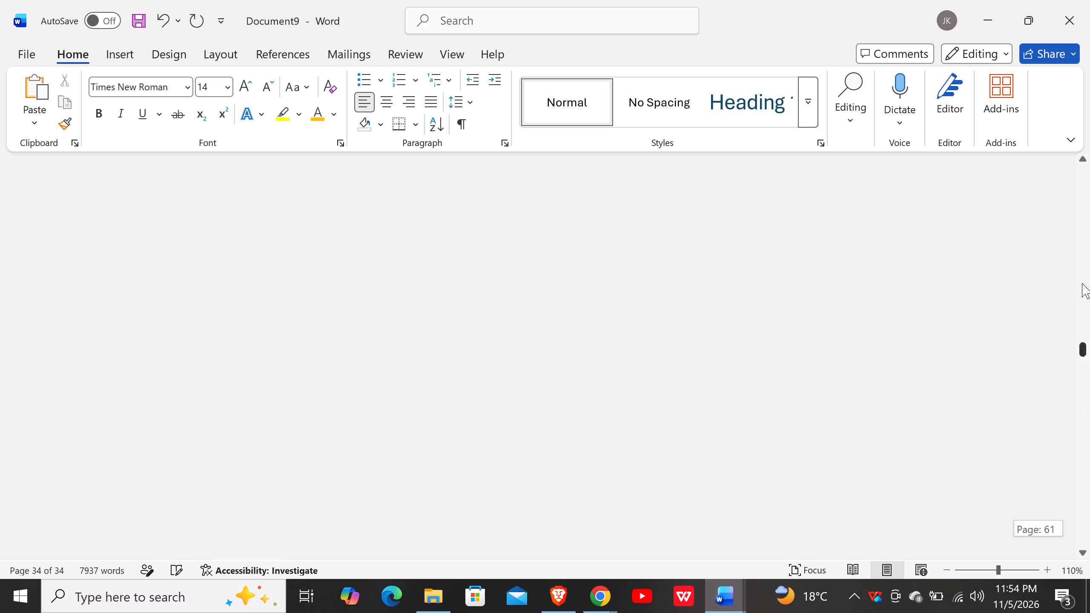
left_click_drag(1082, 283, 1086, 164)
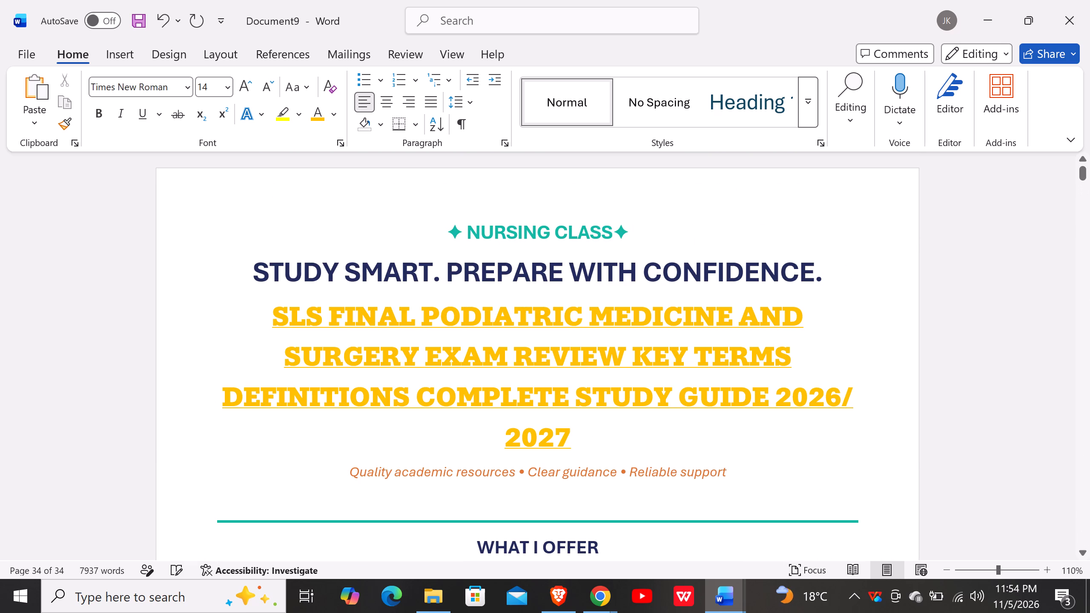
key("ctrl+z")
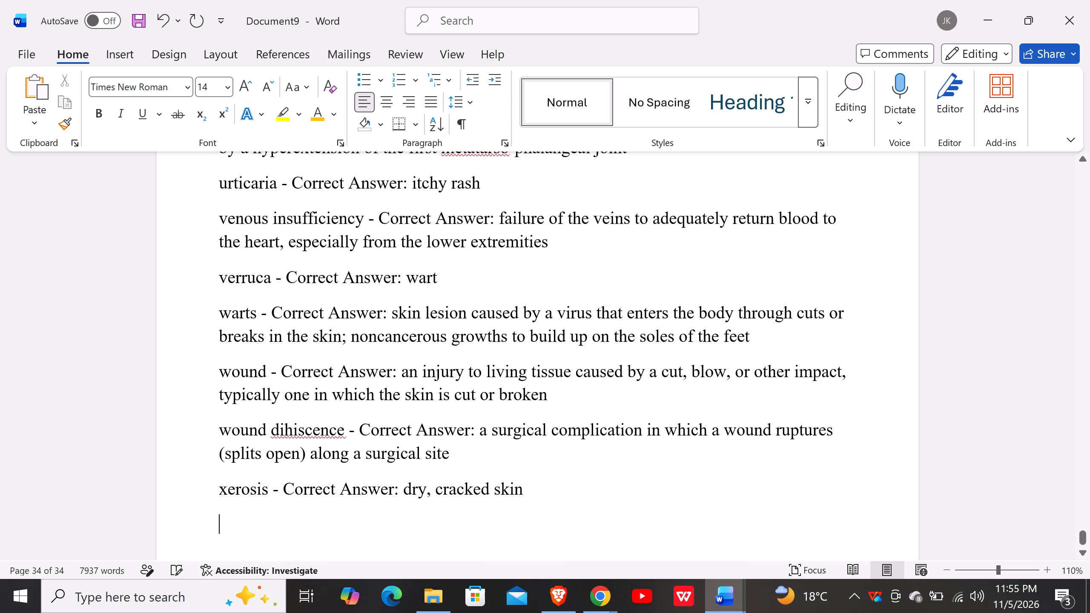
Add an empty line above the first question, "What does a Doctor of Podiatric Medicine a specialist of?", and paste the exported text there.
left_click_drag(1079, 538, 1084, 289)
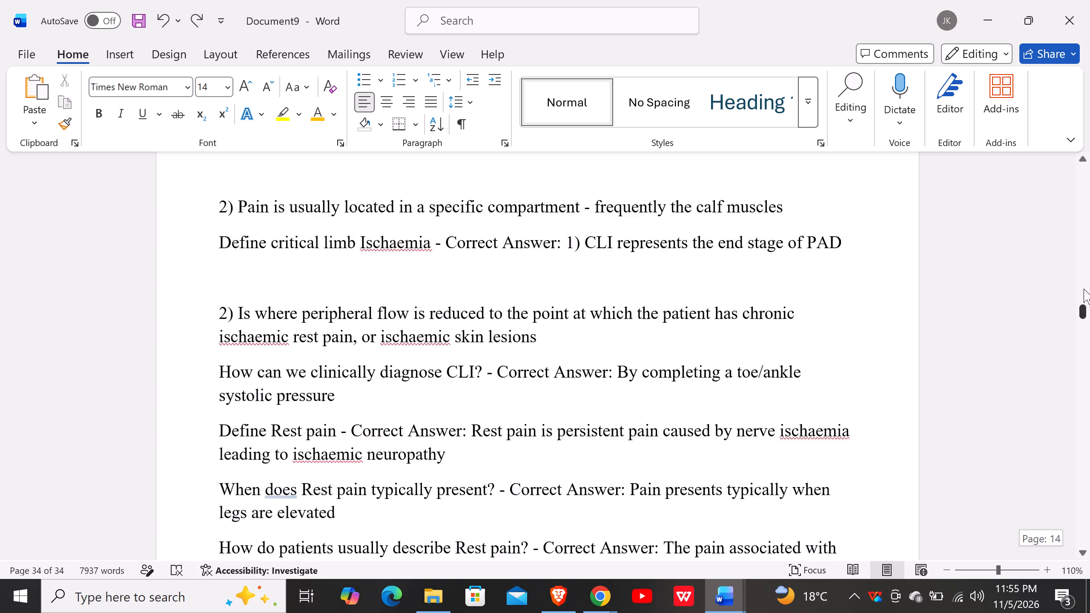
left_click_drag(1084, 289, 1084, 178)
scroll(244, 380, "down", 7)
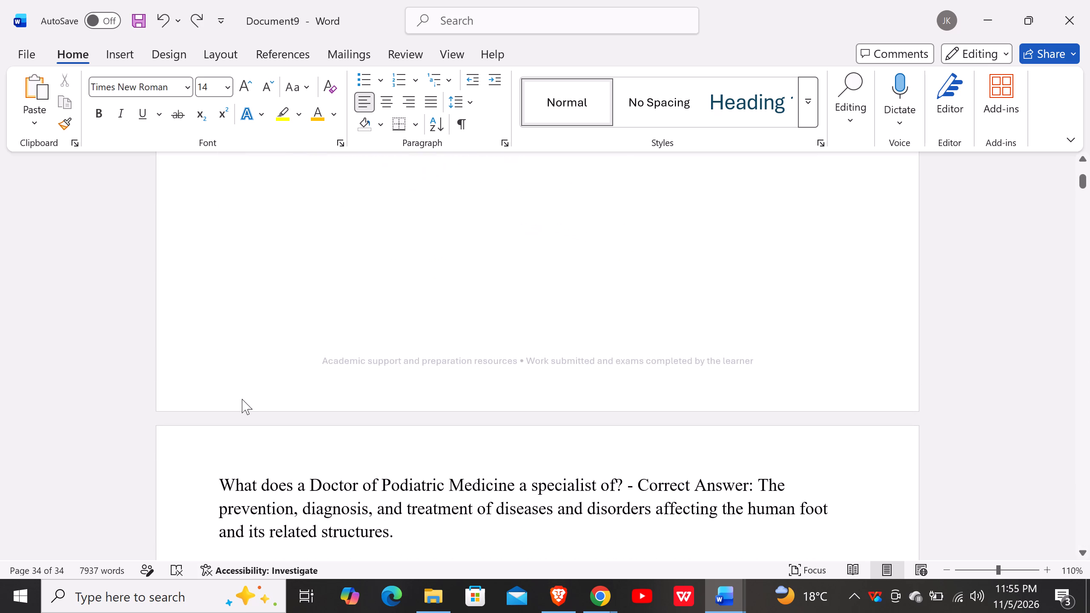
scroll(242, 401, "down", 2)
left_click(218, 399)
key("Return")
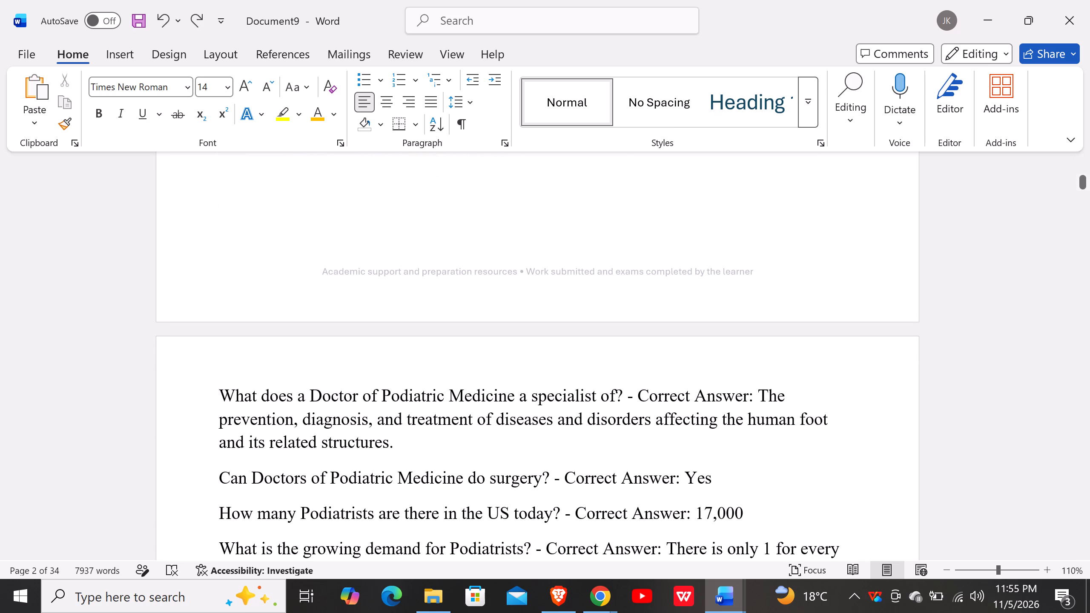
left_click(224, 385)
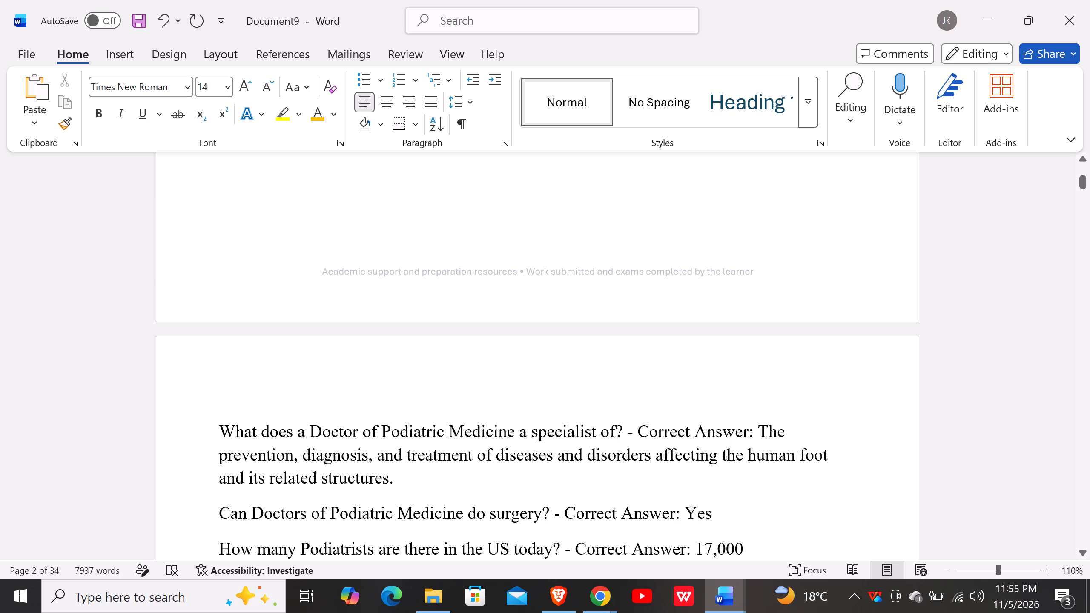
key("ctrl+v")
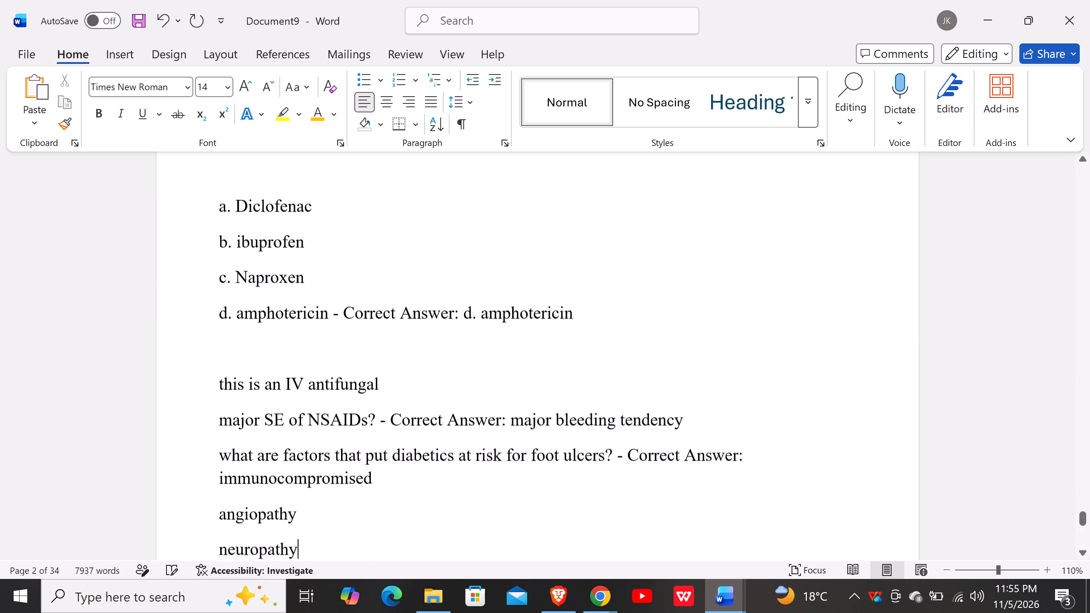
Replace every "Correct Answer:" in the document with a highlighted "Answer:".
left_click_drag(1082, 522, 1082, 521)
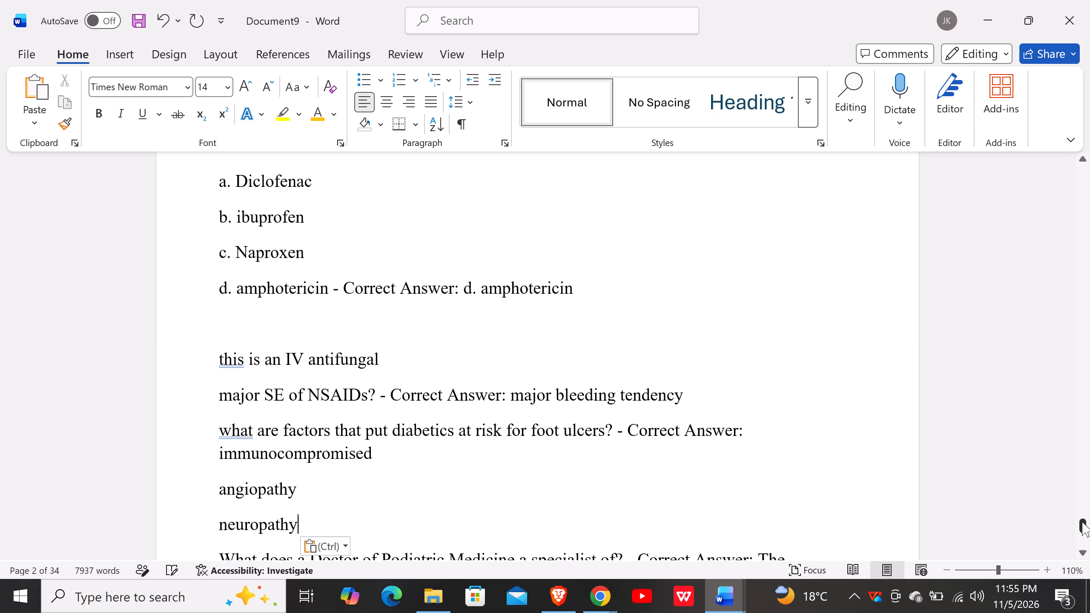
left_click_drag(1082, 521, 1084, 477)
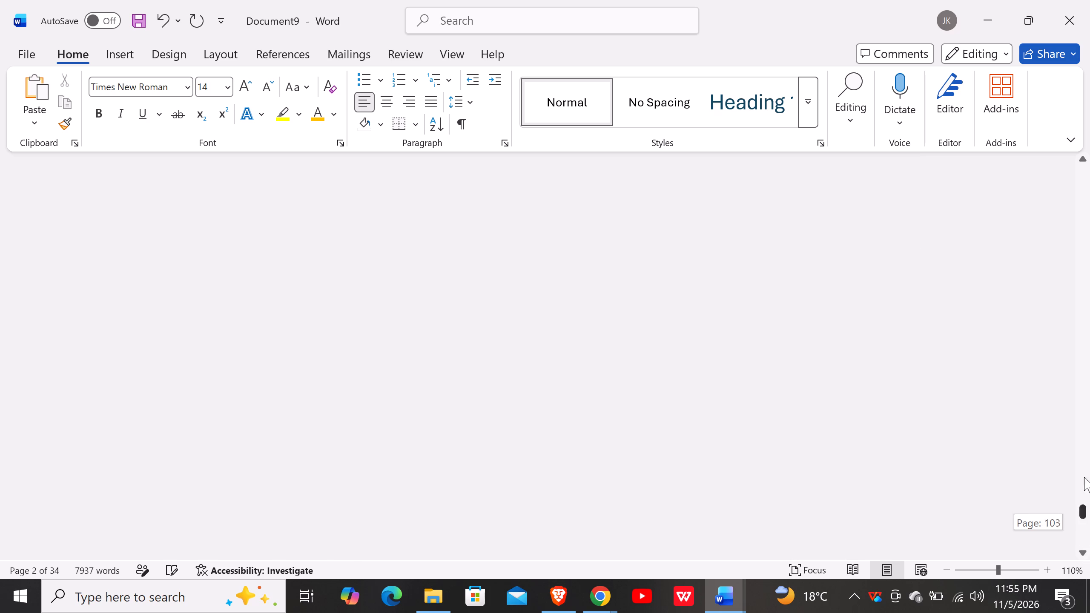
left_click_drag(1084, 477, 1084, 127)
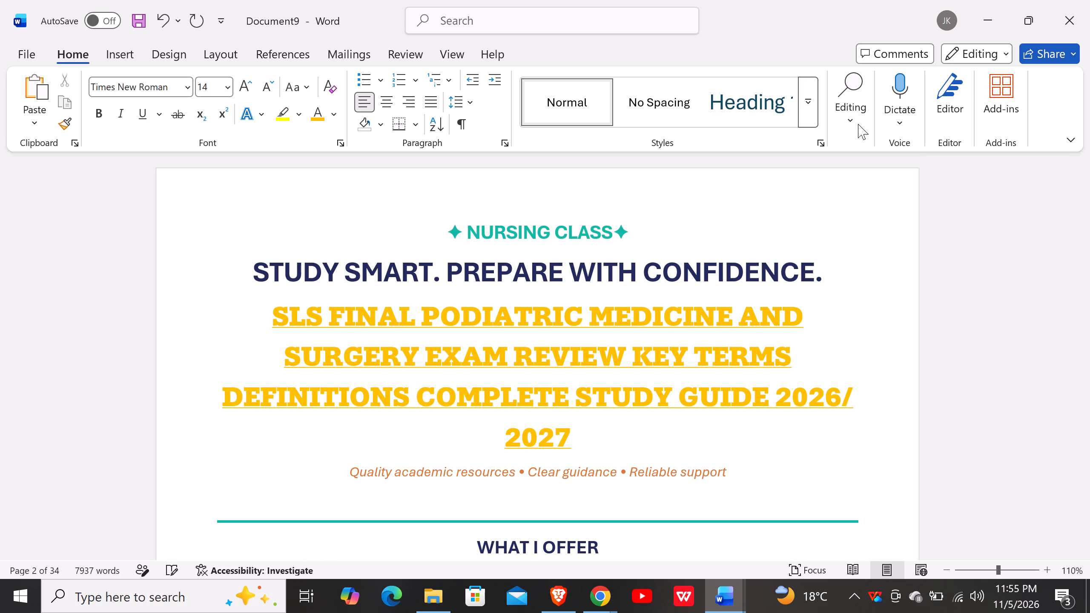
left_click(856, 120)
left_click(853, 182)
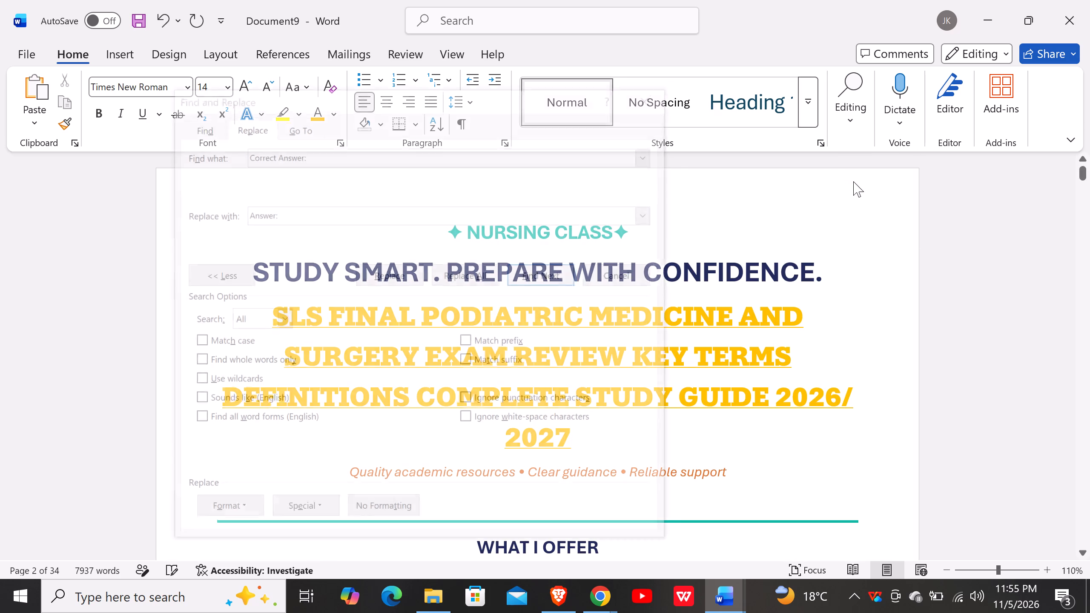
left_click(482, 278)
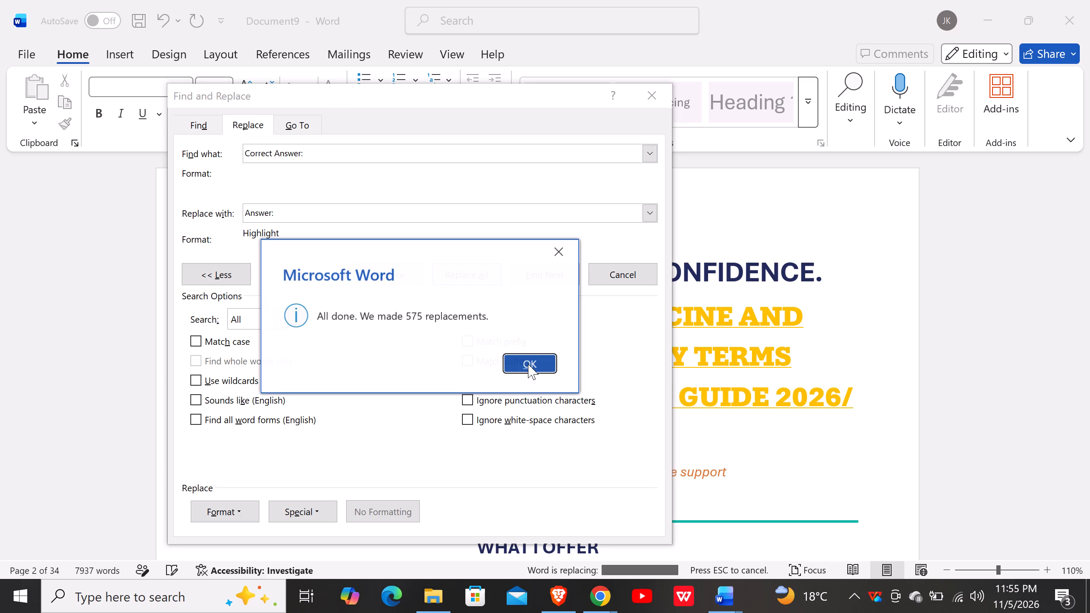
left_click(528, 362)
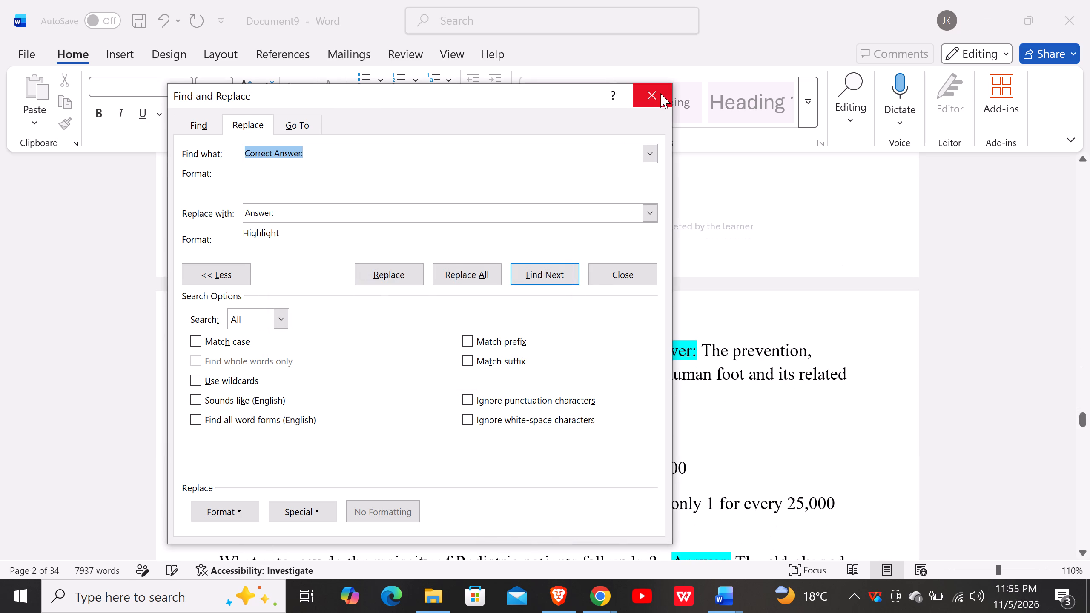
left_click(660, 93)
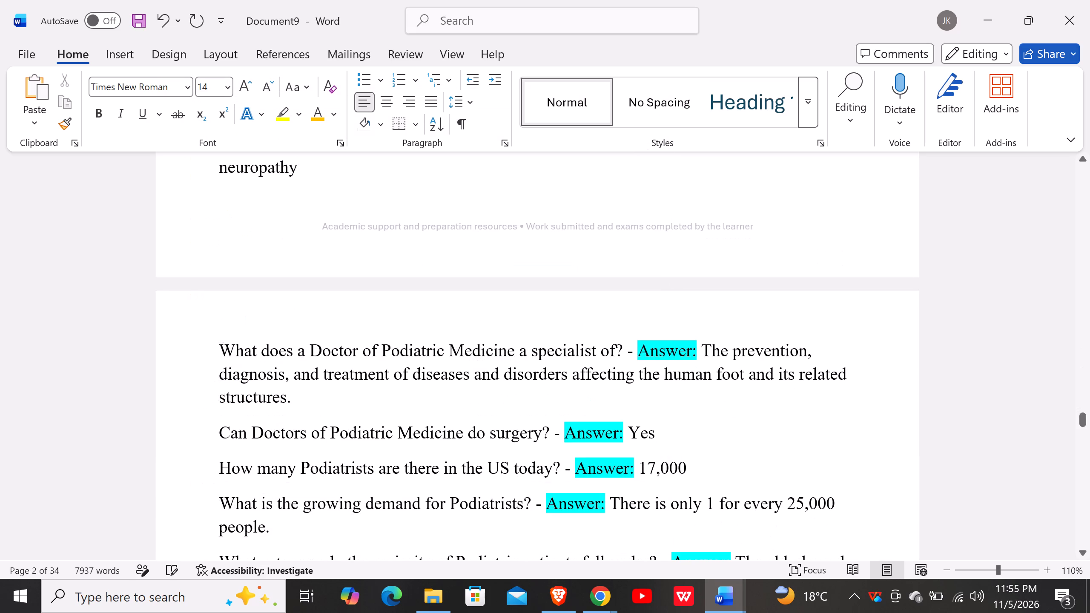
Check the highlighted answer labels in the first questions after the cover pages.
scroll(522, 329, "up", 3)
left_click_drag(1084, 422, 1084, 194)
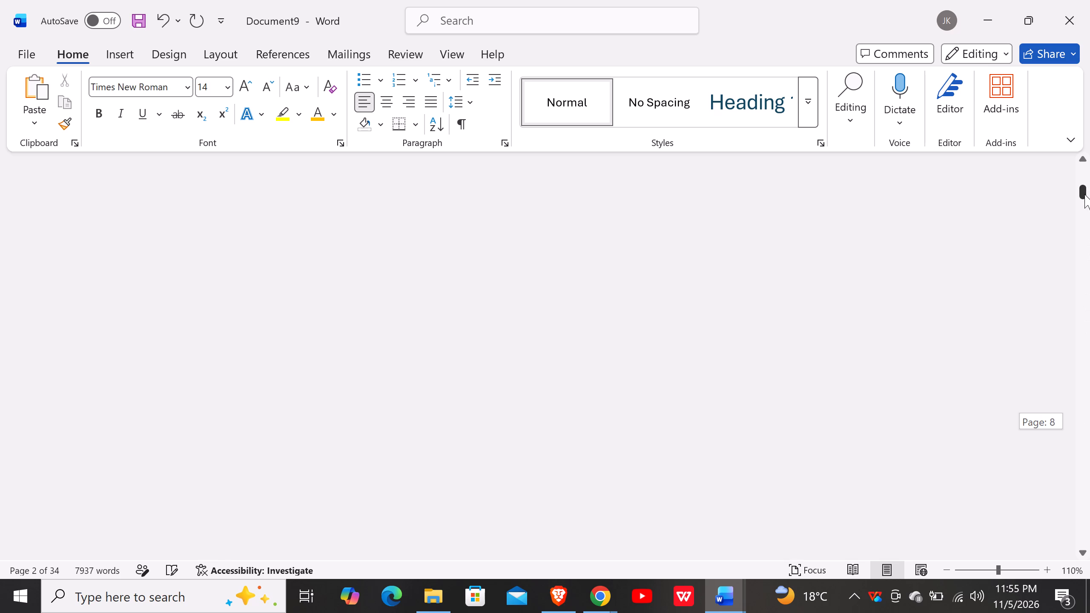
left_click_drag(1084, 194, 1084, 183)
scroll(433, 404, "up", 19)
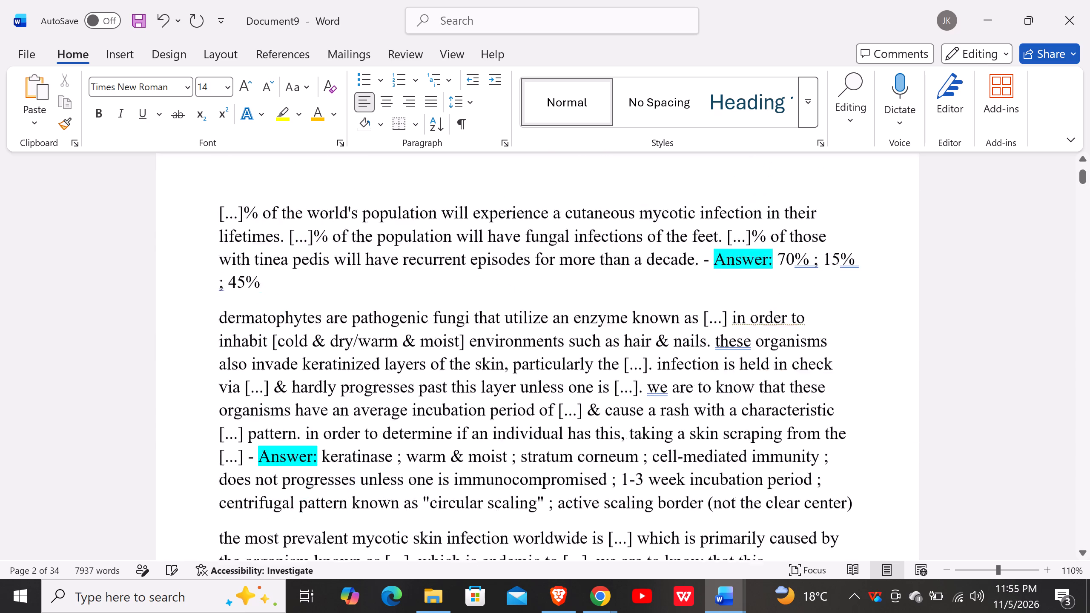
scroll(438, 396, "up", 5)
scroll(439, 392, "down", 4)
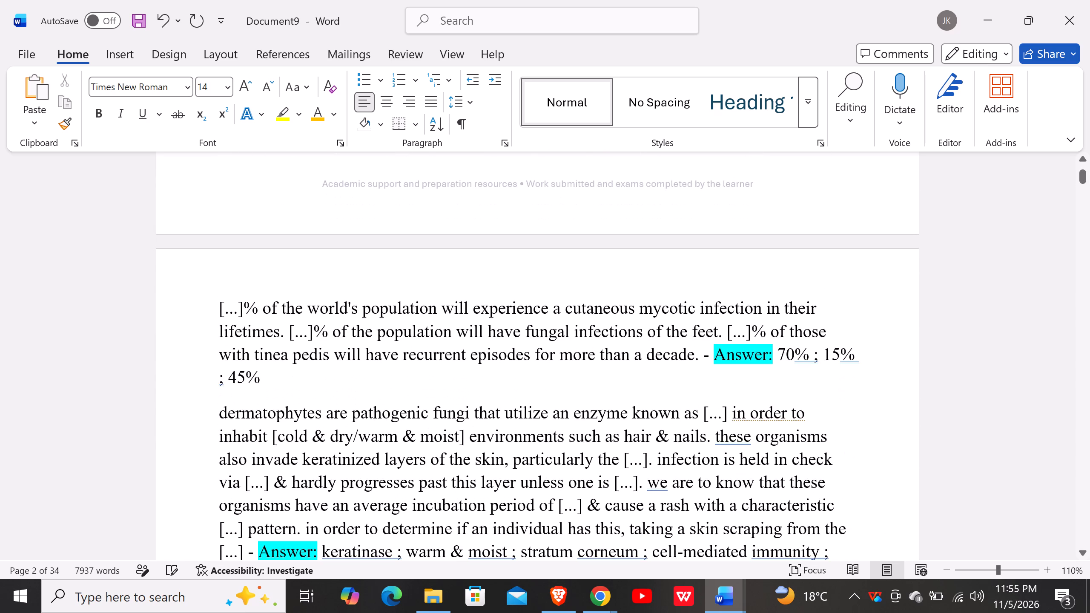
Switch to Chrome and examine the preview pages of the Stuvia podiatric medicine and surgery study guide.
left_click(652, 541)
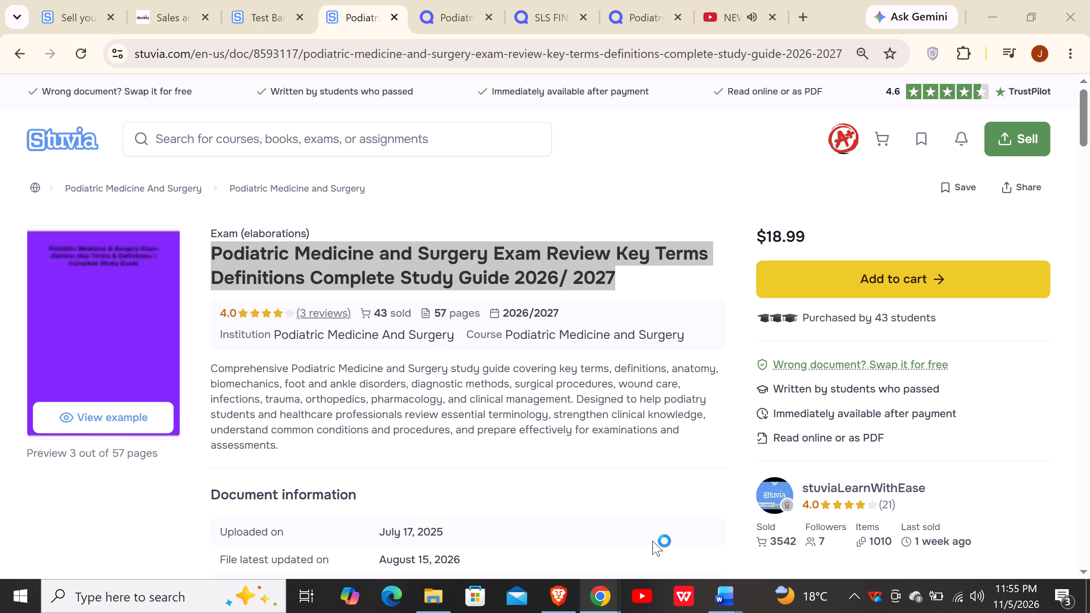
left_click(126, 334)
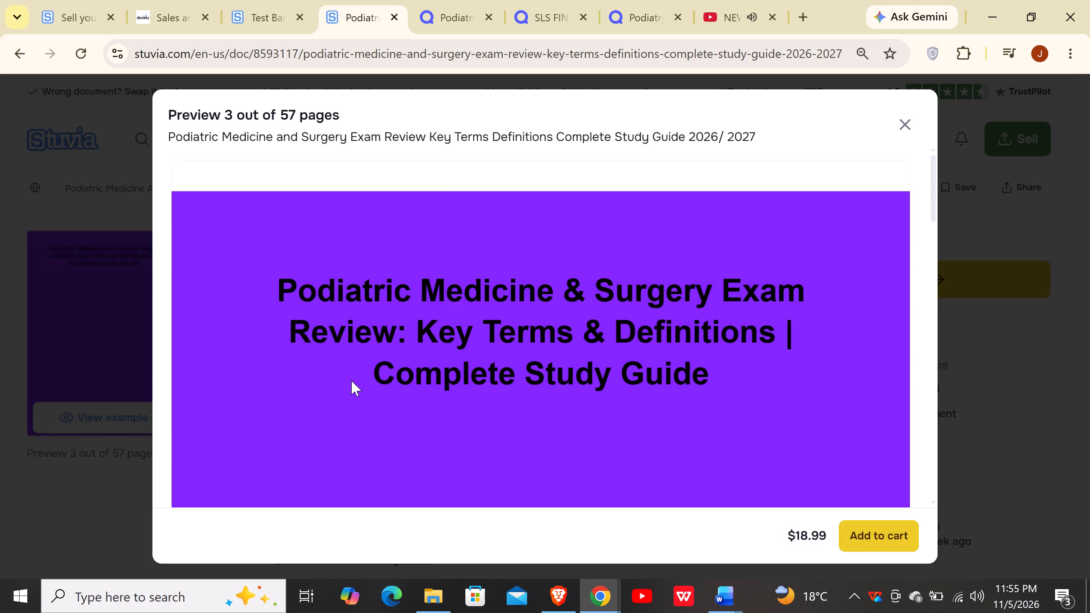
scroll(351, 381, "down", 15)
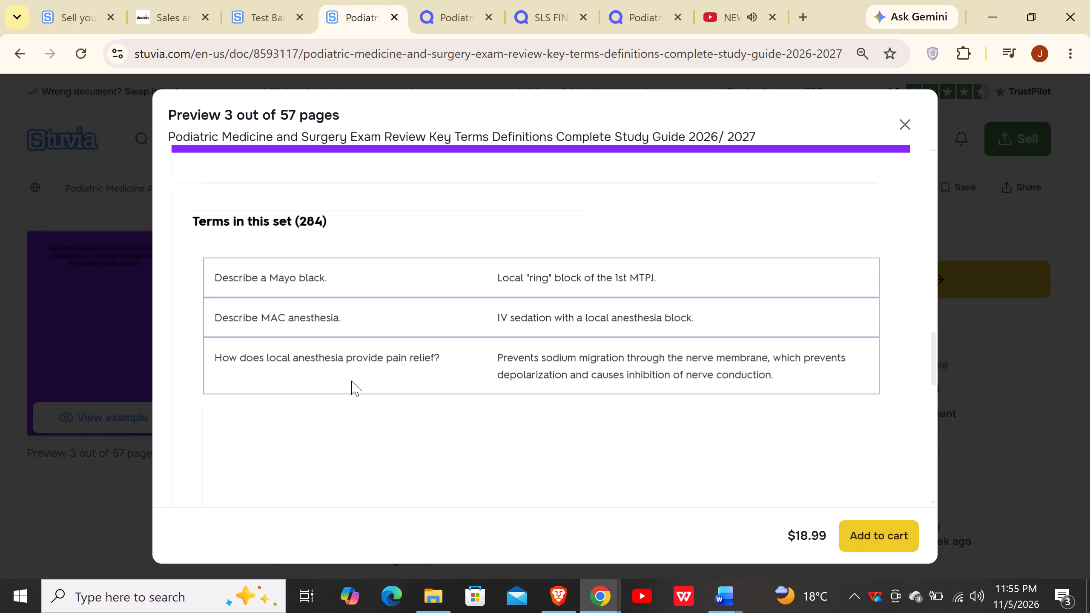
scroll(351, 381, "down", 5)
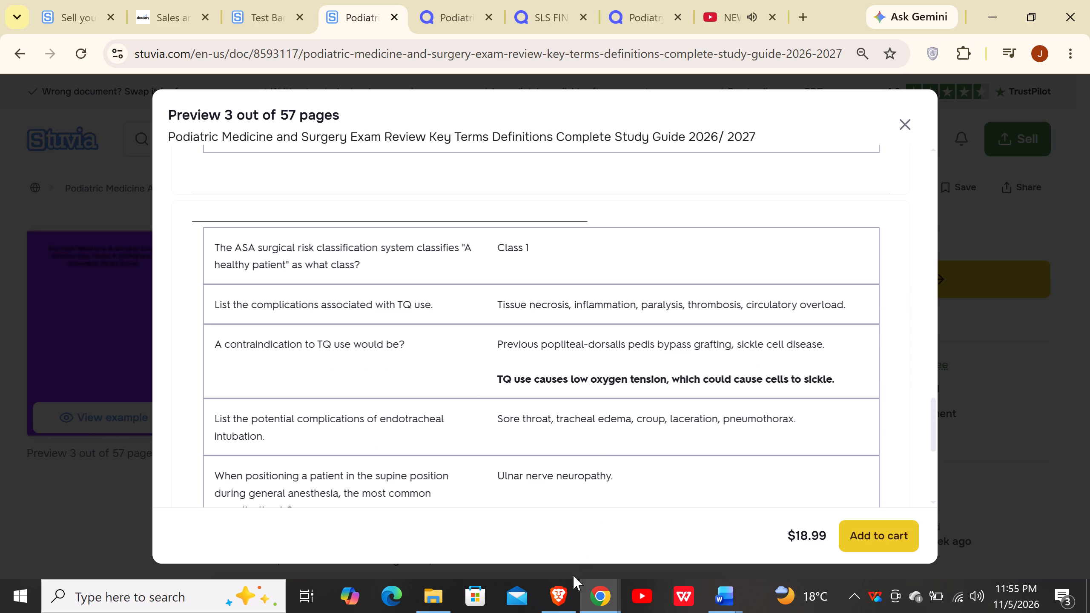
scroll(485, 352, "down", 4)
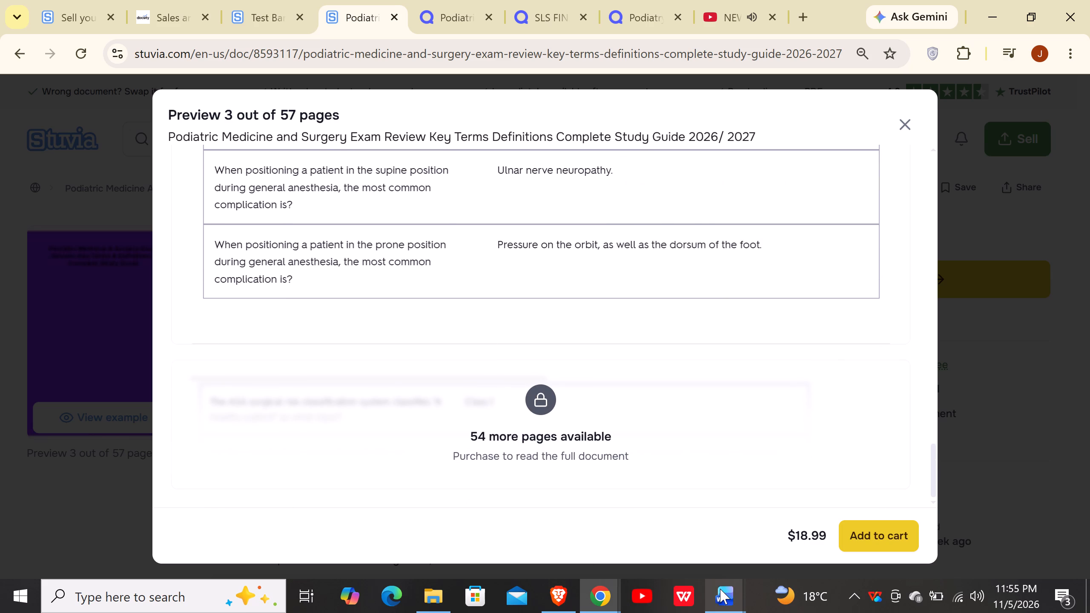
Copy the selected Nursing Class cover page from the DOC COVER PAGE file in Word and paste it into a new blank document.
left_click(672, 509)
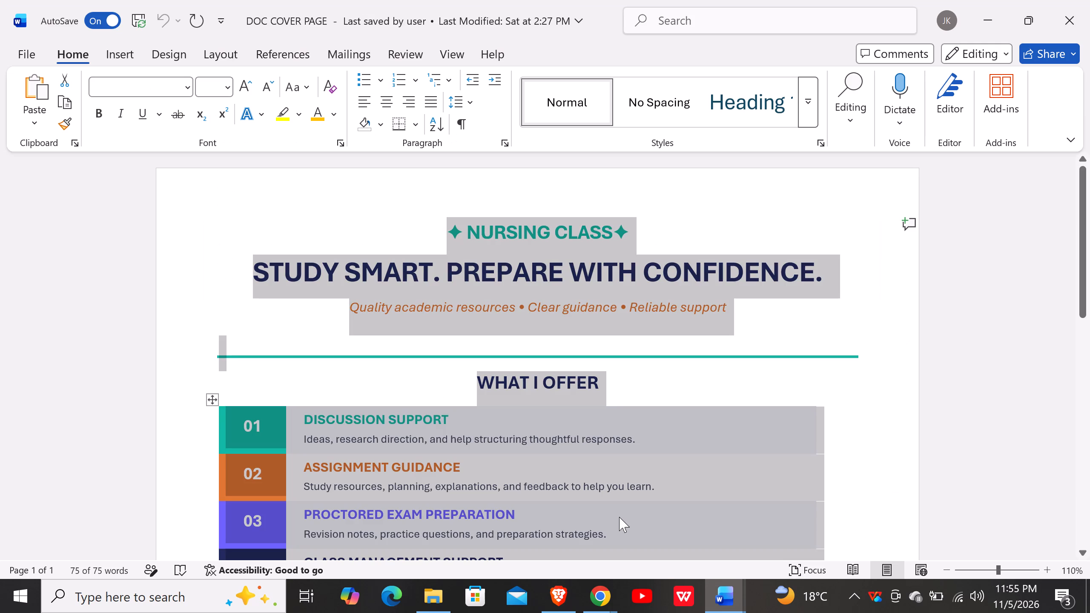
key("ctrl+c")
key("ctrl+n")
key("ctrl+v")
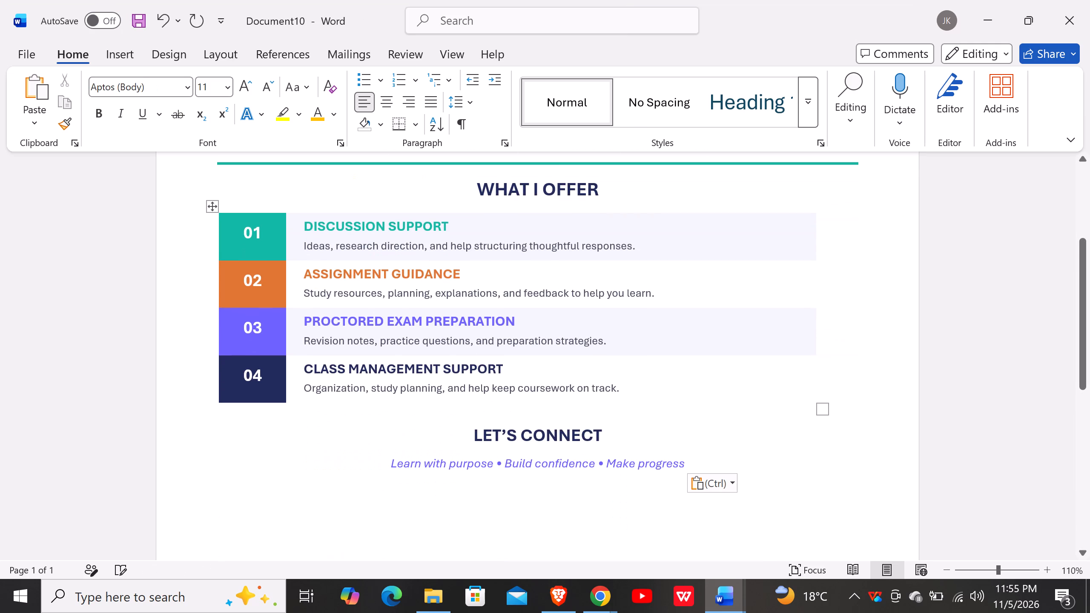
Switch to Brave, find the Quizlet set titled Podiatry that starts with DPM, and log in to Quizlet with Google to allow copying.
left_click(554, 595)
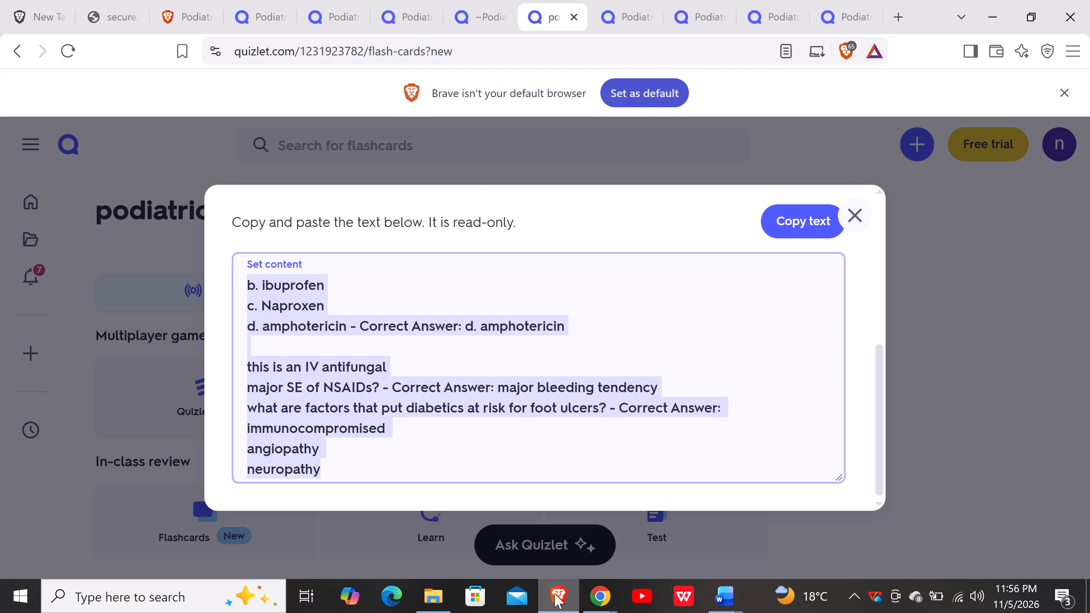
left_click(337, 7)
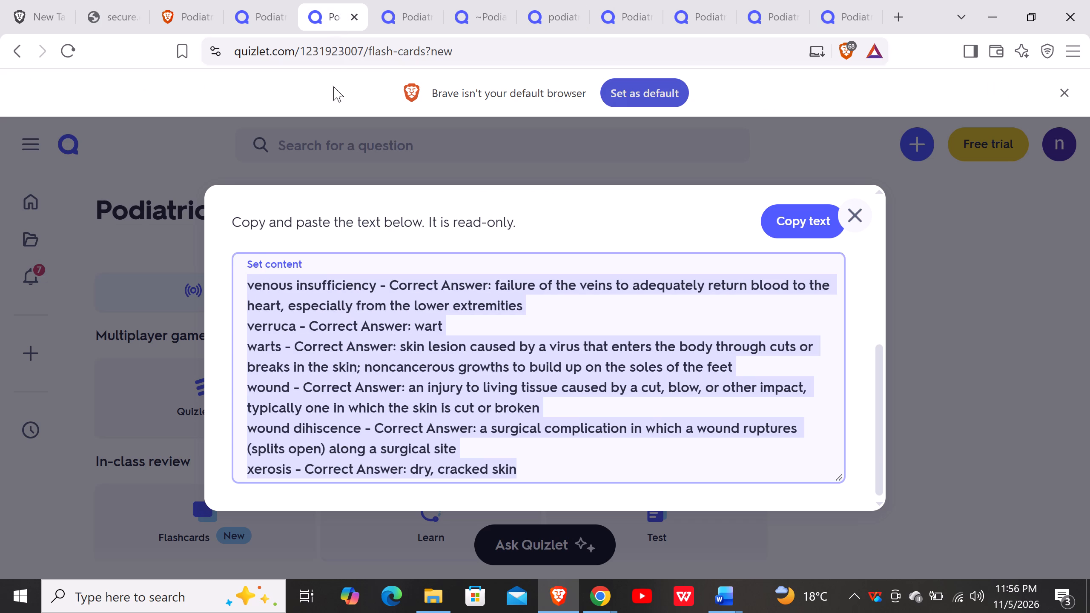
left_click(405, 12)
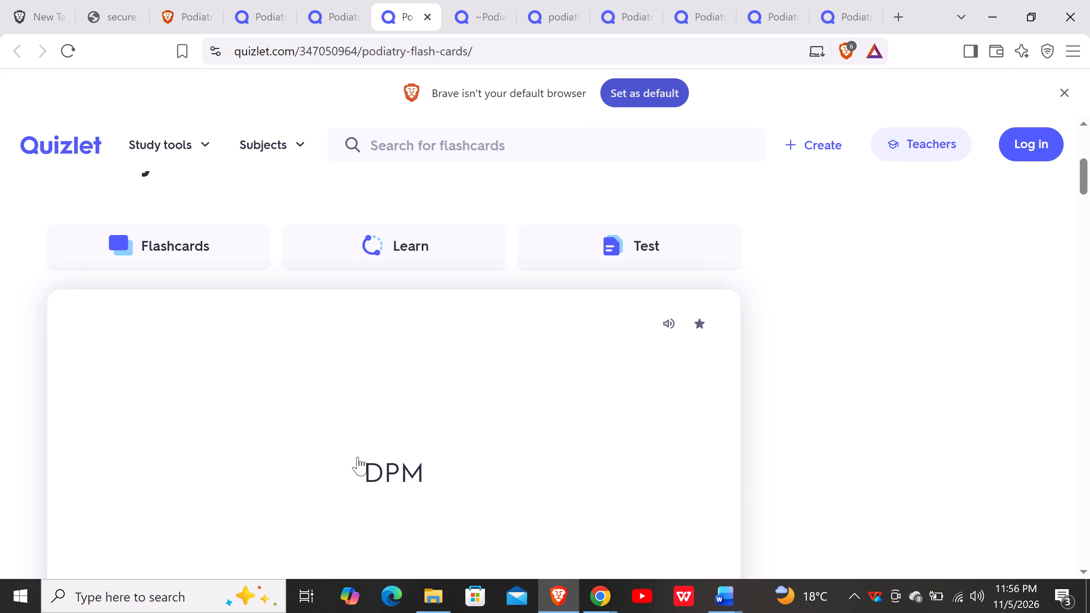
scroll(358, 456, "down", 5)
scroll(363, 445, "up", 7)
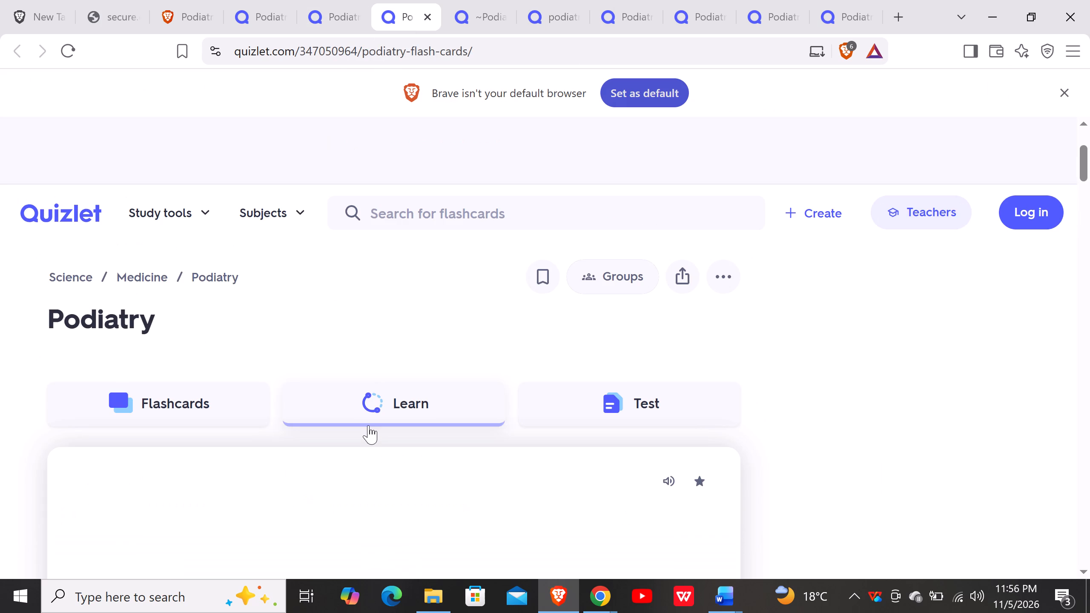
left_click(720, 282)
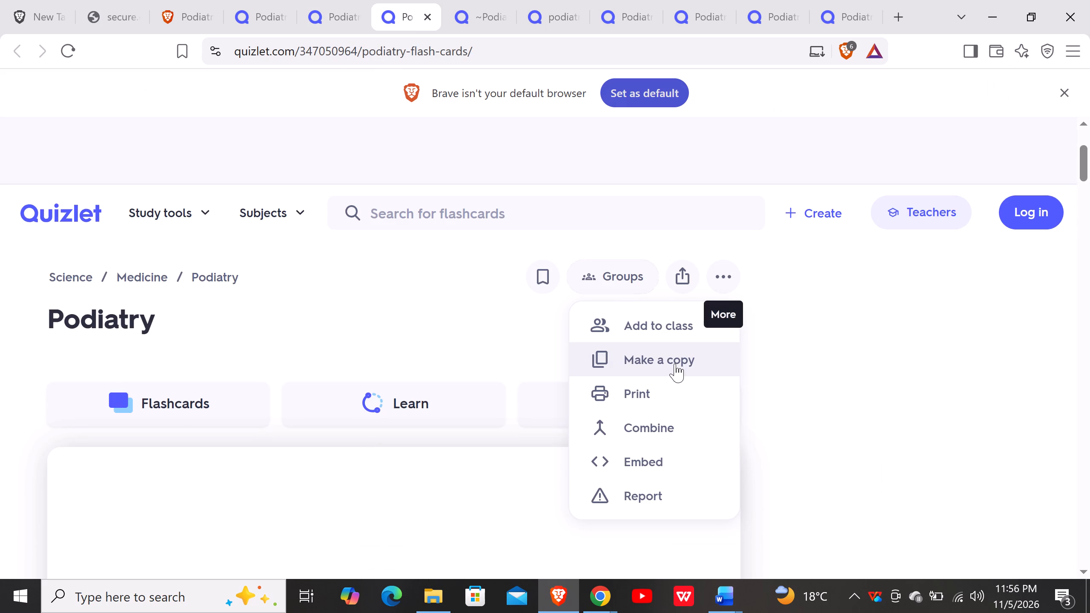
left_click(676, 360)
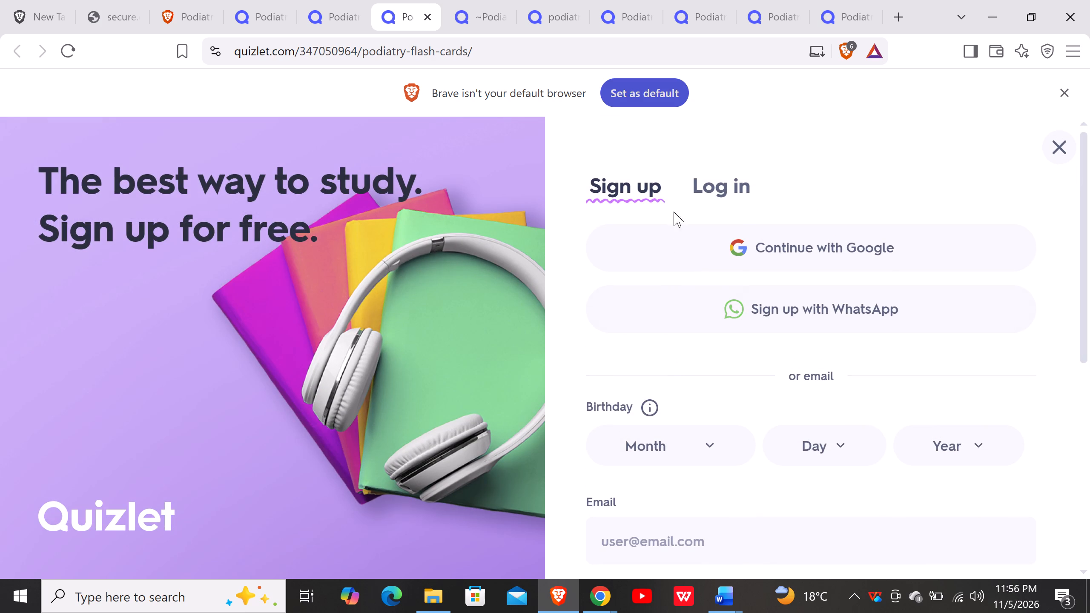
left_click(709, 182)
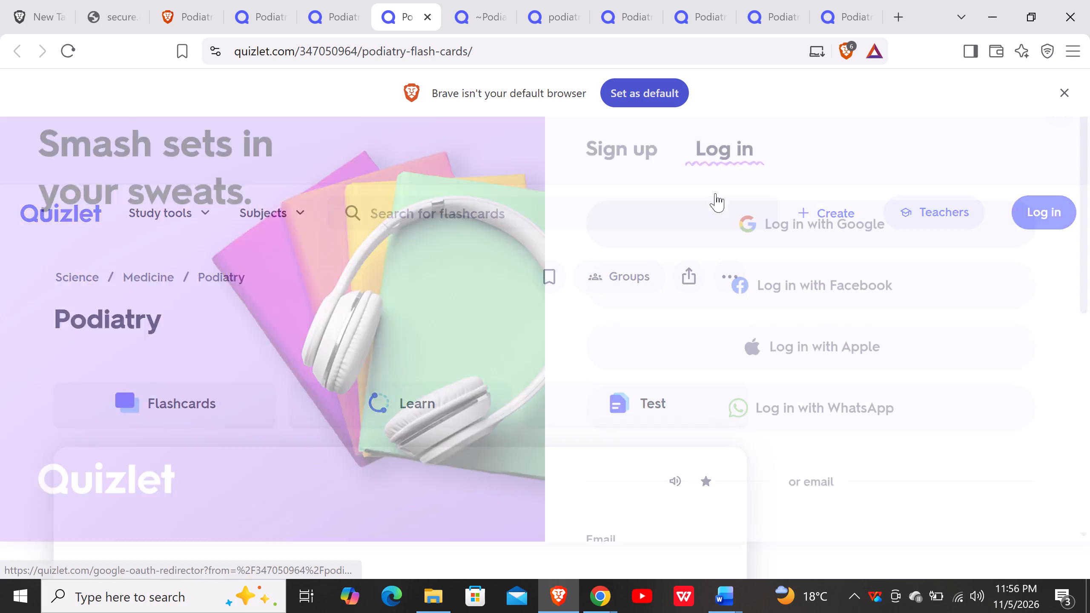
left_click(744, 255)
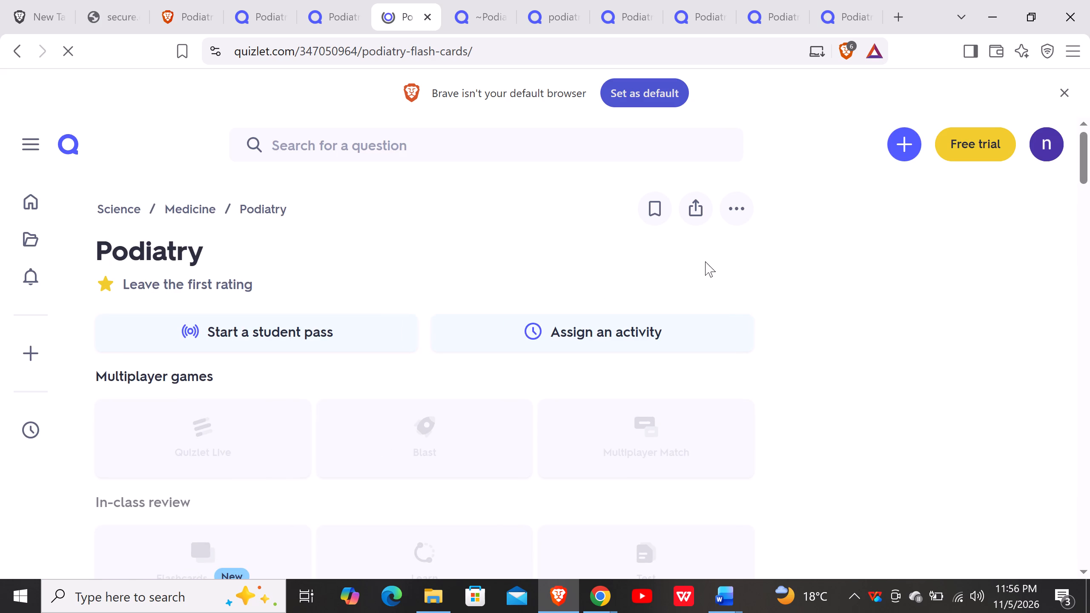
Make a copy of the Podiatry flashcard set.
left_click(733, 206)
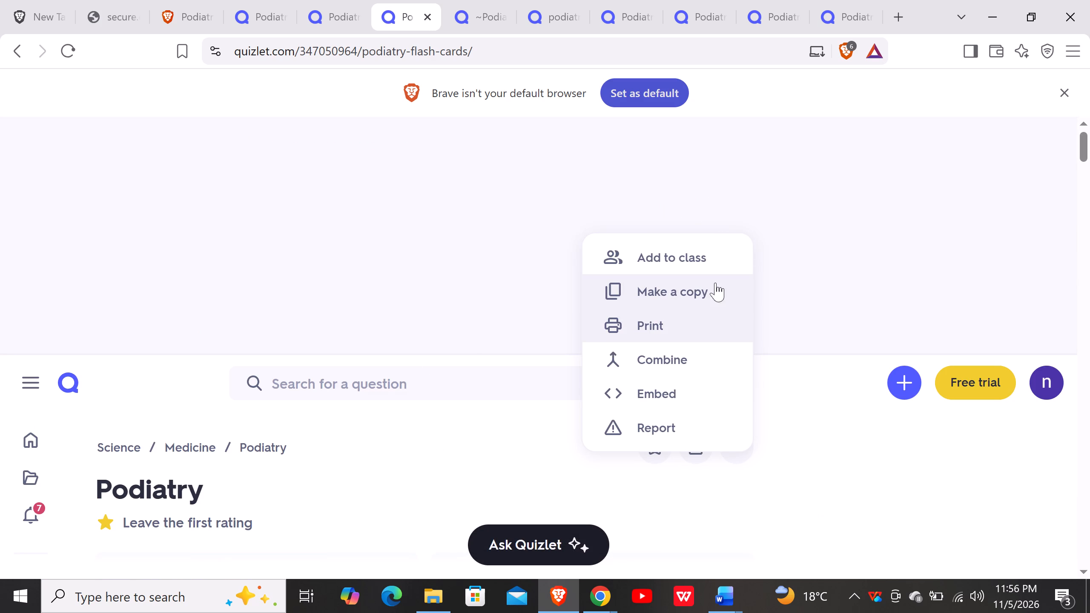
left_click(692, 288)
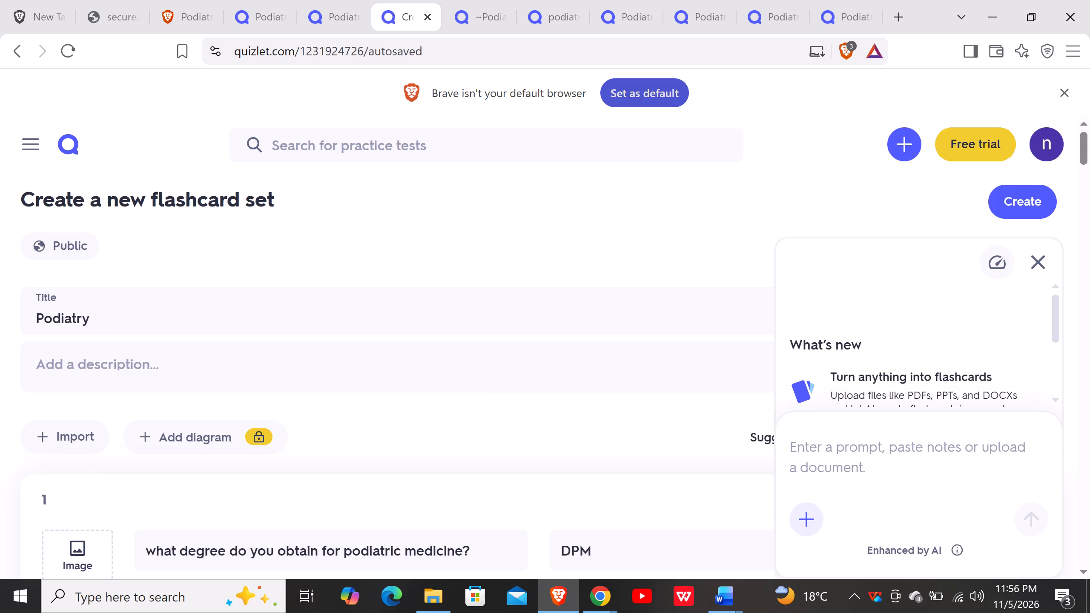
Replace the copied set's title with the Stuvia listing's title, "Podiatric Medicine and Surgery Exam Review Key Terms Definitions Complete Study Guide 2026/ 2027".
left_click(104, 313)
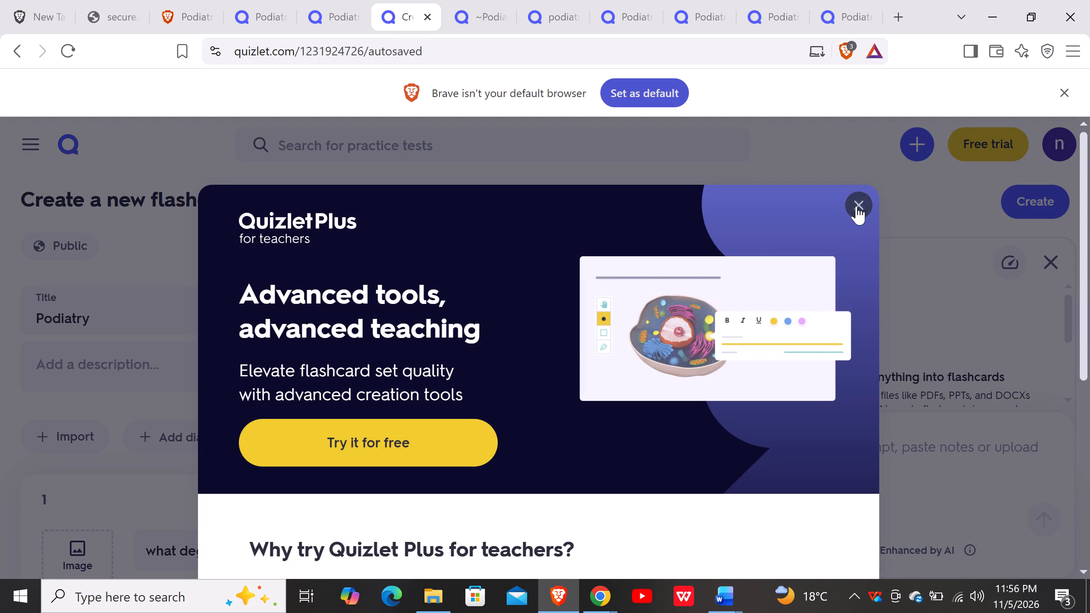
left_click(859, 204)
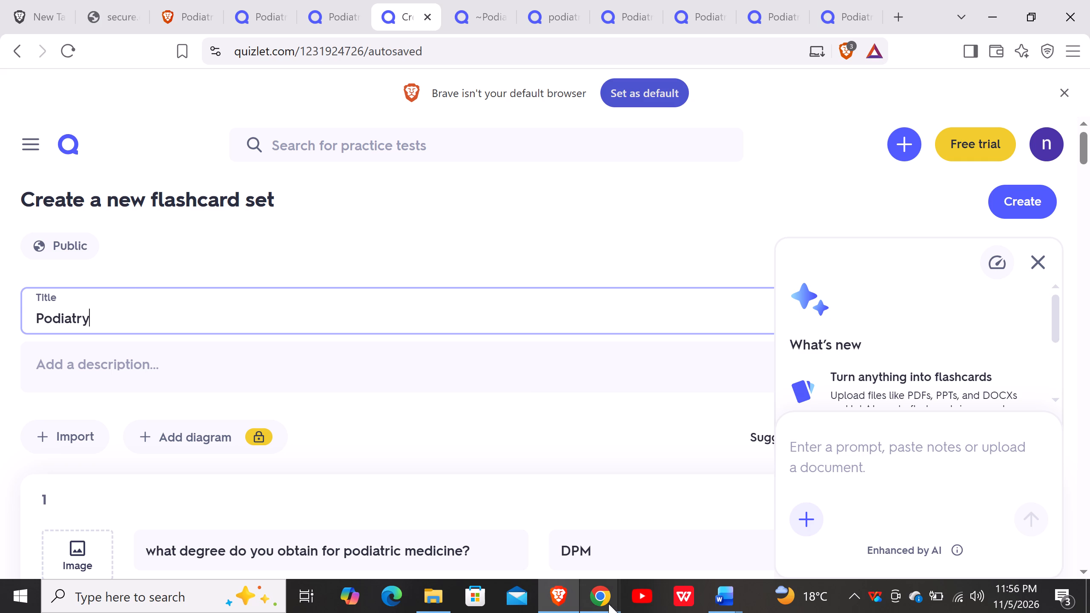
left_click(640, 540)
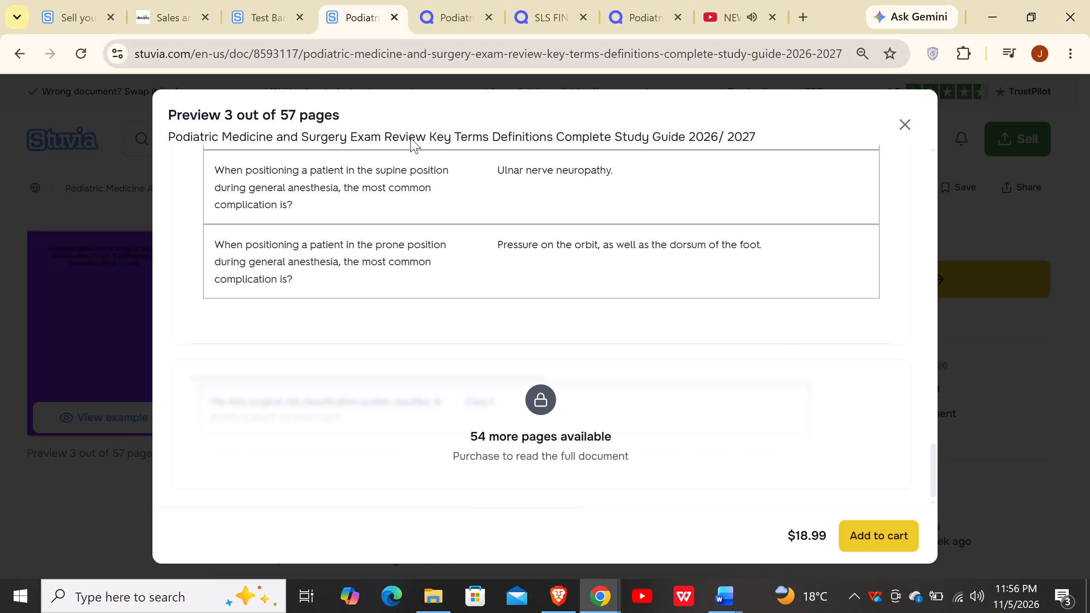
scroll(648, 205, "up", 3)
left_click(906, 124)
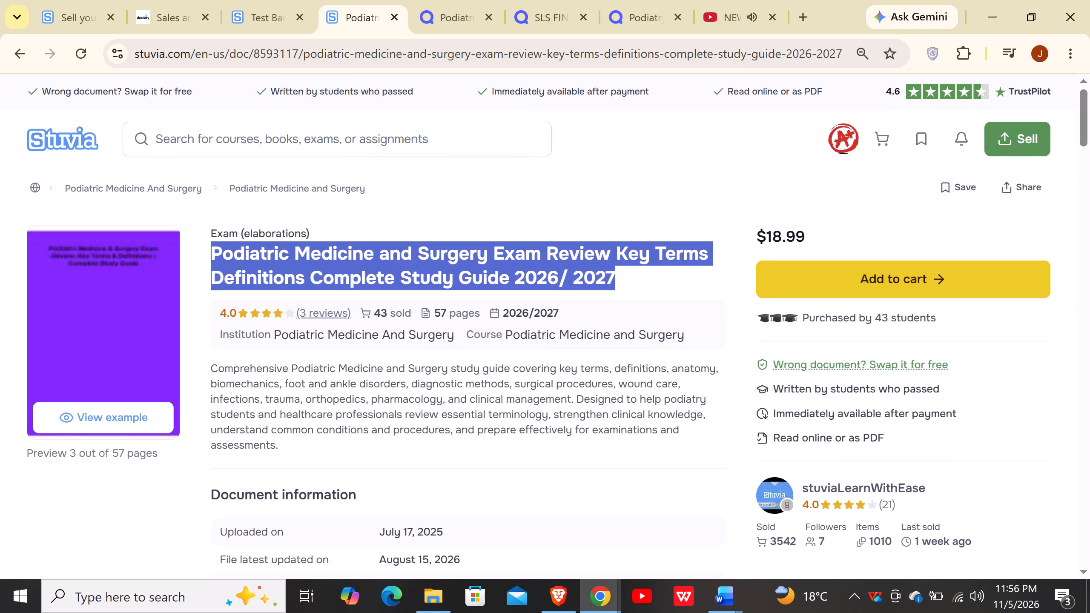
key("ctrl+c")
left_click(572, 544)
left_click(111, 323)
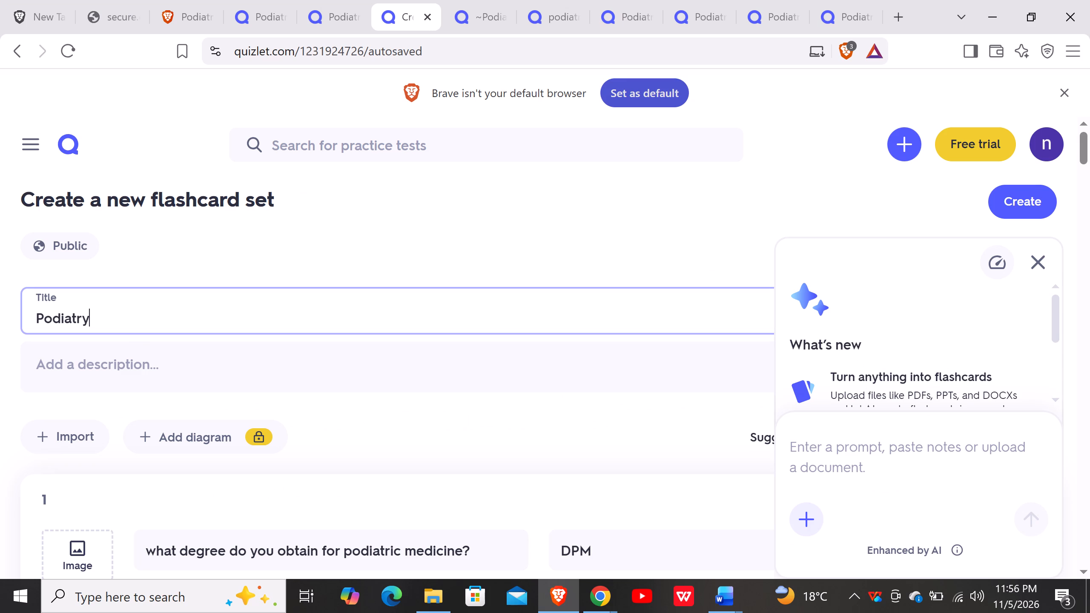
key("space")
key("ctrl+v")
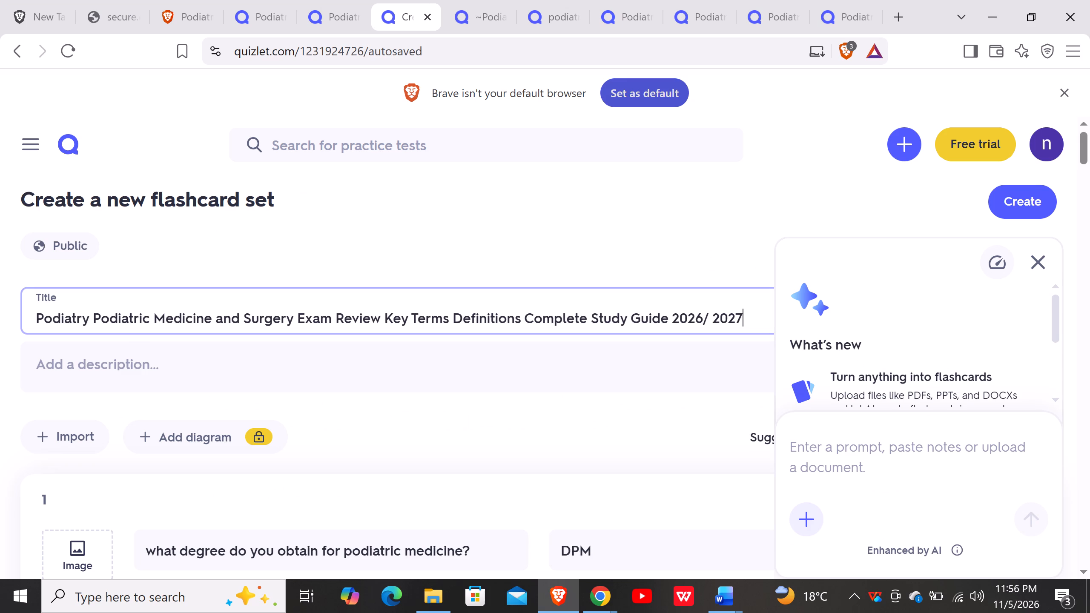
left_click_drag(91, 317, 3, 314)
key("BackSpace")
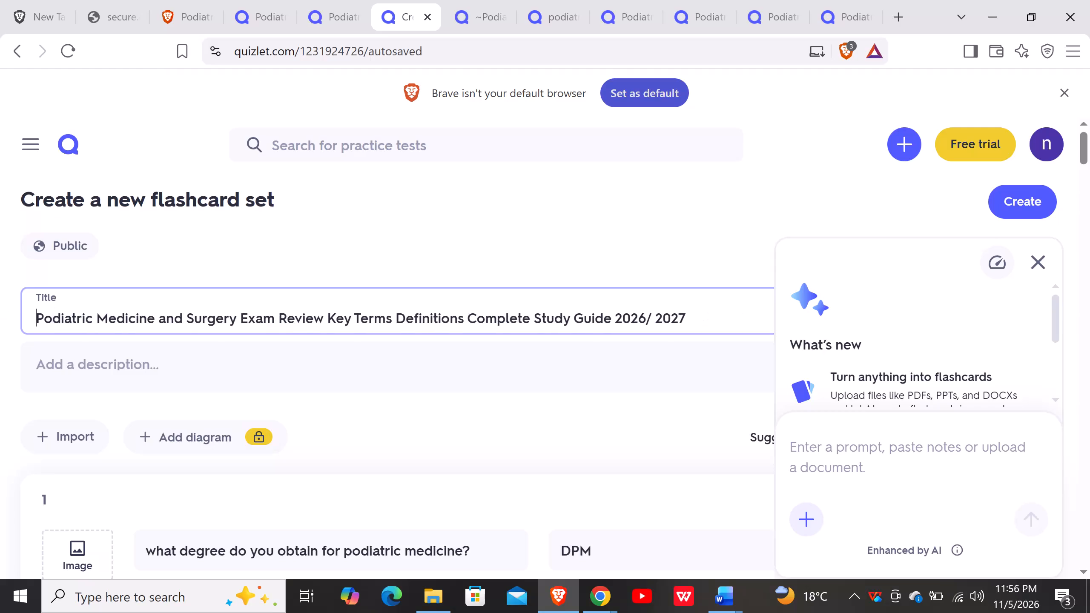
Insert "2" after "Exam" in the flashcard set's title.
left_click(278, 316)
type("2")
key("space")
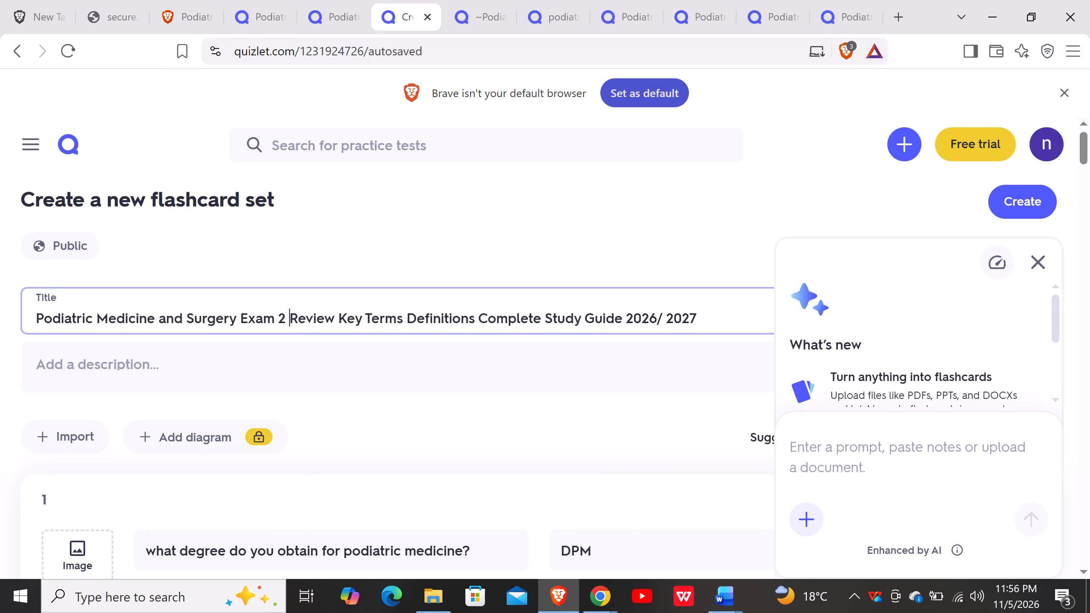
Close the AI assistant pane and change the new flashcard set's access from public to private.
left_click(1043, 261)
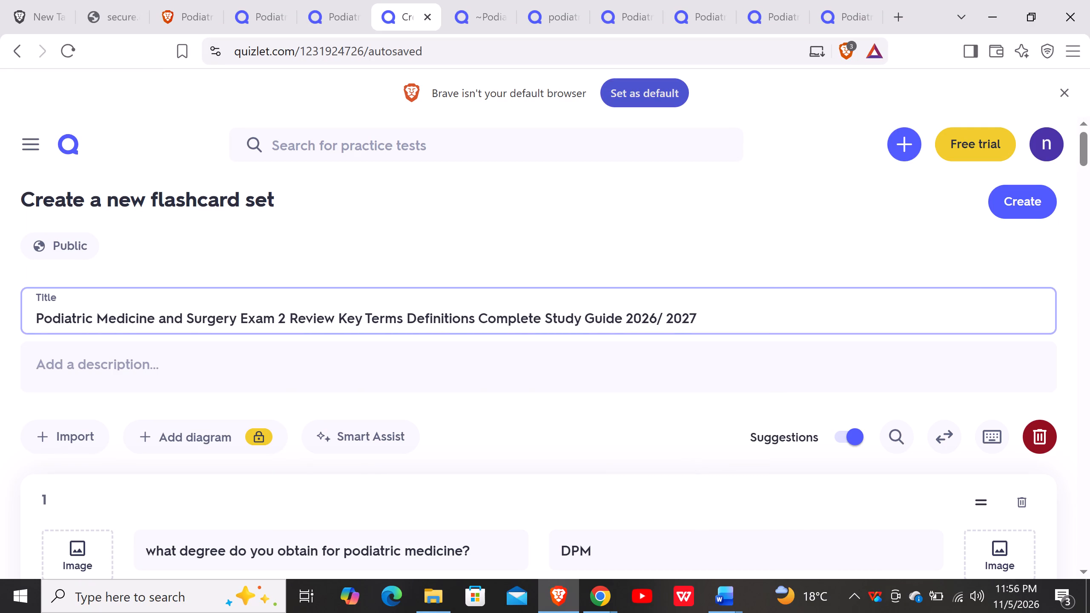
left_click(82, 244)
left_click(318, 325)
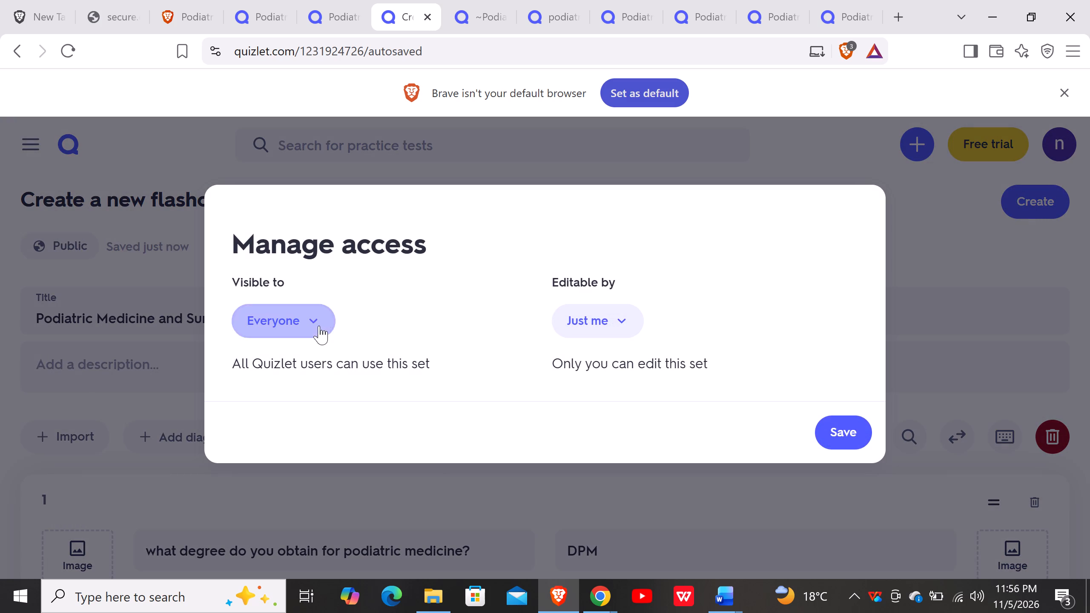
left_click(317, 463)
left_click(859, 424)
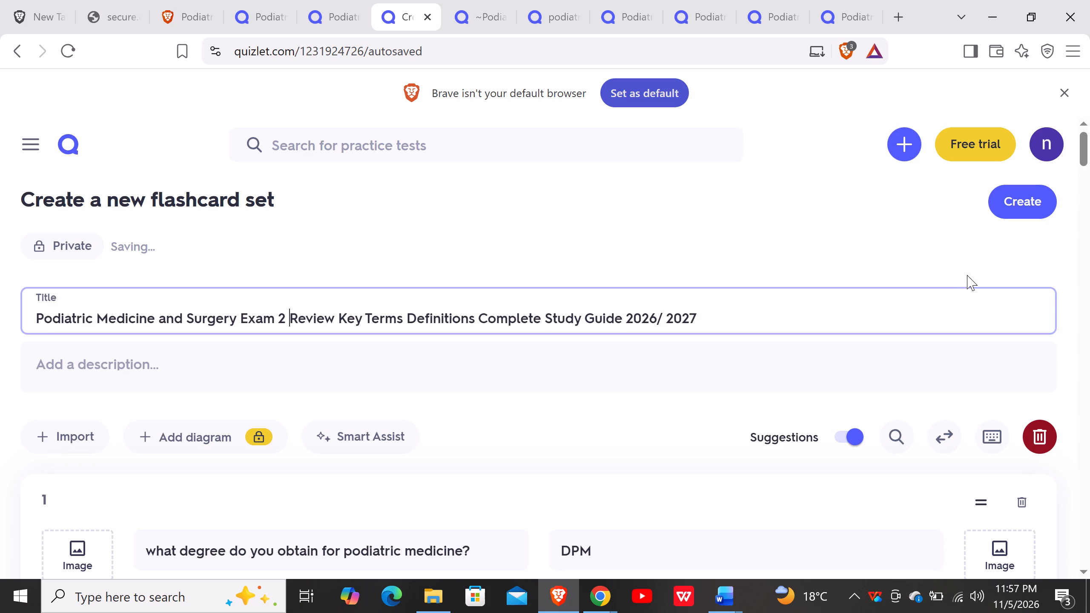
Append "questions with verified correct ans" to the end of the flashcard set's title.
left_click(703, 317)
key("space")
type("questions")
key("space")
type("with verifie")
key("space")
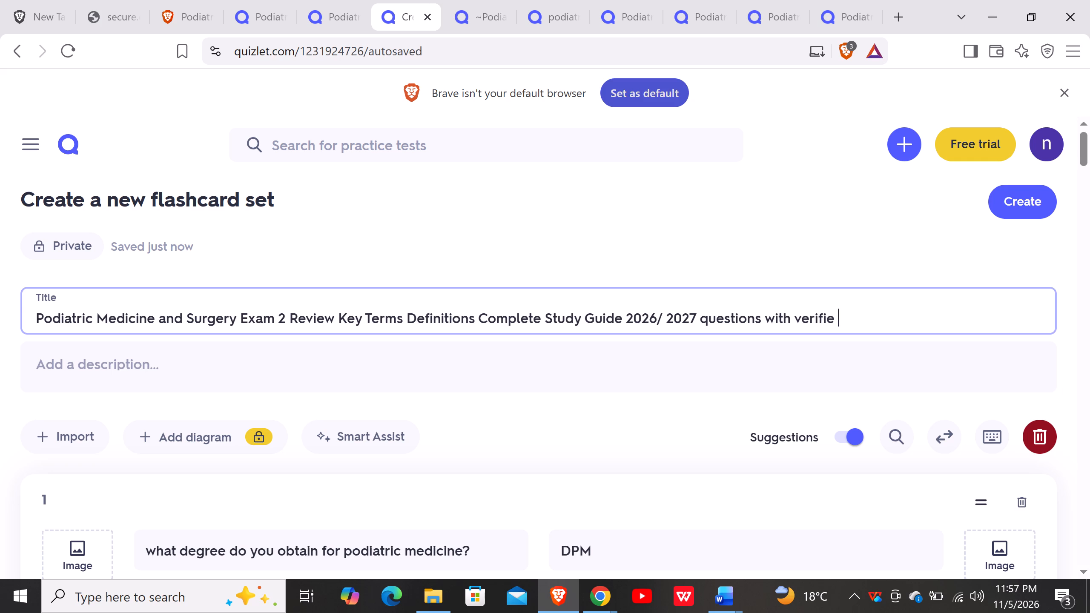
key("d")
key("BackSpace")
key("BackSpace")
type("d correct ans")
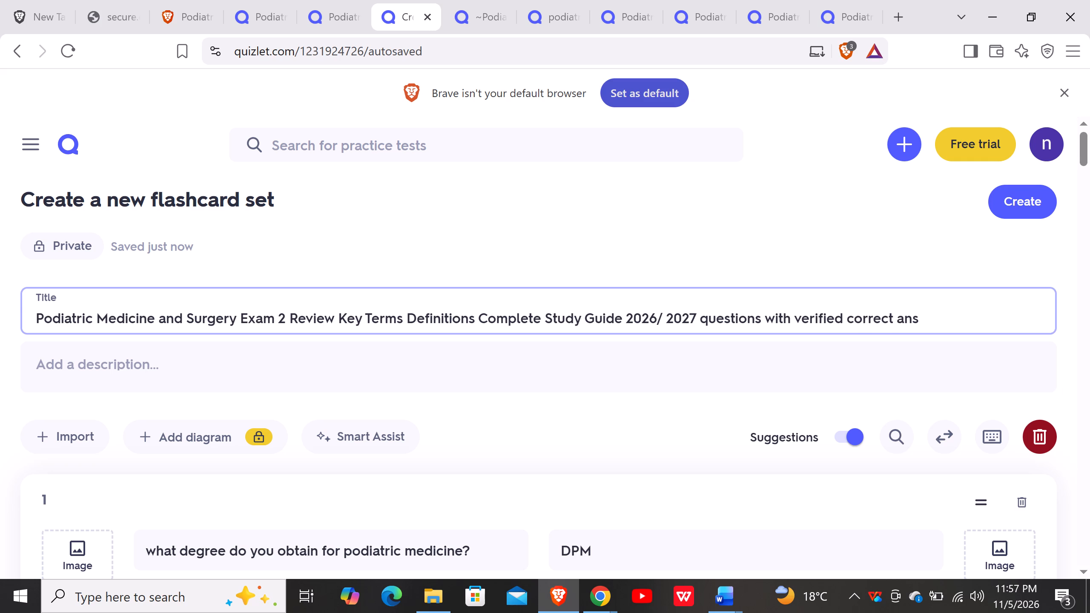
Complete the last word of the flashcard set's title so it ends with "verified correct answers".
type("we")
key("r")
key("s")
Save the set's access as visible to and editable by "Just me", and create the flashcard set, dismissing the teaching prompt.
left_click(58, 247)
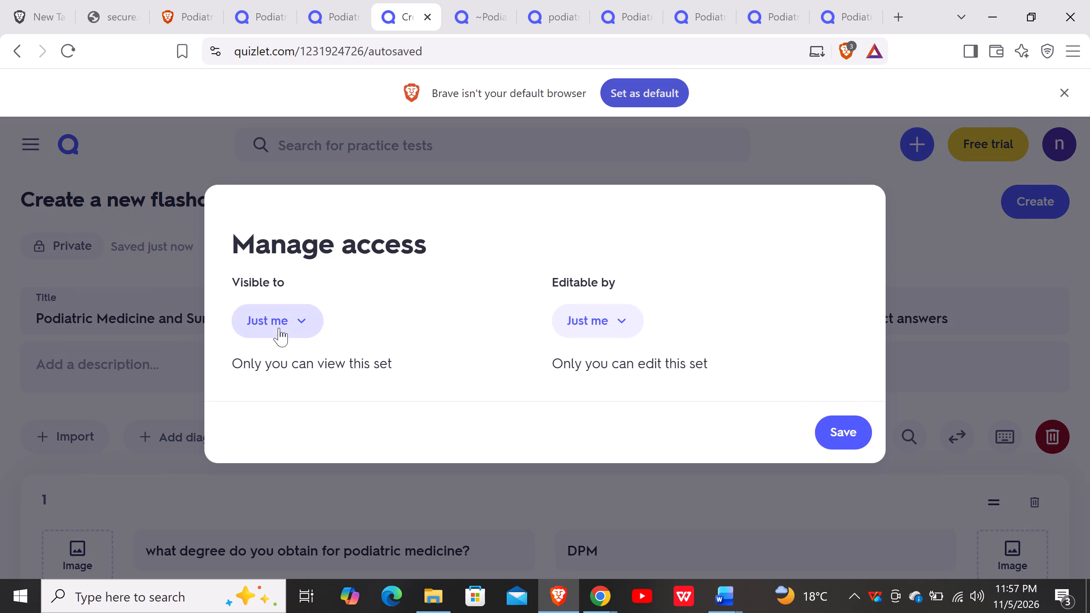
left_click(836, 429)
left_click(1012, 202)
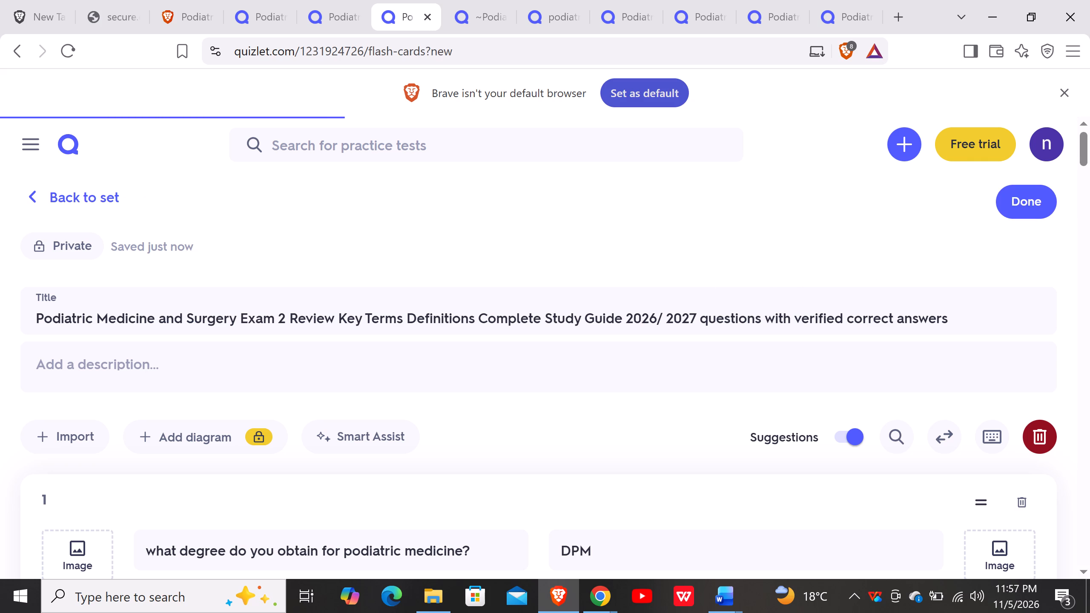
left_click(851, 215)
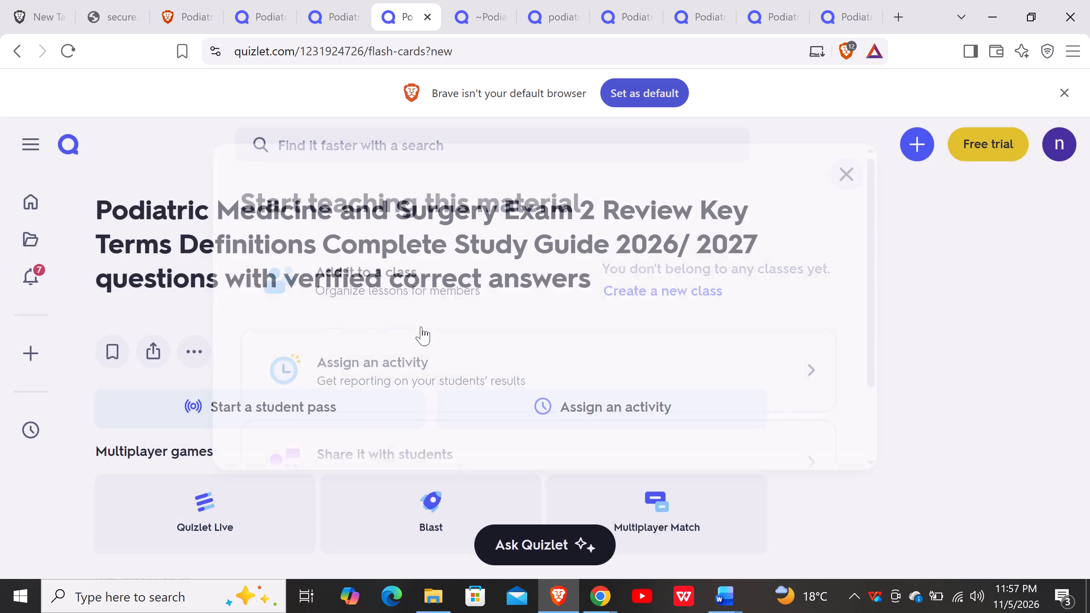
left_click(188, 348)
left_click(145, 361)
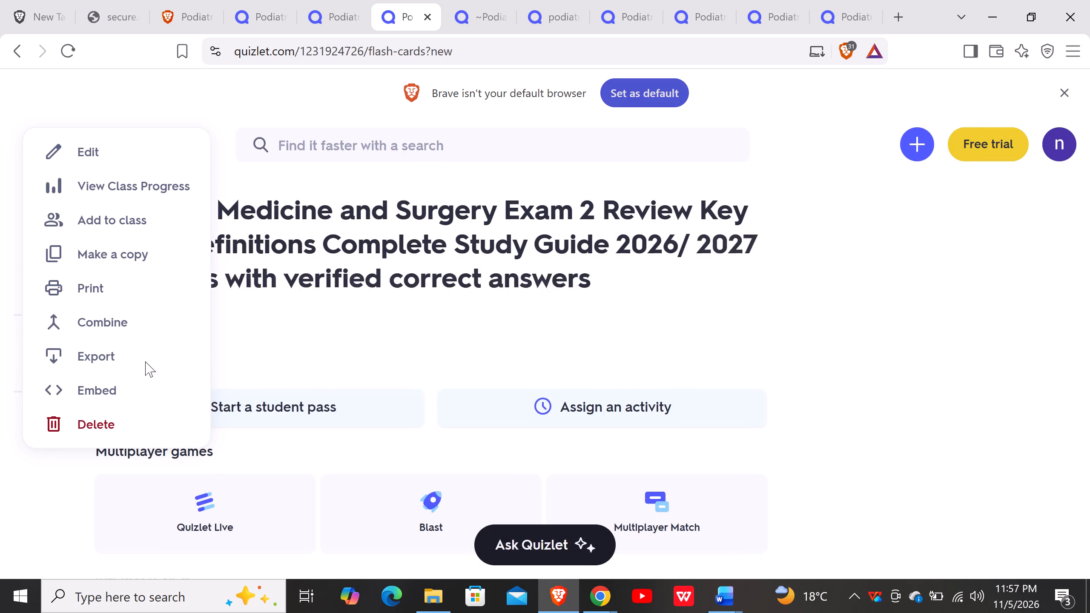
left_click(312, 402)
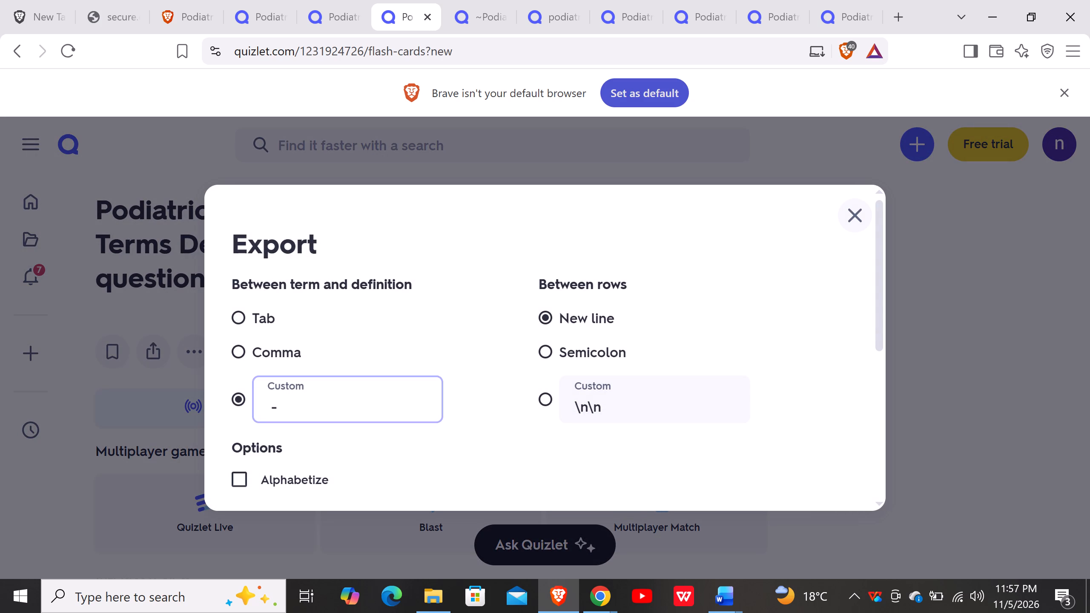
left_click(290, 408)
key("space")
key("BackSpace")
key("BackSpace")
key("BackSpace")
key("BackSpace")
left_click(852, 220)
Export the new set with the custom separator " - Correct Answer: " between term and definition, and copy the exported text.
left_click(190, 341)
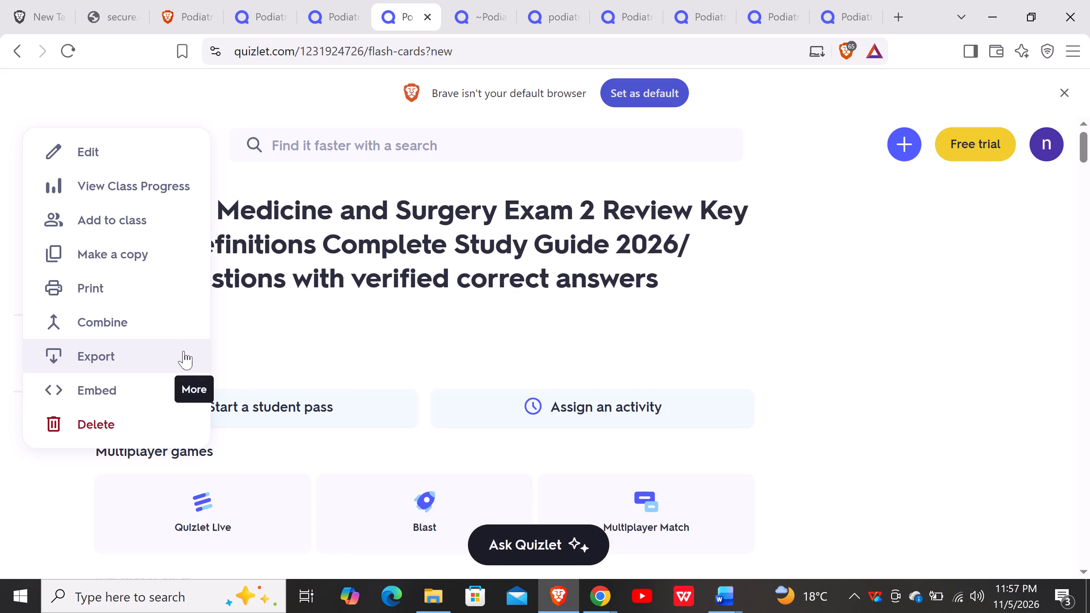
left_click(143, 359)
left_click(295, 411)
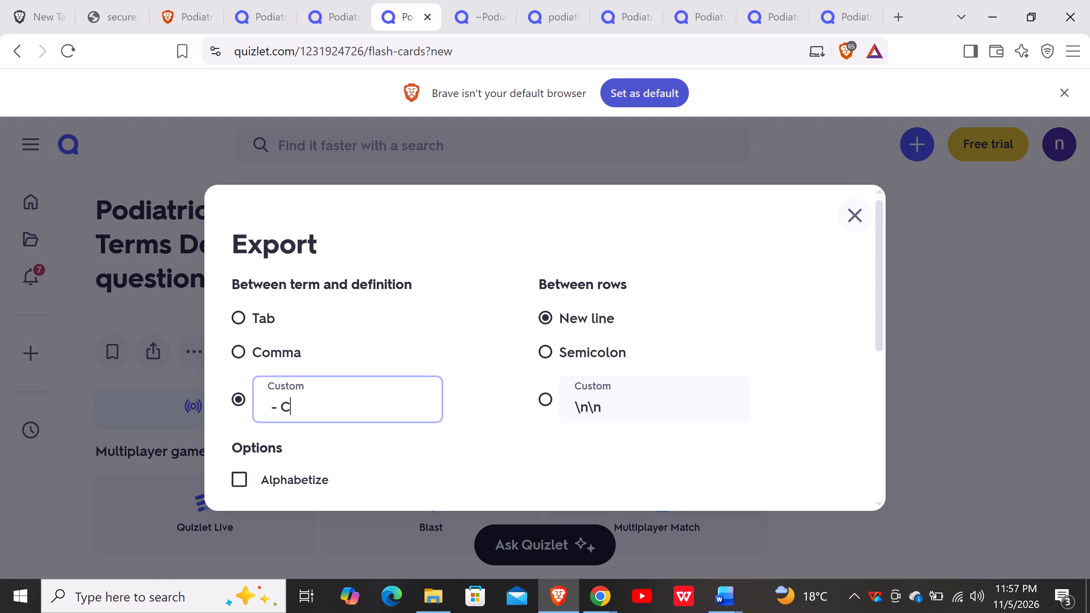
type("orrec")
type("t")
key("space")
key("a")
type("nswe")
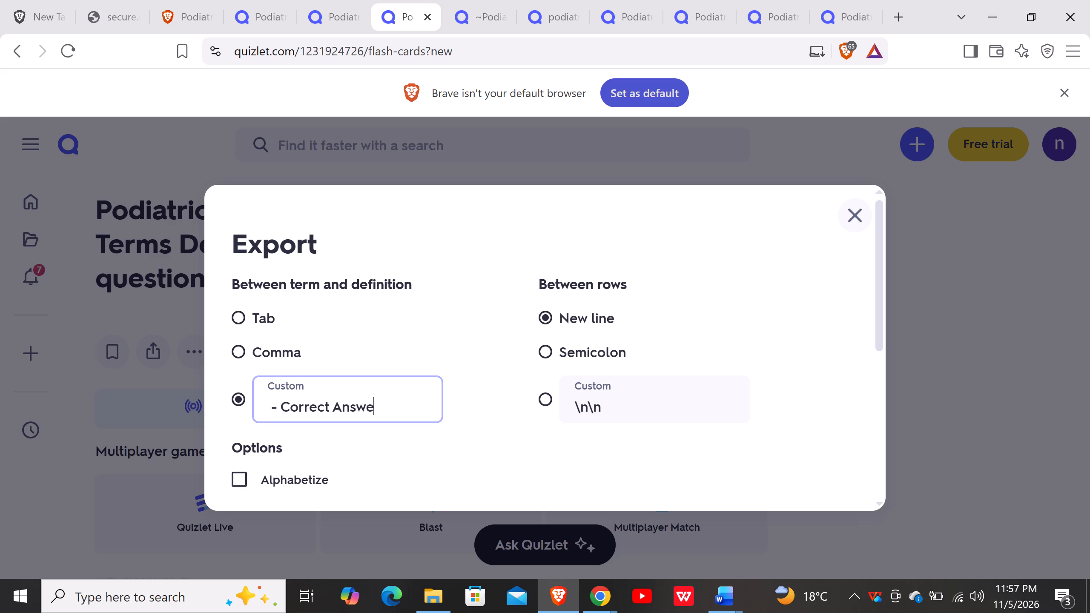
key("r")
type(":")
key("space")
scroll(430, 322, "down", 3)
left_click(797, 262)
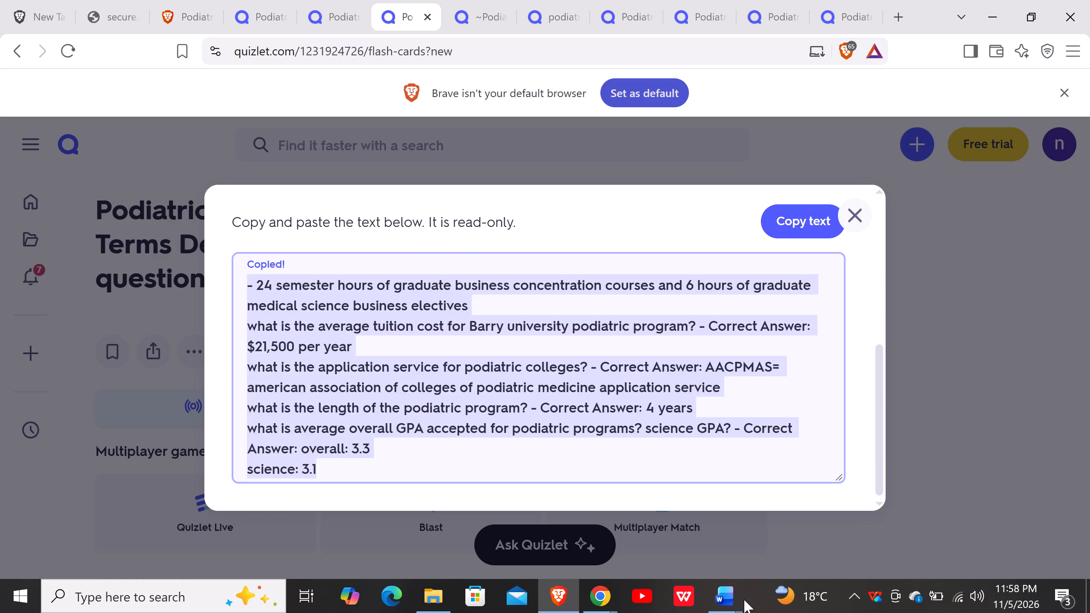
Switch to Word and paste the exported questions below the "Let's Connect" section of the branded page in Document10.
left_click(873, 540)
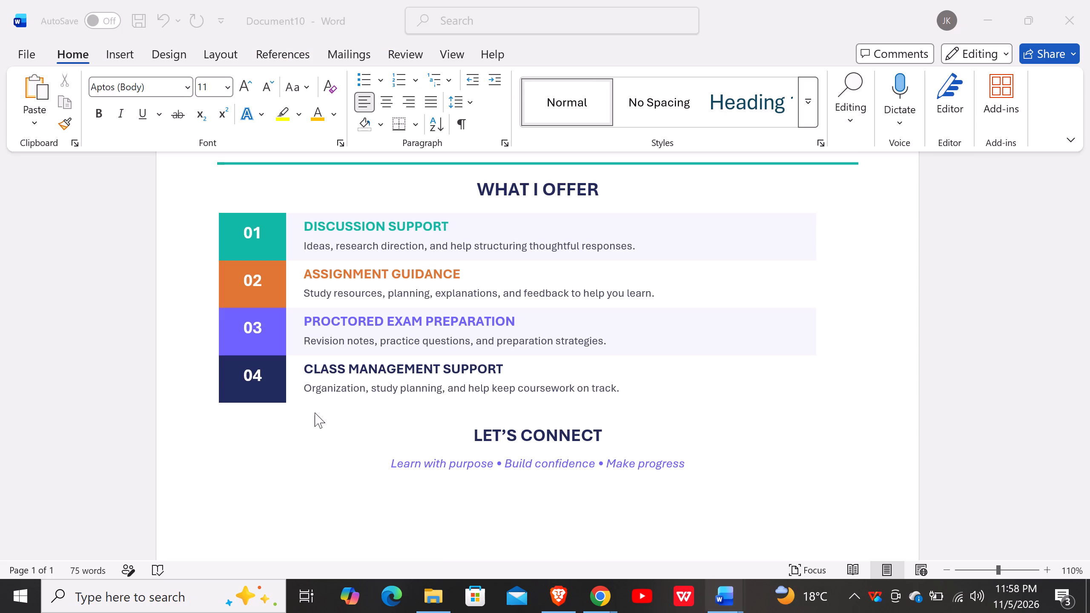
key("ctrl+v")
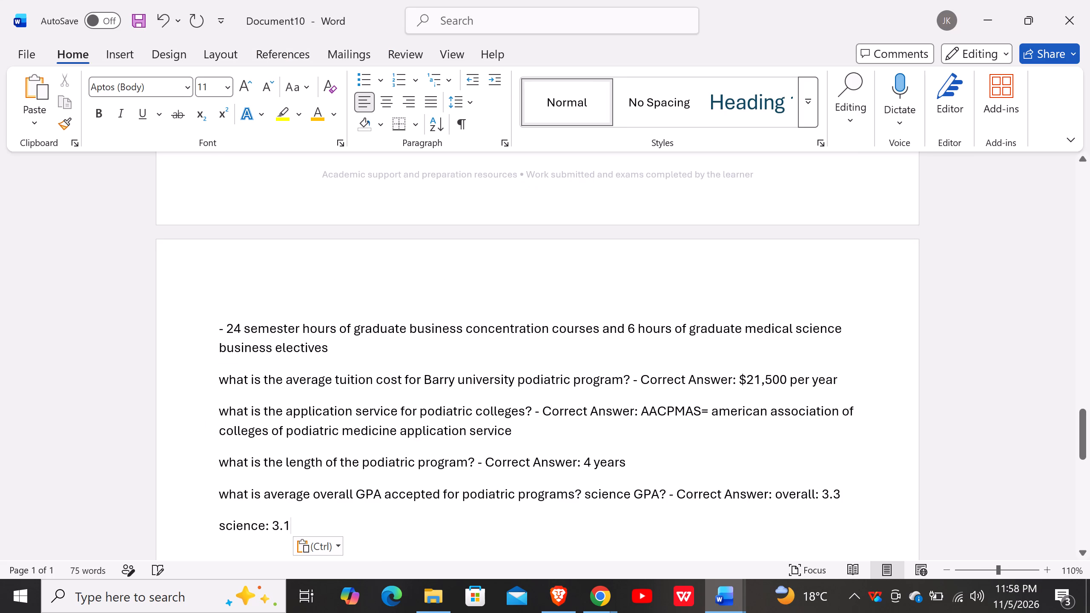
Format all the pasted questions and answers, excluding the branded page content, as 14-point Times New Roman.
left_click_drag(297, 518, 230, 391)
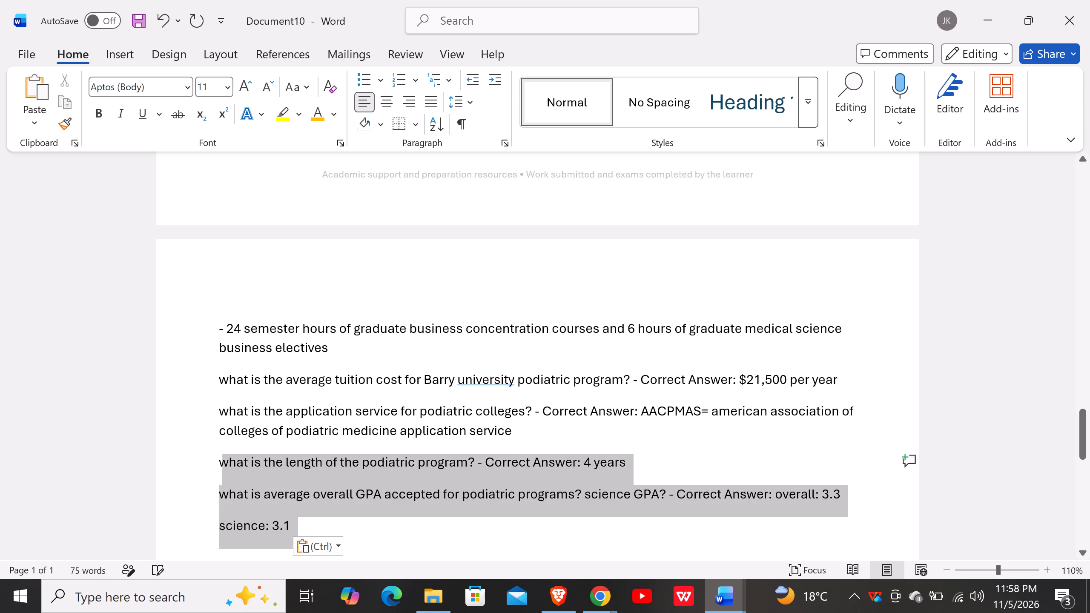
left_click_drag(230, 391, 239, 40)
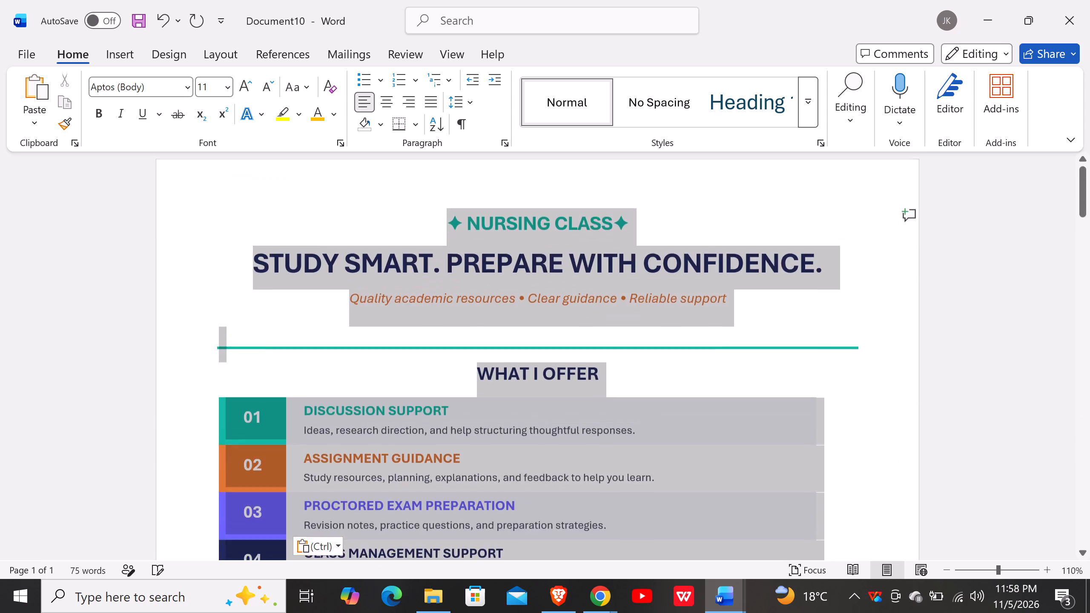
left_click_drag(239, 40, 222, 266)
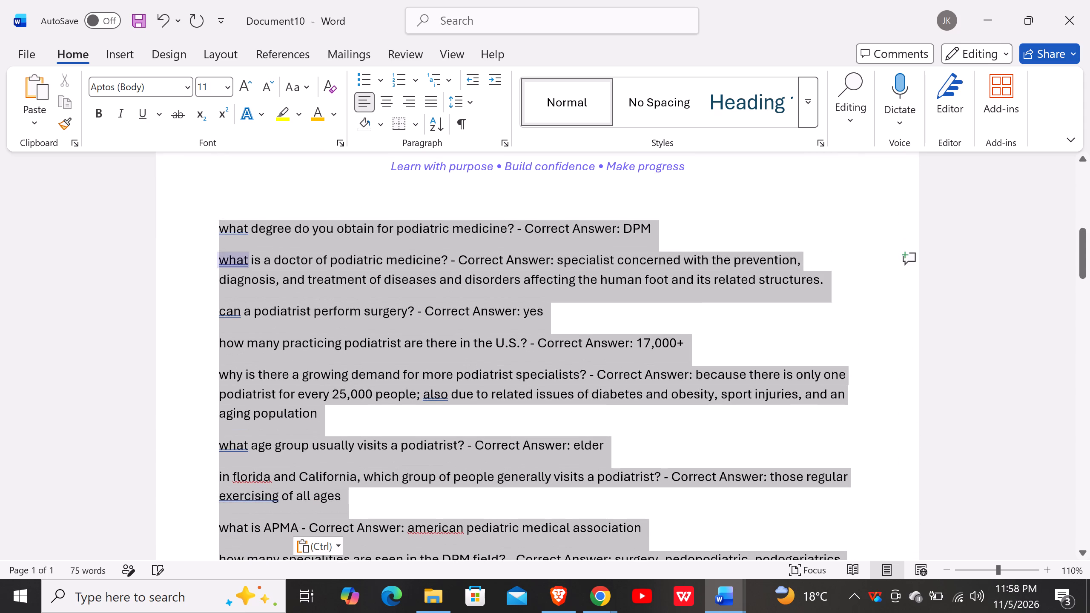
left_click_drag(222, 266, 214, 232)
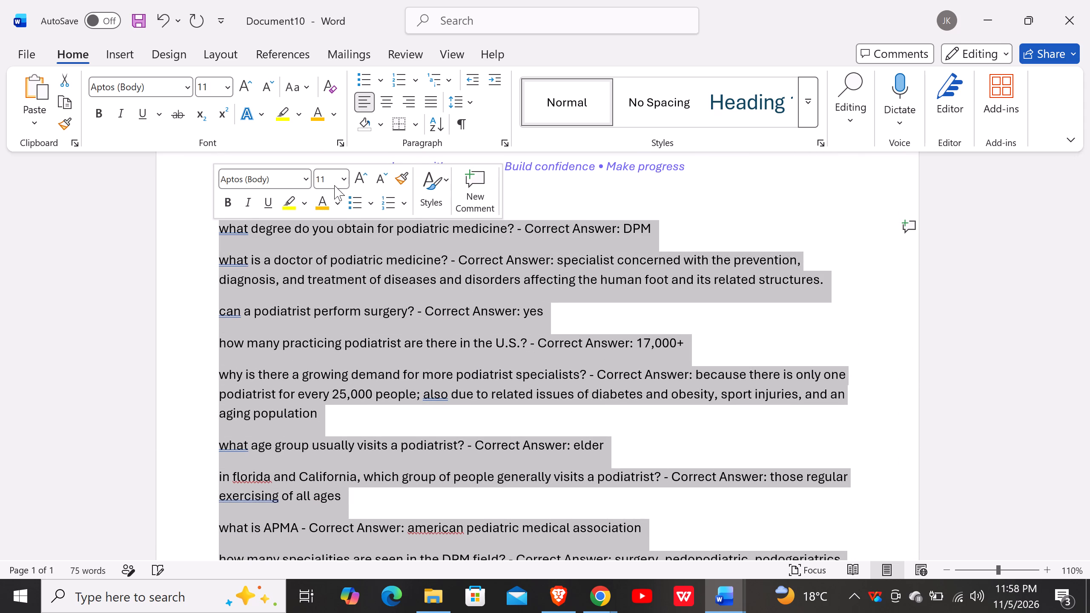
left_click(341, 177)
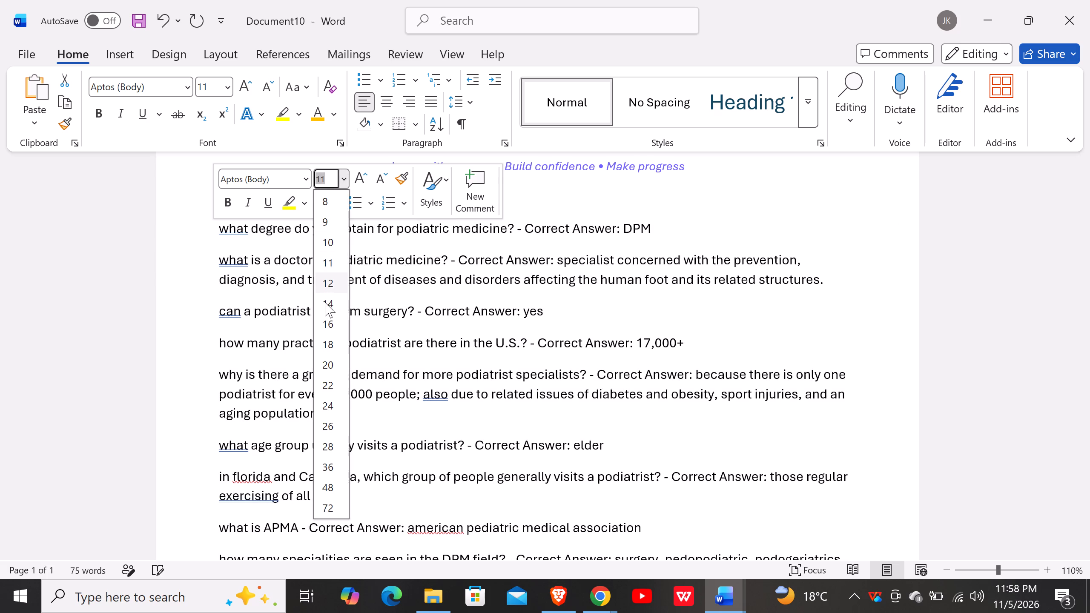
left_click(325, 302)
left_click(307, 177)
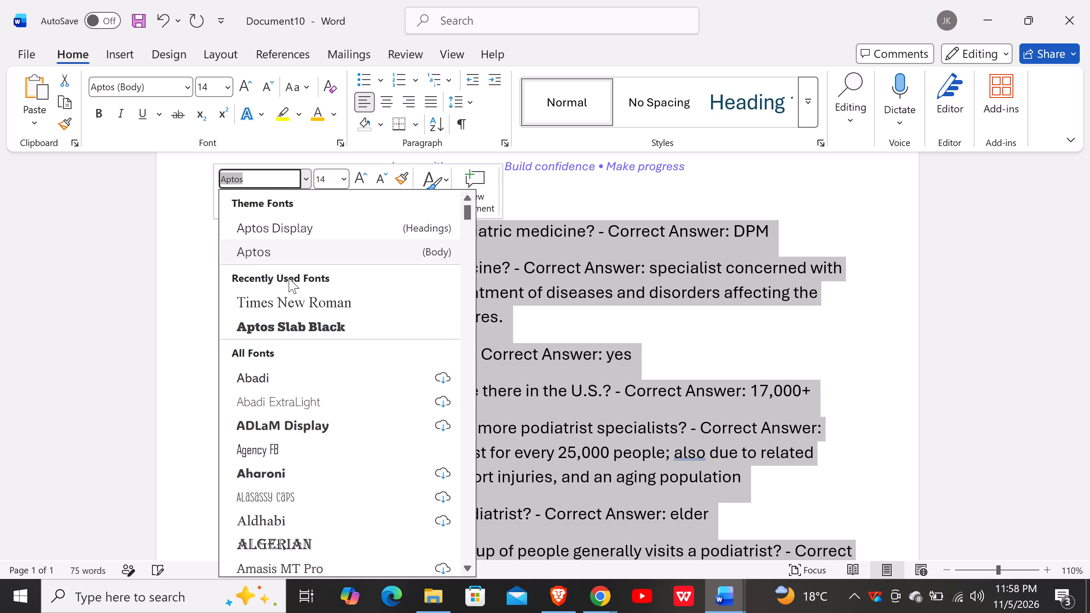
left_click(296, 308)
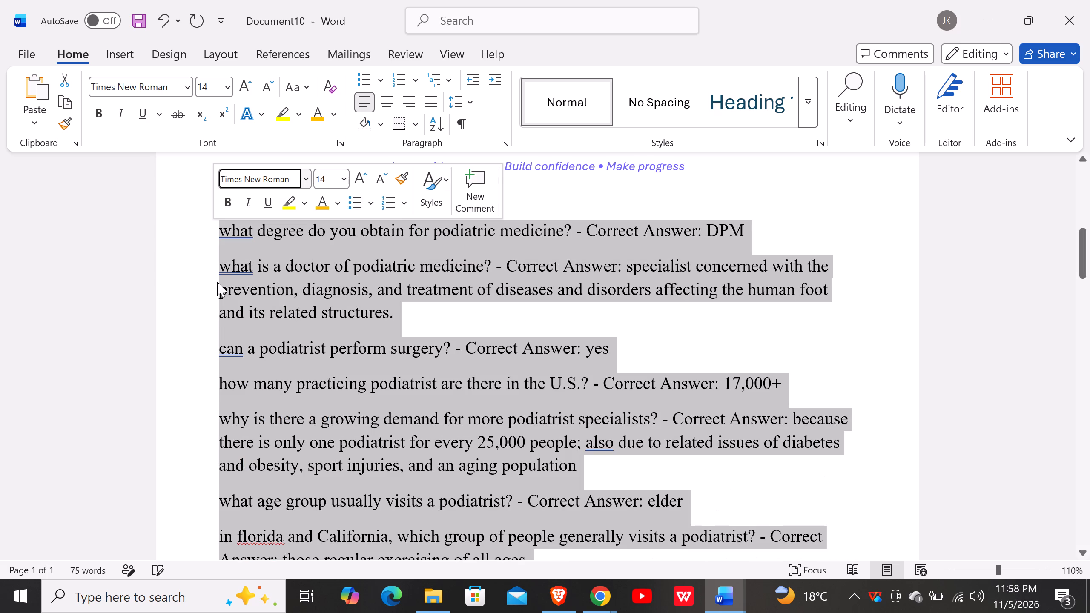
Capitalize the first word of the first three questions as "What", "What" and "Can" using the suggested corrections.
left_click(213, 281)
left_click(227, 231)
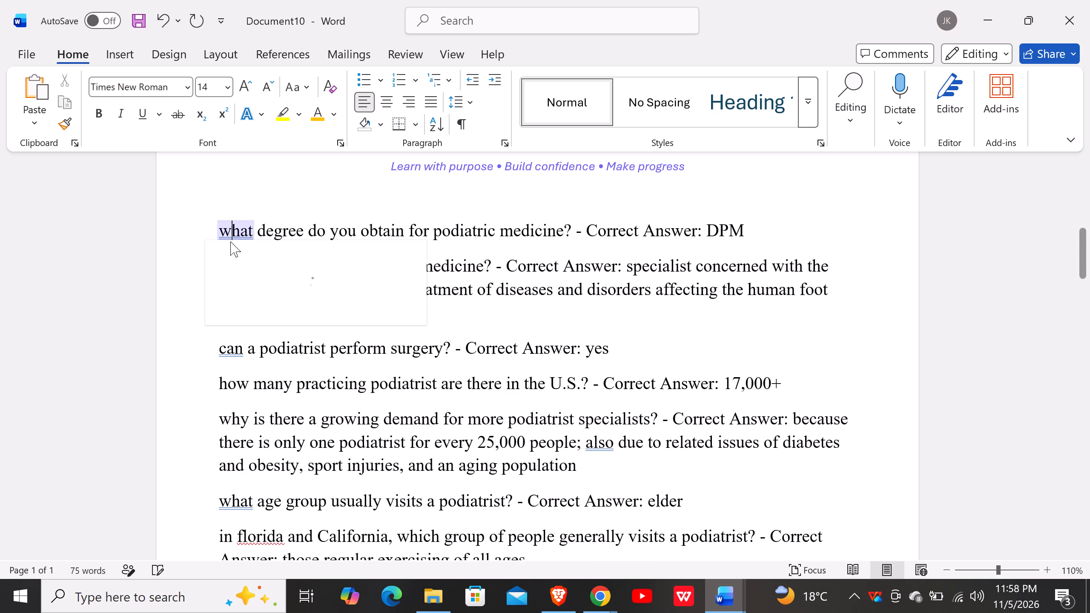
left_click(234, 296)
left_click(235, 267)
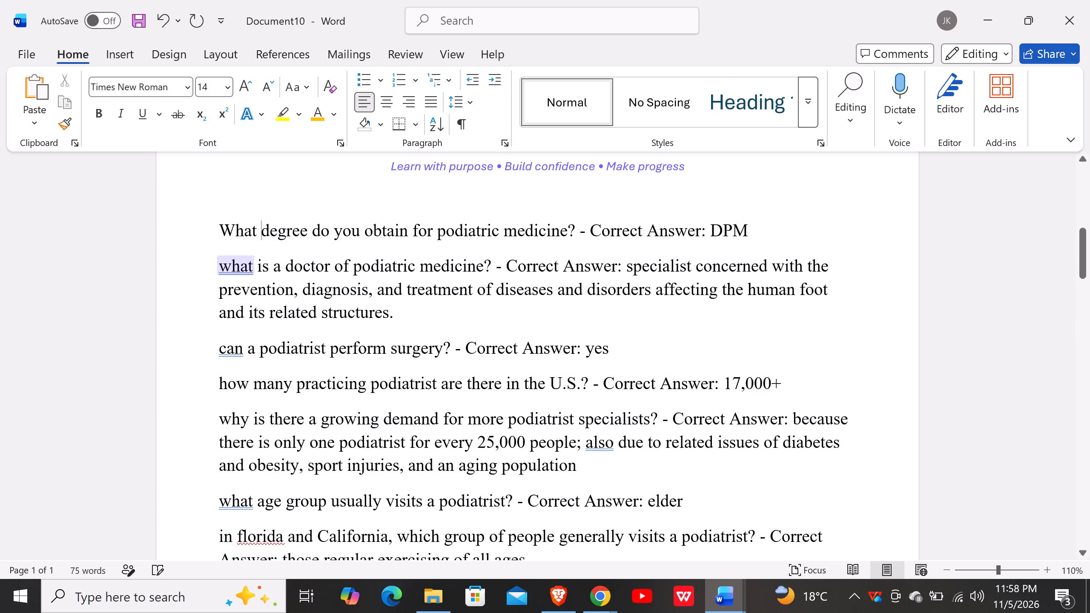
left_click(238, 327)
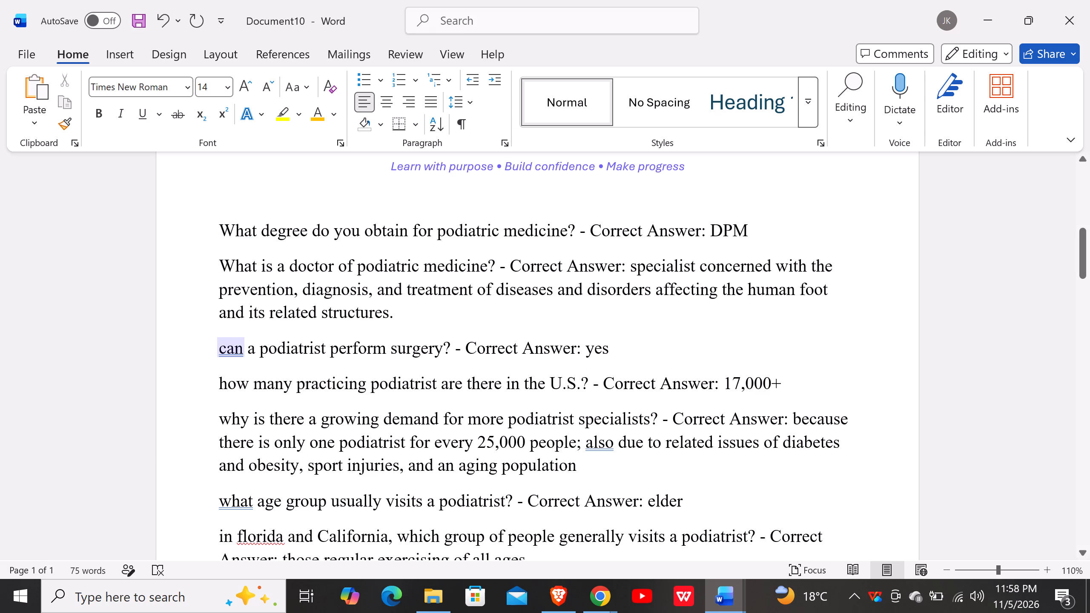
left_click(230, 349)
left_click(239, 408)
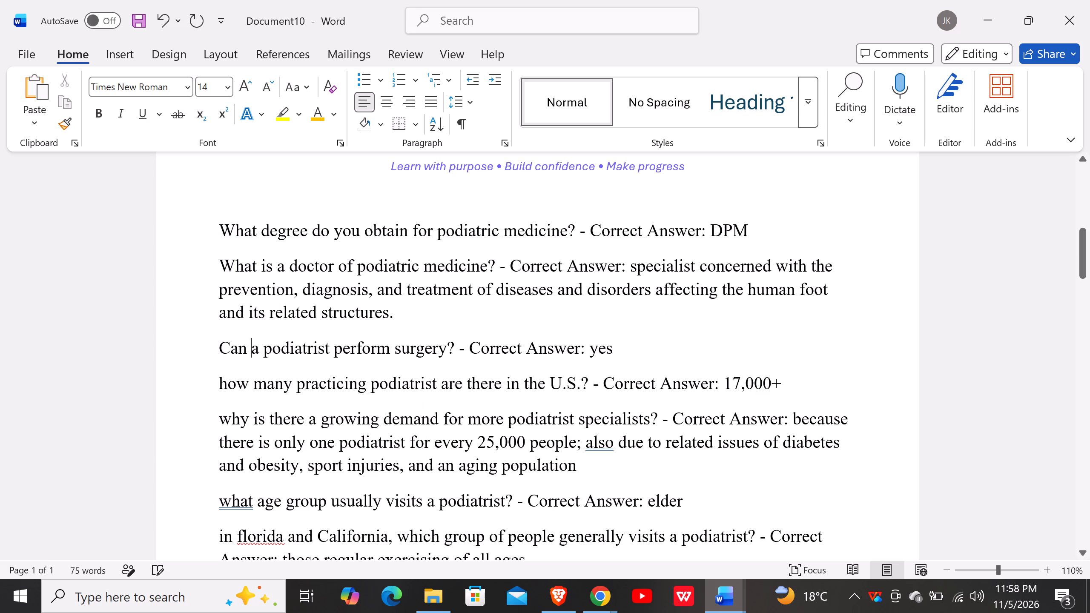
Insert blank lines before "What degree do you obtain for podiatric medicine?" to push the questions onto the second page.
left_click(220, 228)
key("Return")
key("Return")
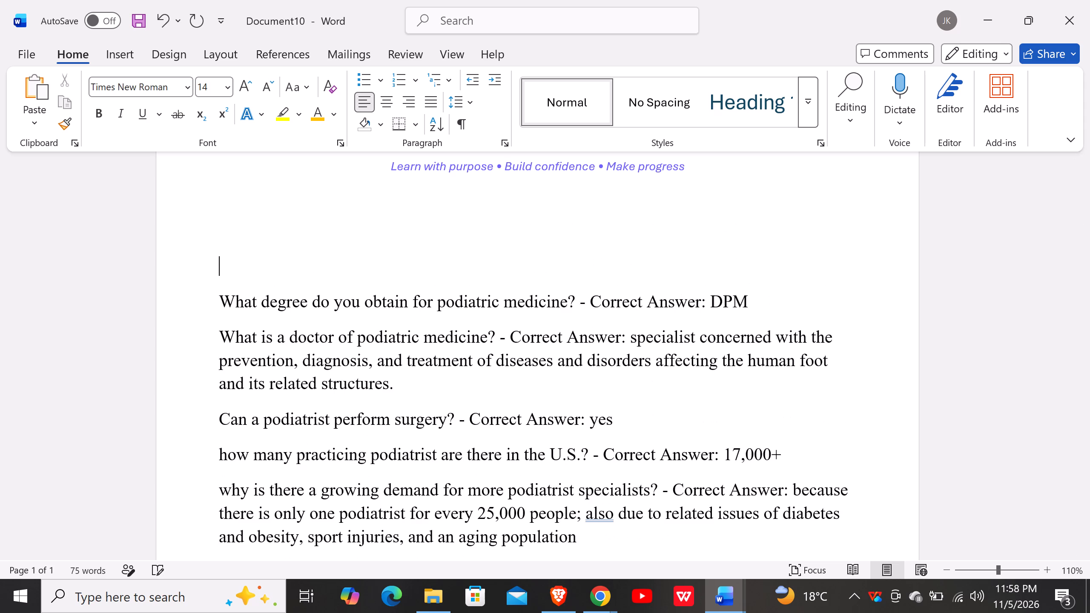
key("Return")
key("Return")
key("Return")
key("Return")
key("Return")
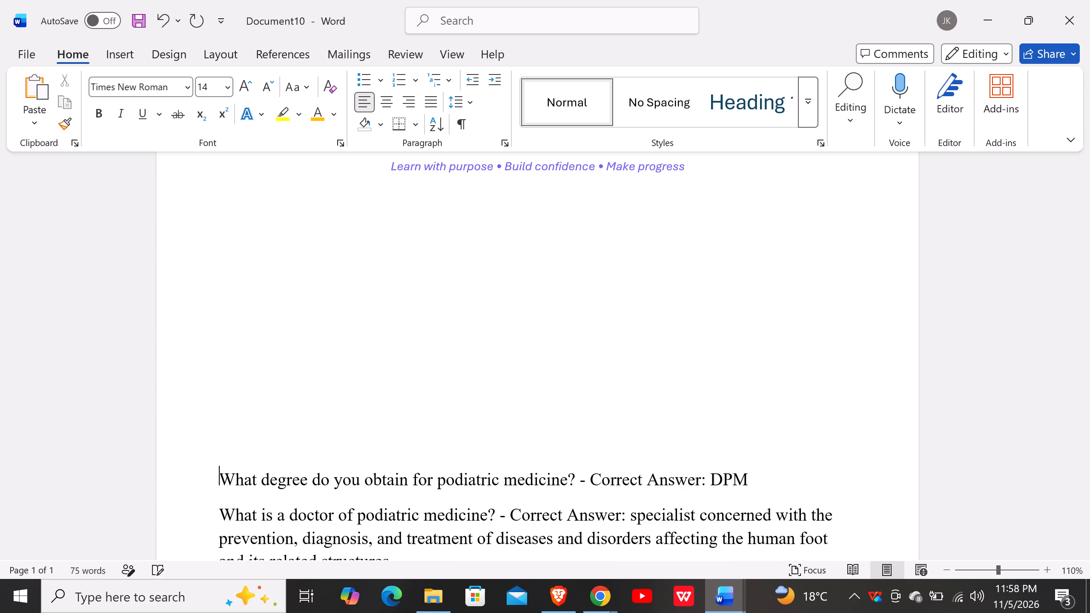
key("Return")
key("Return")
key("Return")
key("Return")
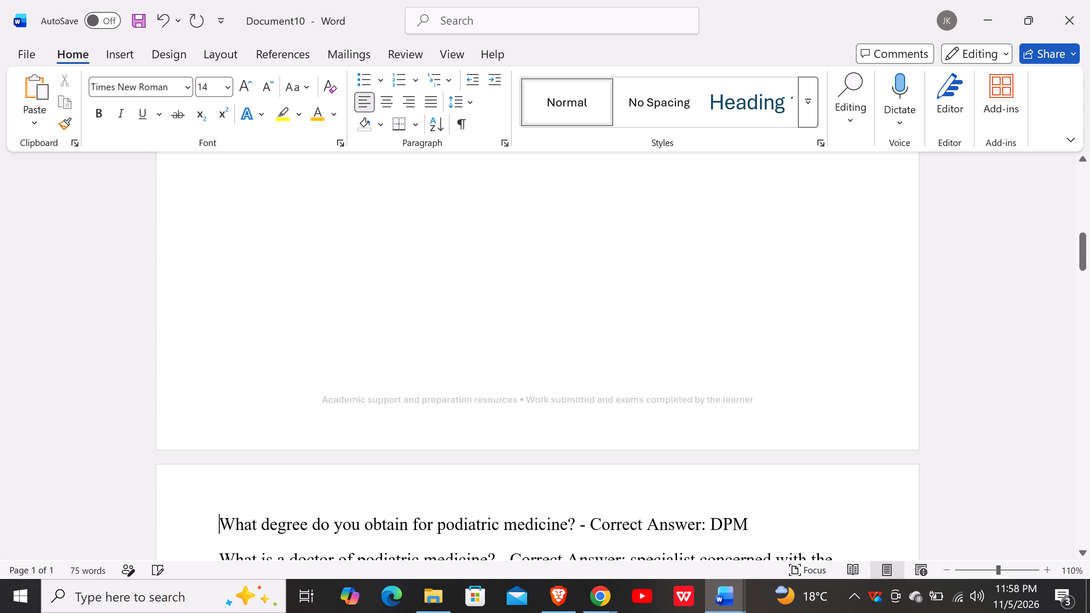
Switch to Brave, request a copy of the Quizlet set ~Podiatry Terms~ and log in with Google.
left_click(558, 592)
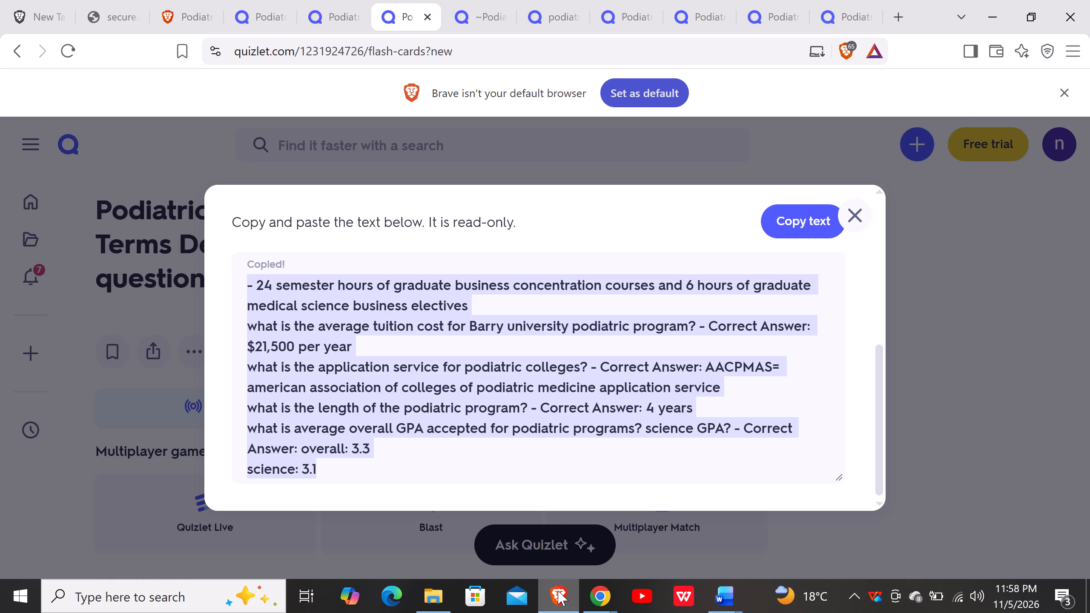
left_click(472, 11)
scroll(419, 279, "down", 3)
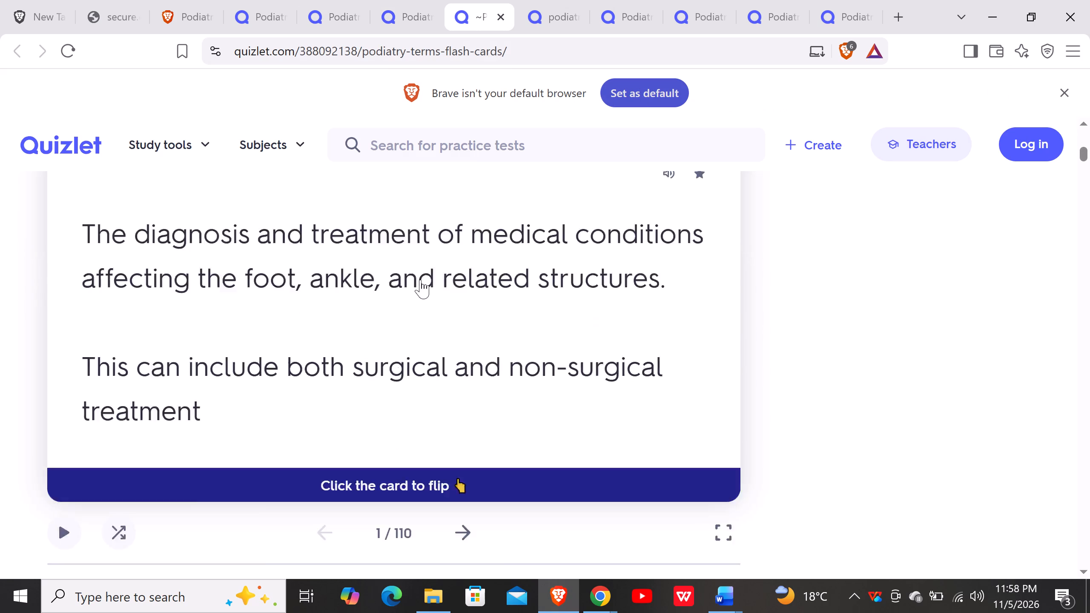
scroll(431, 279, "up", 4)
scroll(514, 278, "up", 2)
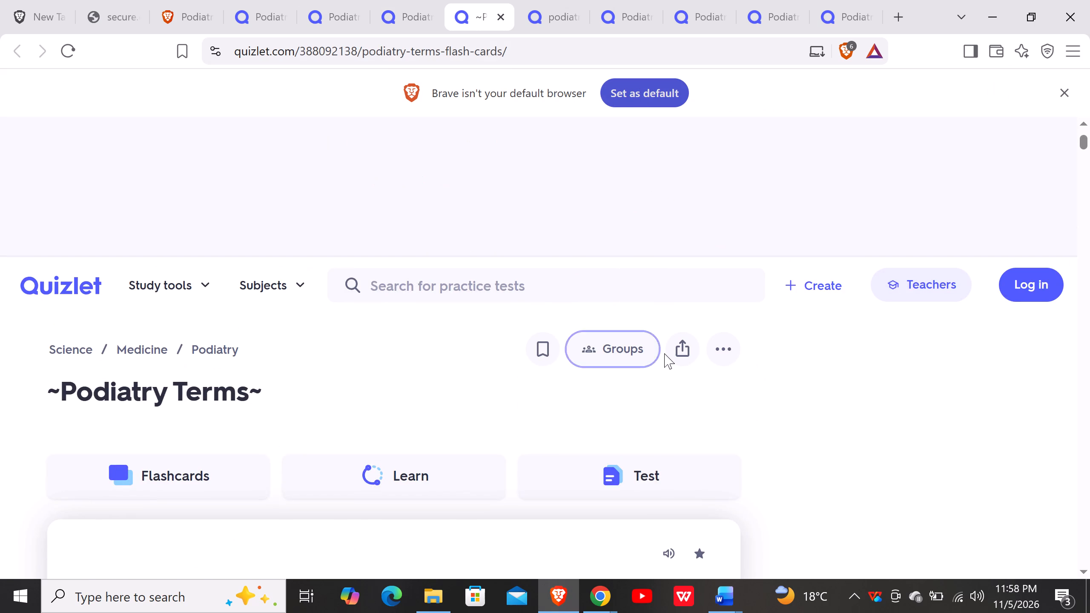
left_click(720, 355)
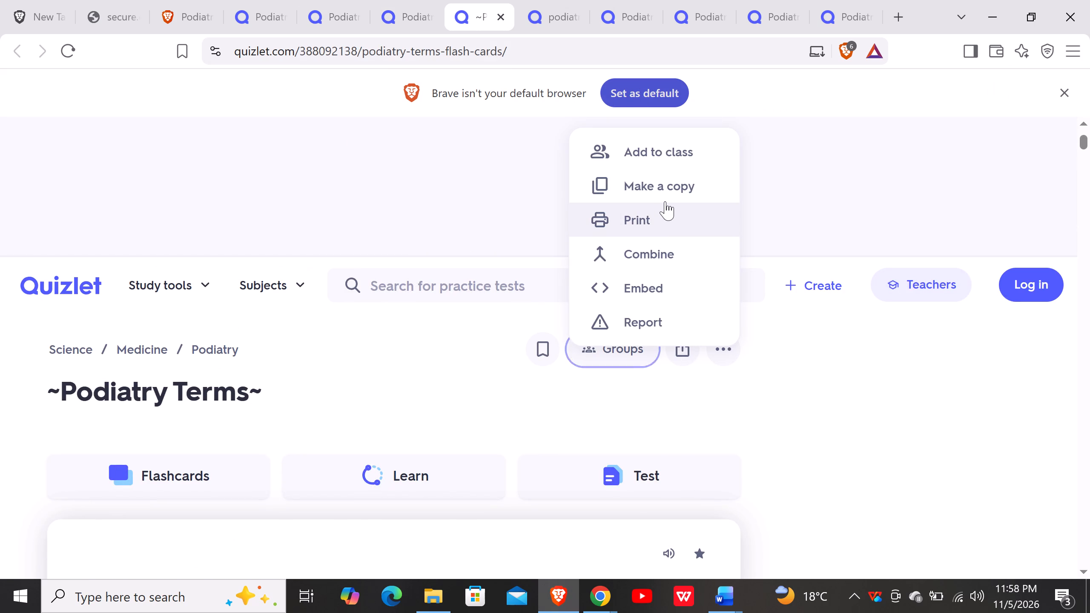
left_click(668, 193)
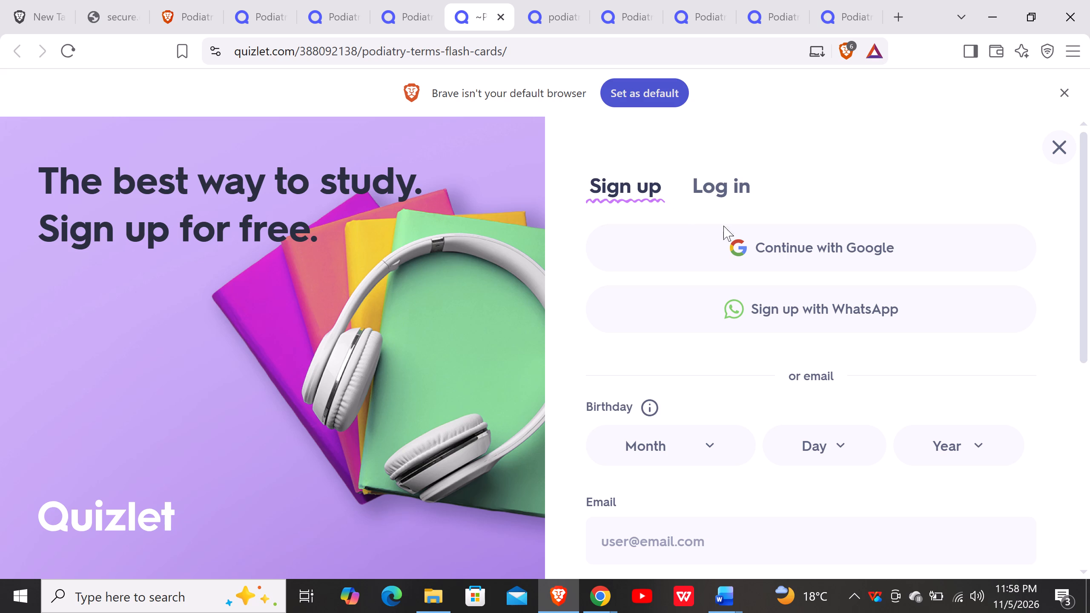
left_click(710, 184)
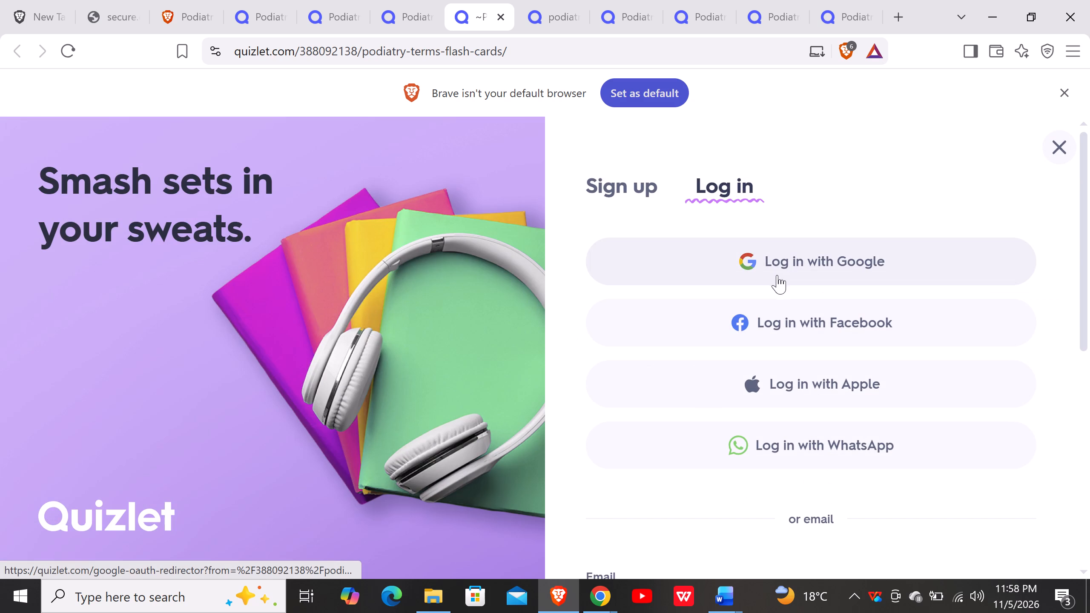
left_click(781, 268)
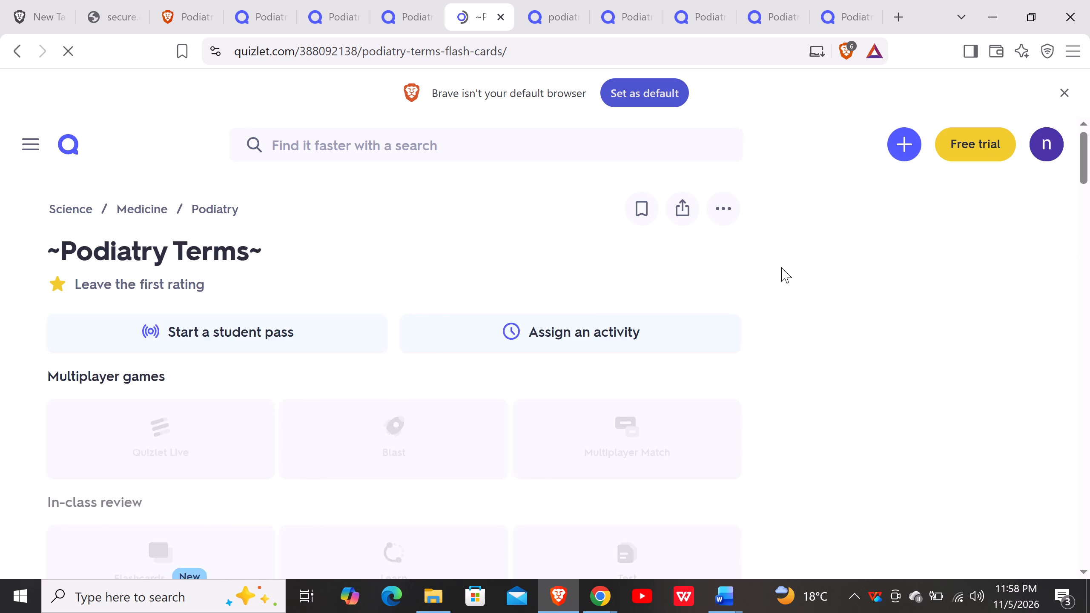
Make an editable copy of the ~Podiatry Terms~ set in the logged-in account.
left_click(740, 215)
left_click(740, 215)
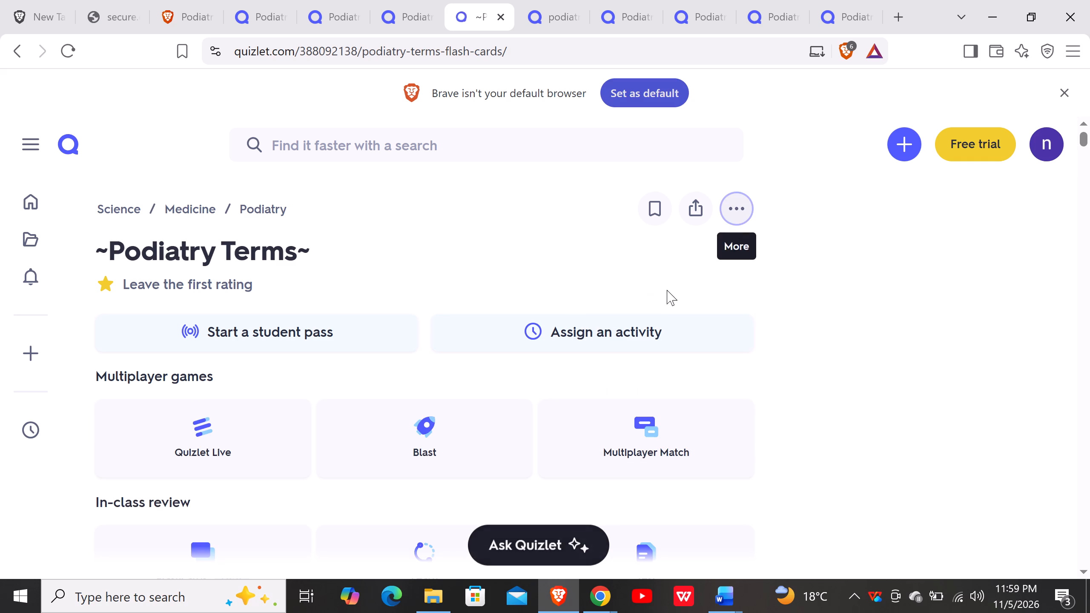
scroll(660, 380, "down", 3)
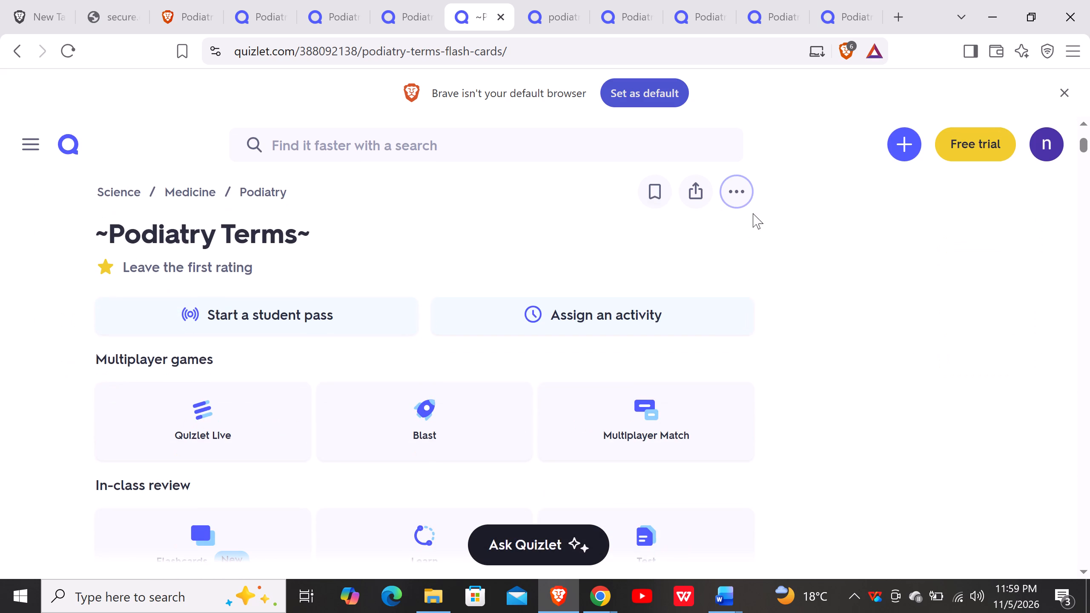
left_click(734, 188)
left_click(692, 276)
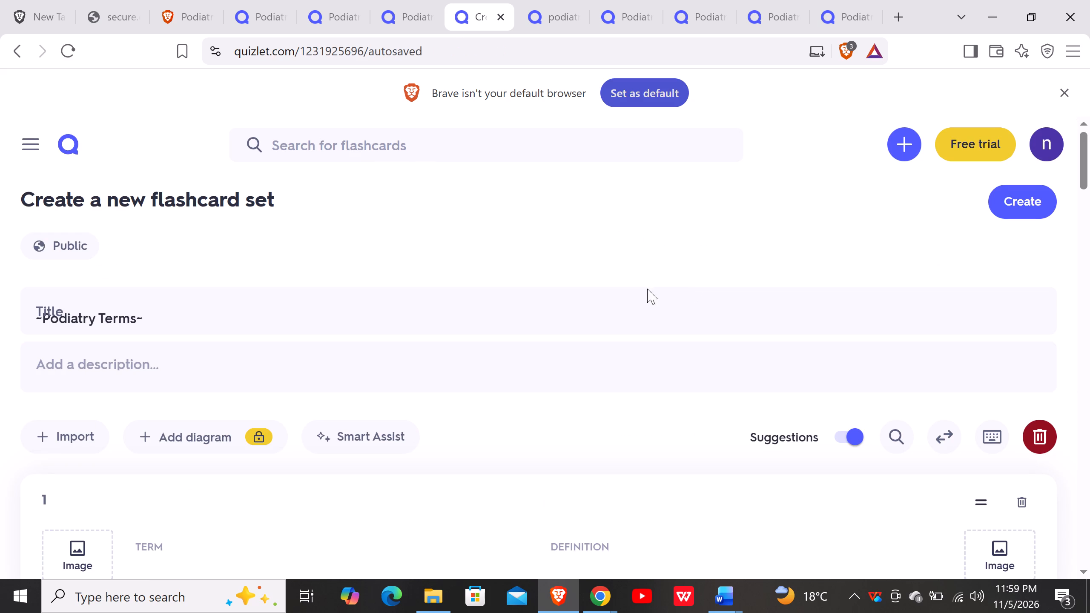
Make the copied ~Podiatry Terms~ set private by setting its visibility to Just me, and save the access settings.
left_click(77, 241)
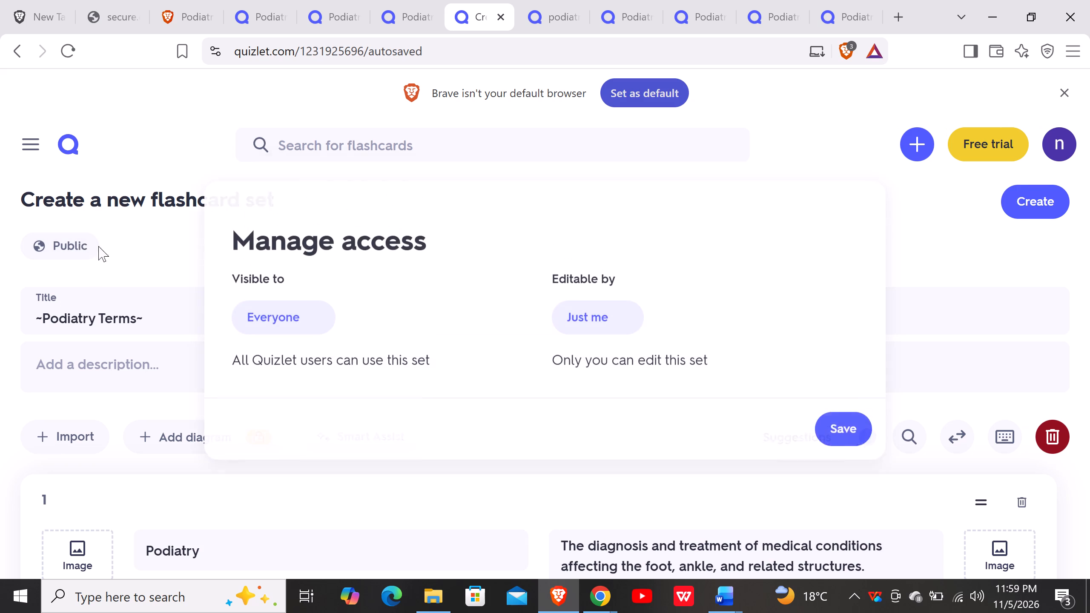
left_click(274, 319)
left_click(322, 326)
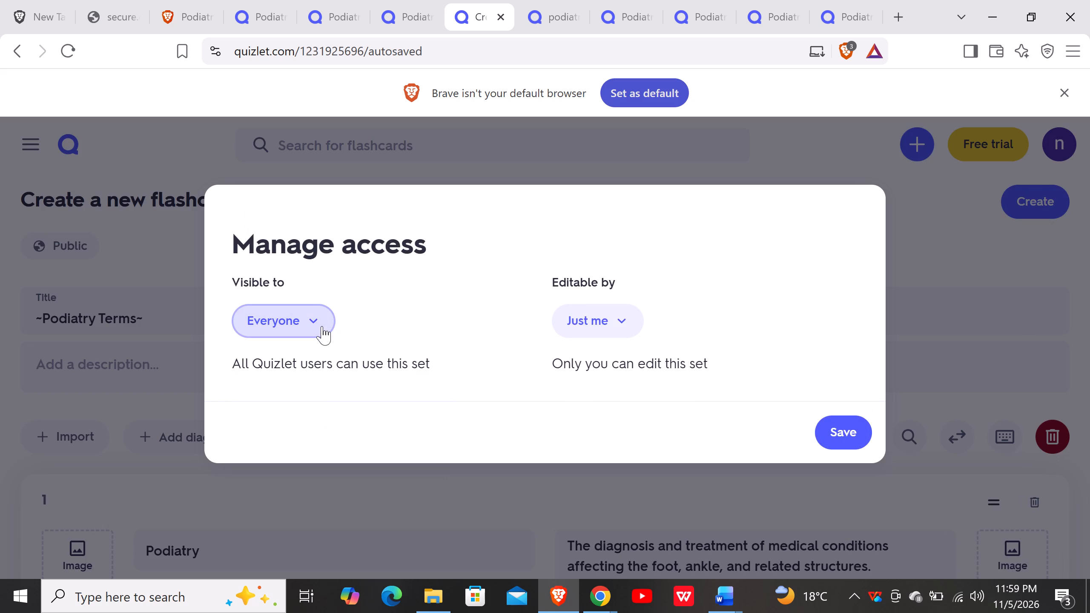
left_click(322, 326)
left_click(283, 470)
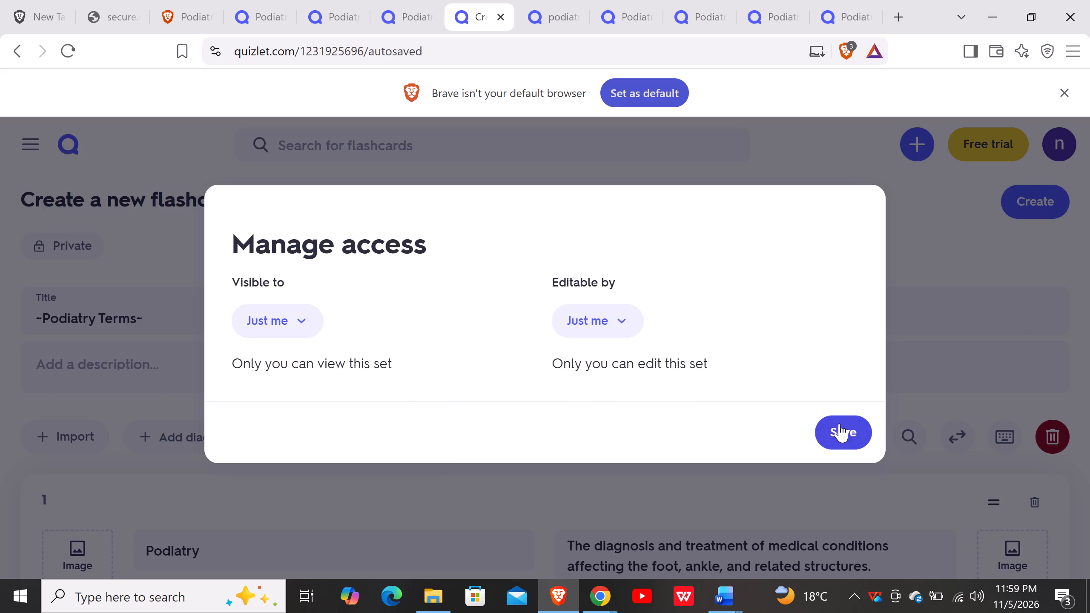
left_click(838, 429)
Create the copied ~Podiatry Terms~ set and dismiss the "Start teaching this material" dialog.
left_click(1022, 206)
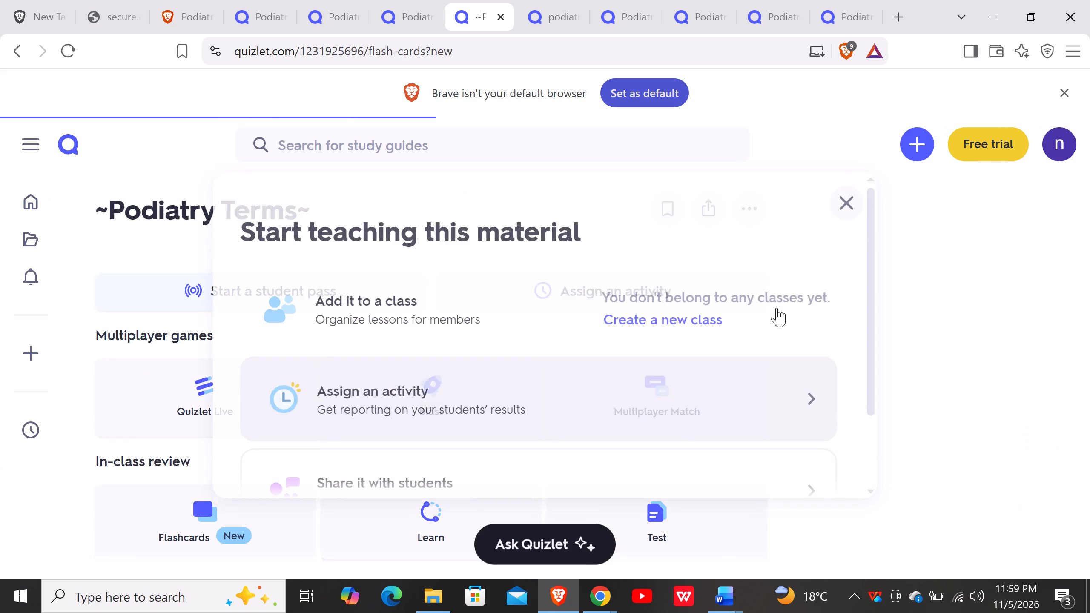
left_click(858, 201)
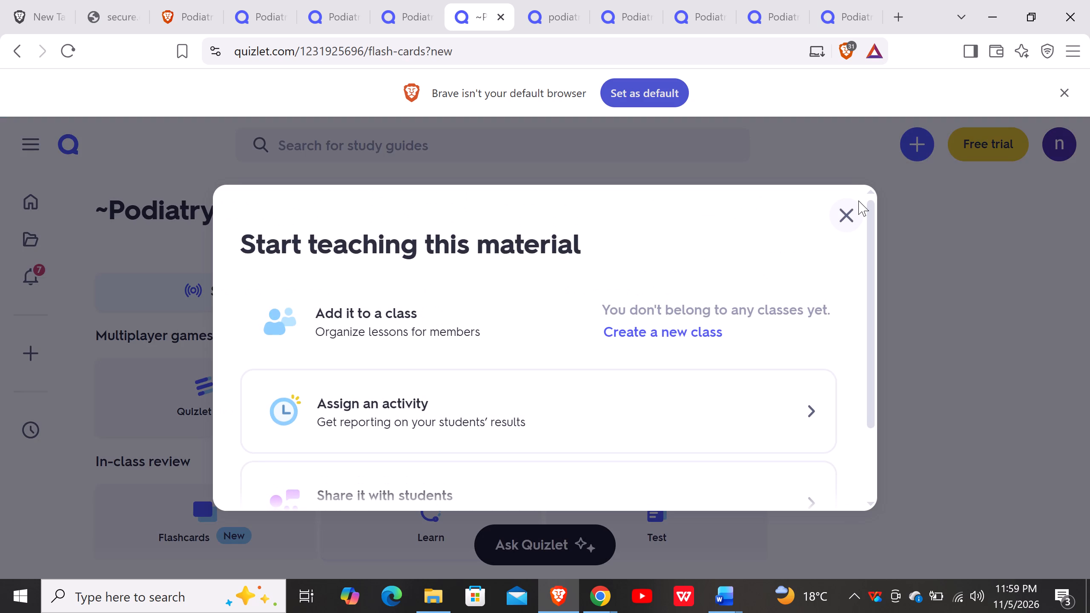
left_click(848, 219)
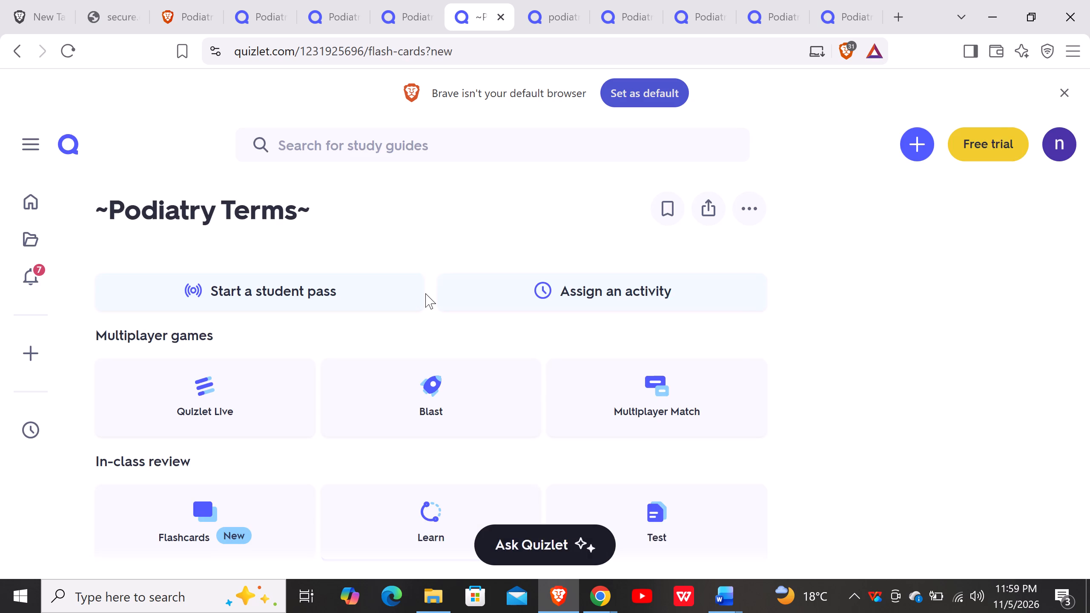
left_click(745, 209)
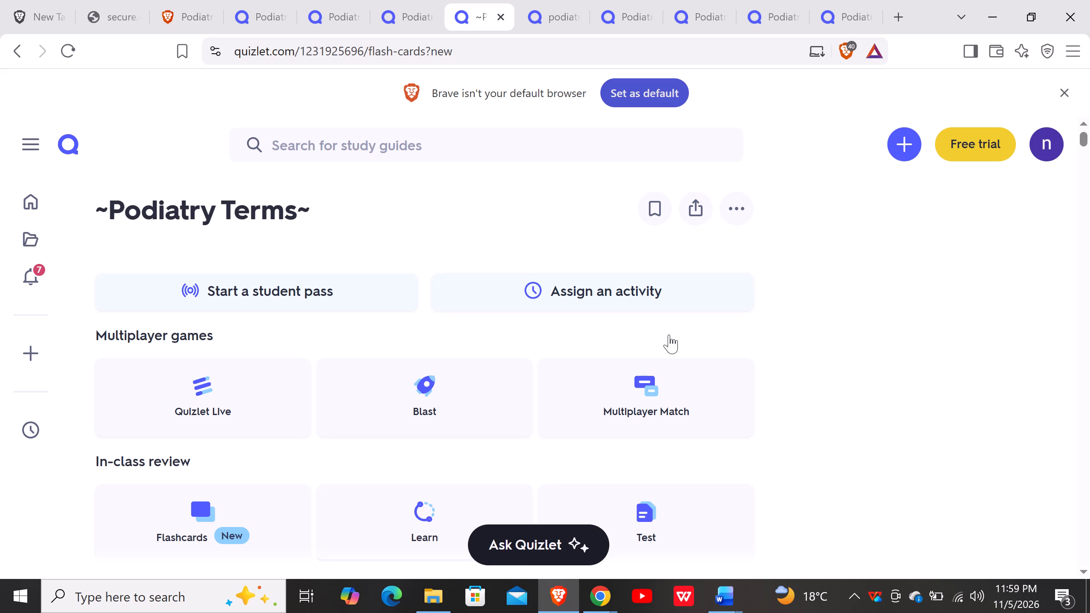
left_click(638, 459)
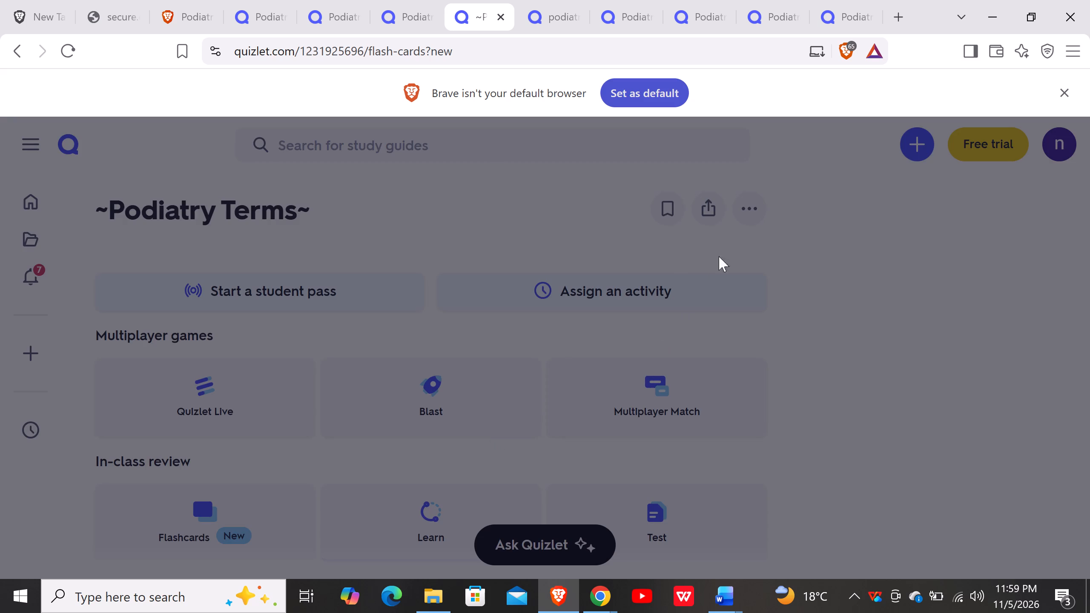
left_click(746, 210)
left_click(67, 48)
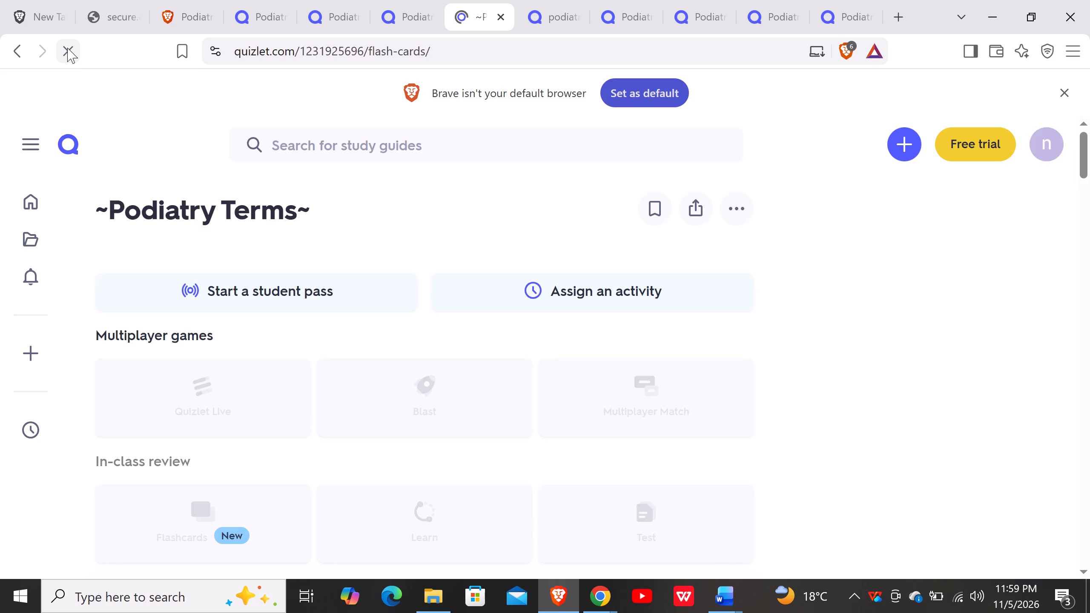
Export the ~Podiatry Terms~ set with " - Correct Answer: " between term and definition and a new line between rows, and copy the text.
left_click(734, 216)
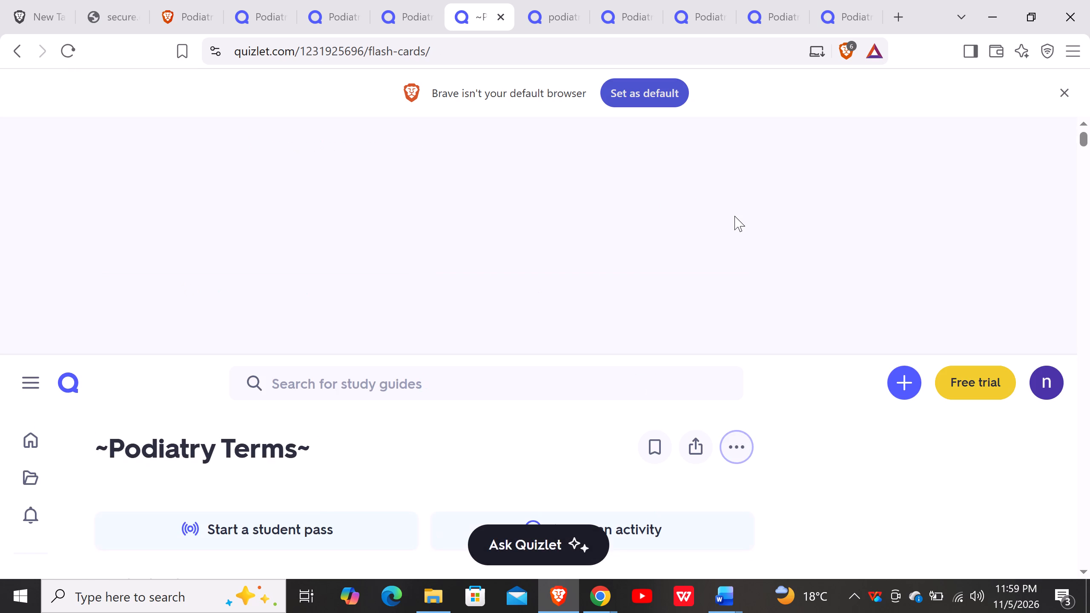
scroll(613, 323, "down", 3)
left_click(740, 196)
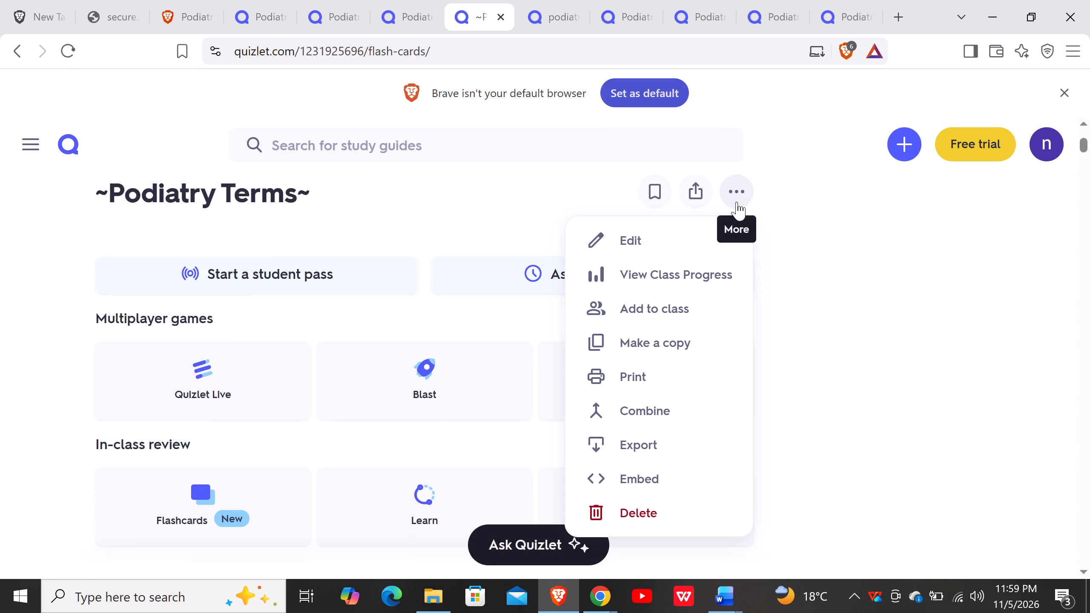
left_click(686, 450)
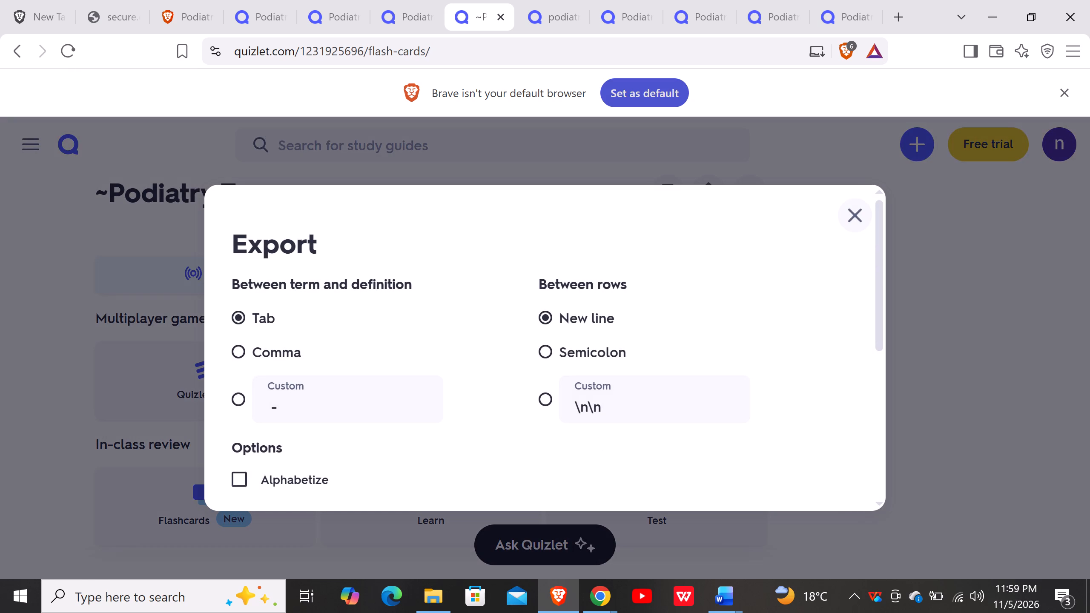
left_click(285, 407)
key("c")
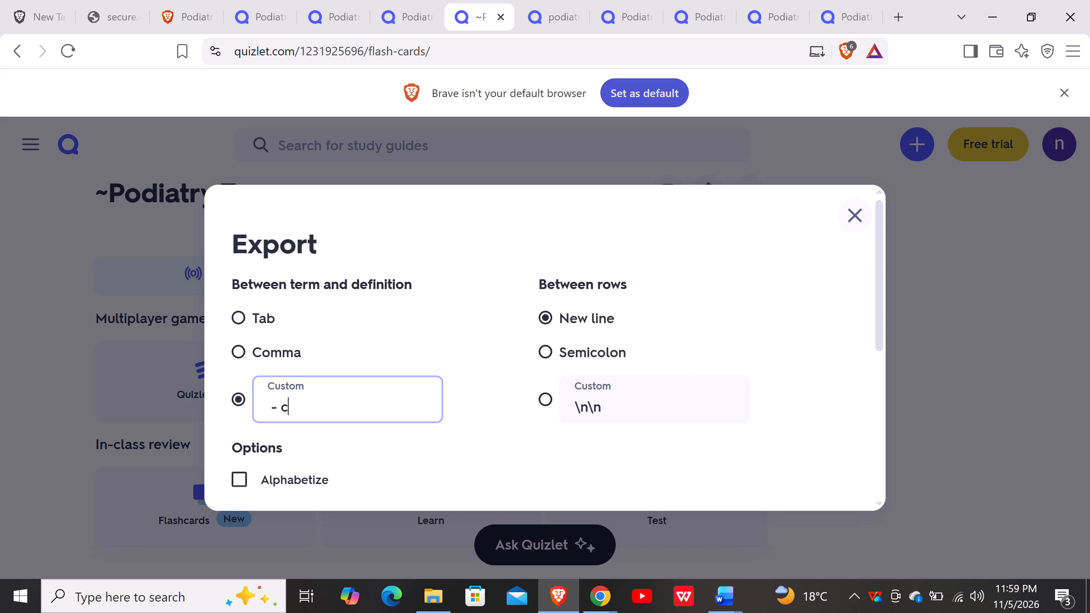
key("c")
type("rrect")
key("space")
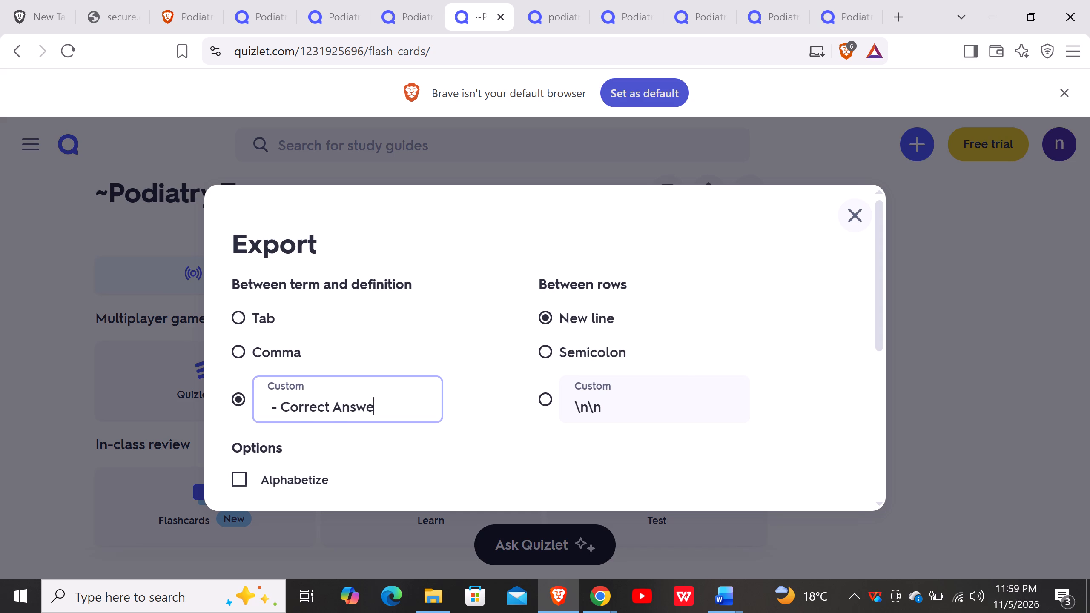
type(":")
key("space")
scroll(619, 318, "down", 4)
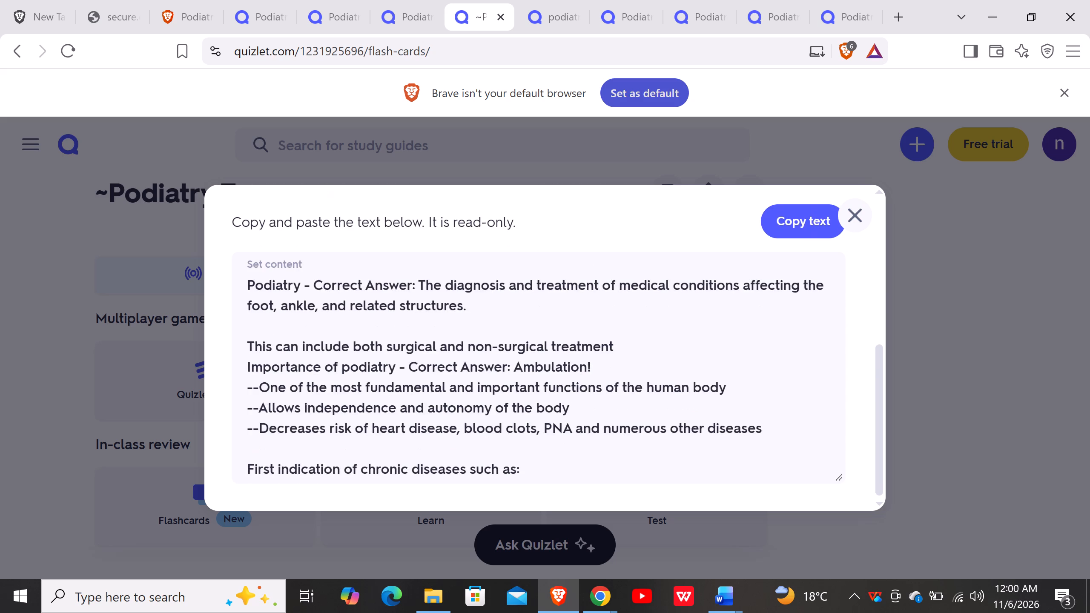
left_click(803, 217)
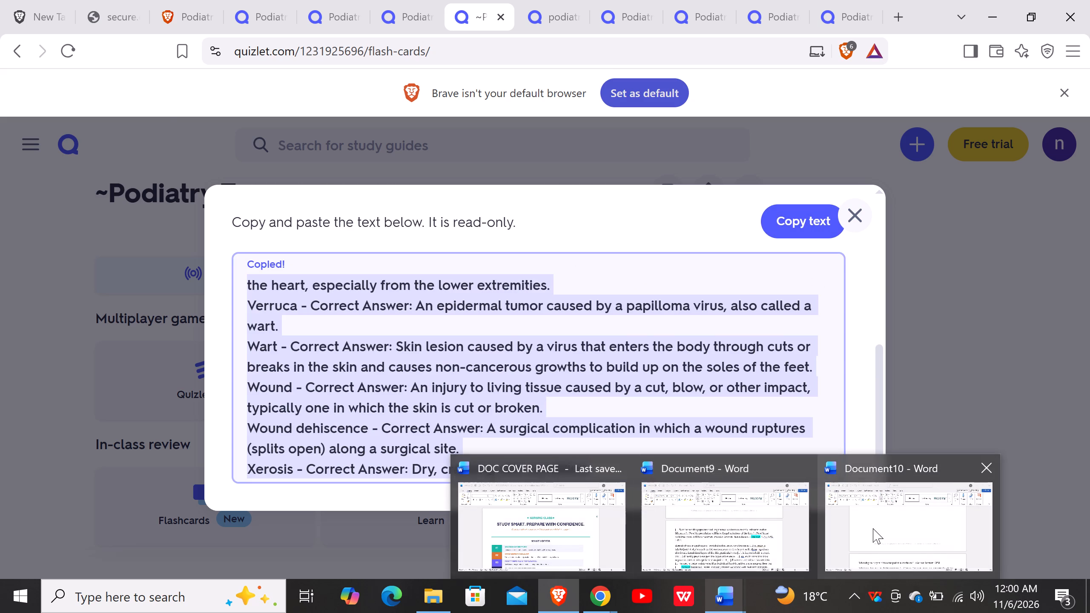
Switch to Document10 in Word and paste the exported podiatry terms on a new line after the final "science: 3.1" answer.
left_click(873, 528)
scroll(637, 421, "down", 10)
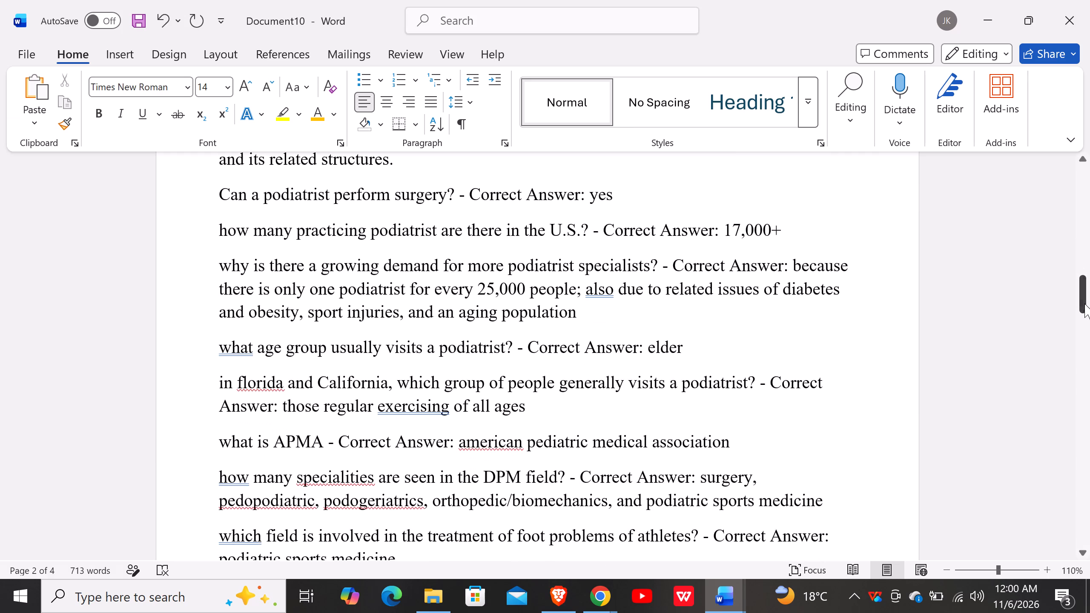
left_click_drag(1084, 304, 1087, 457)
scroll(485, 383, "down", 12)
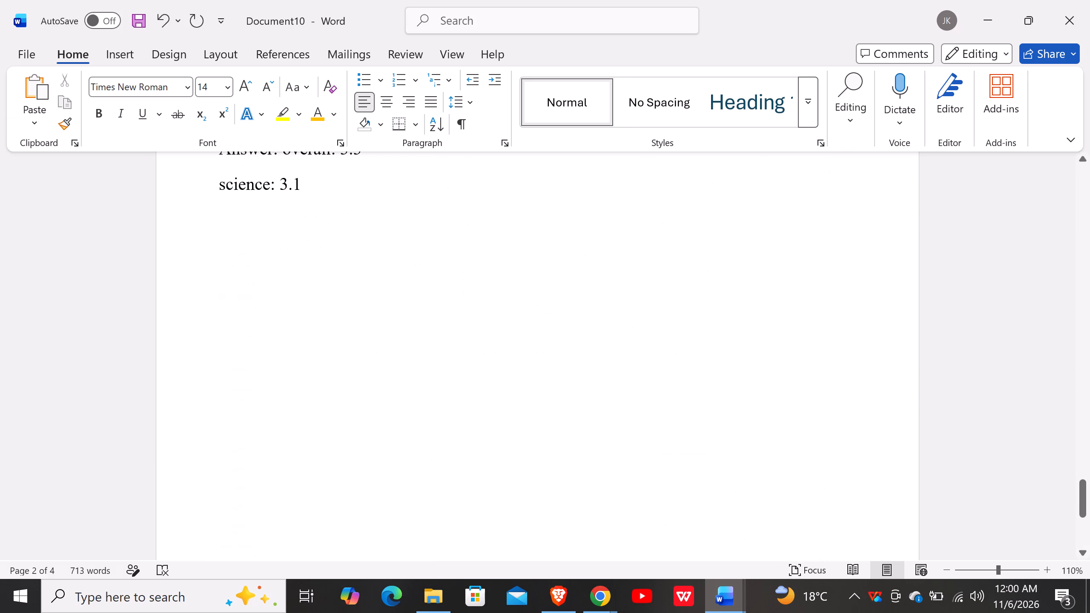
left_click(321, 190)
key("Return")
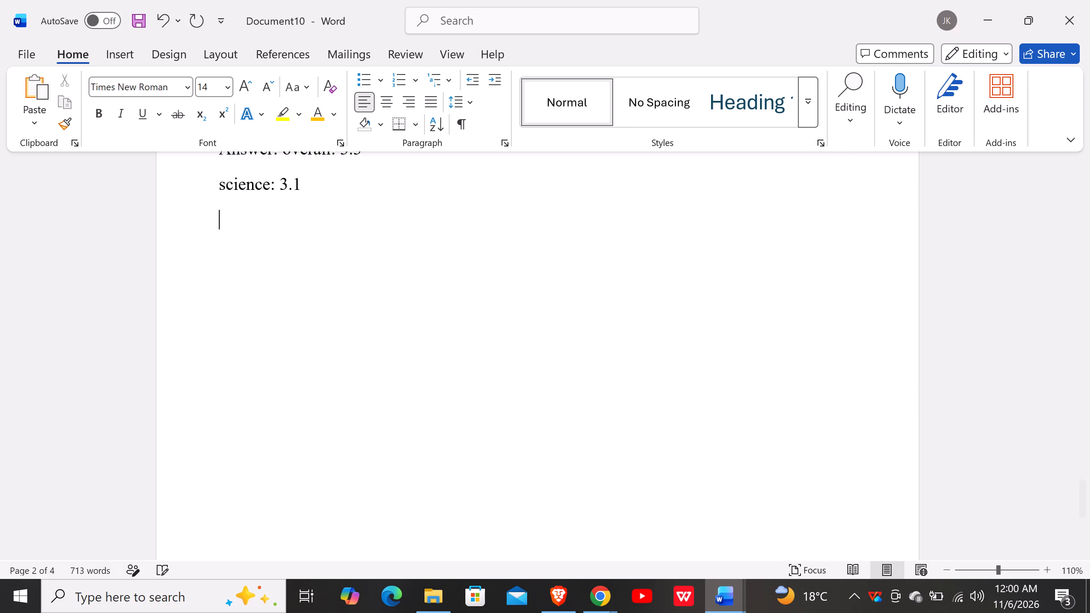
key("ctrl+v")
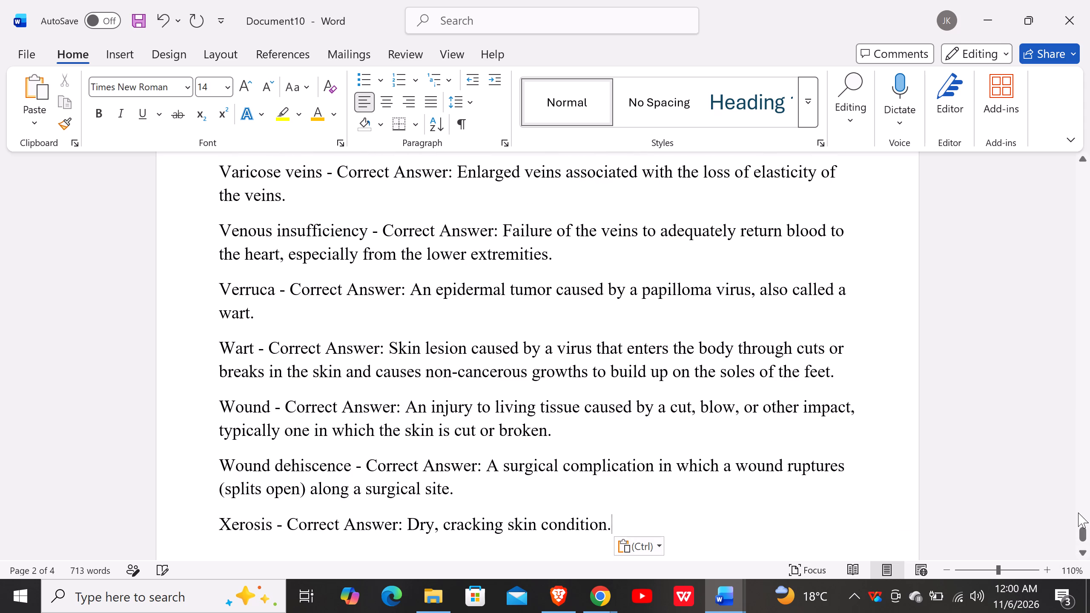
left_click(1083, 532)
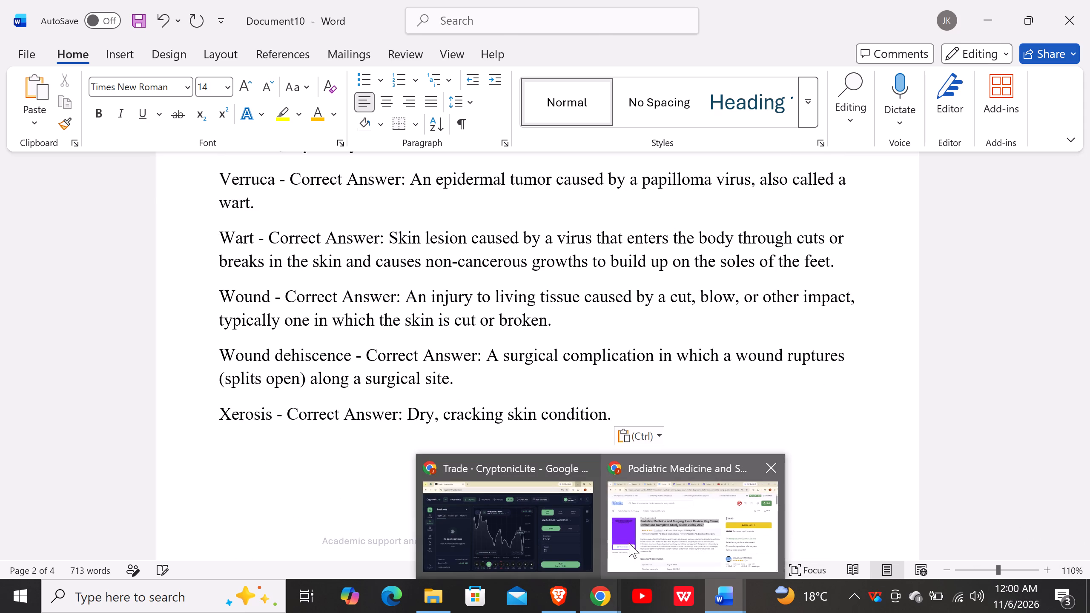
Switch to Brave, open the Podiatric surgery - Exam 1 set, and sign in to Quizlet when requesting a copy of it.
left_click(567, 588)
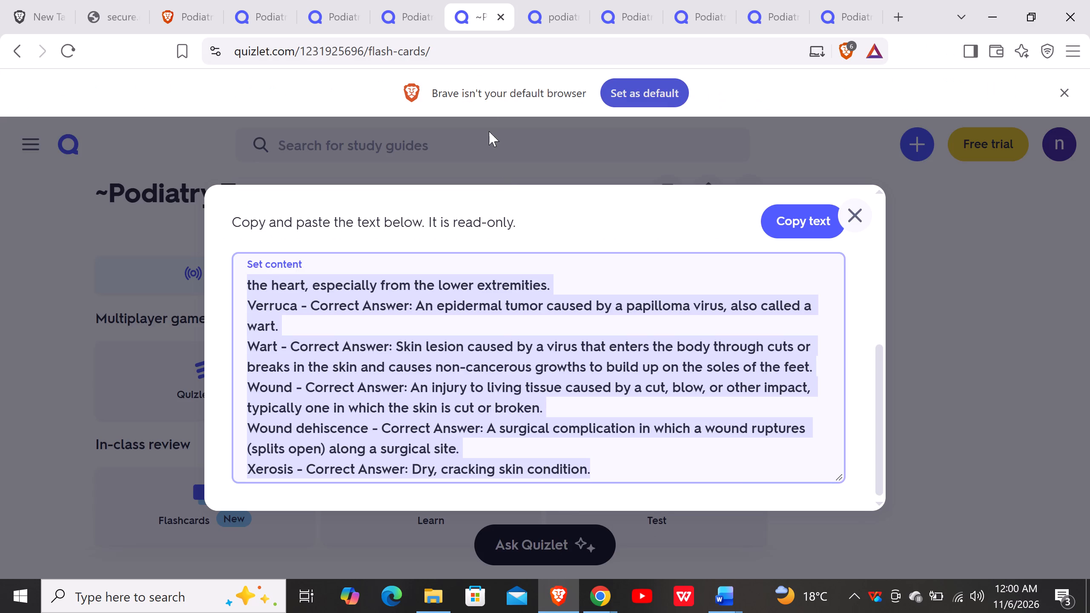
left_click(548, 3)
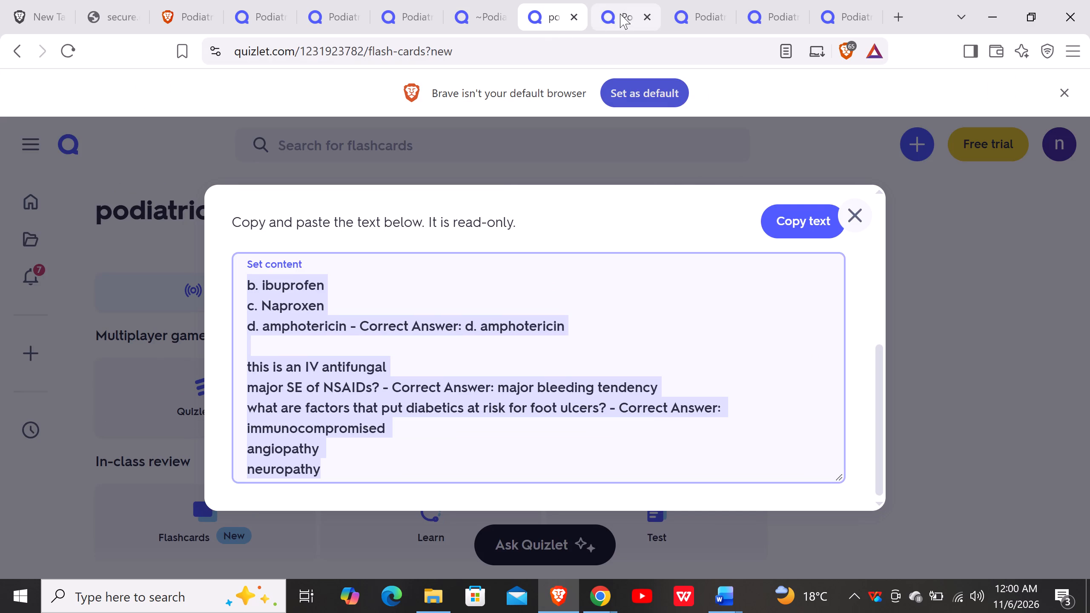
left_click(620, 14)
scroll(563, 212, "down", 2)
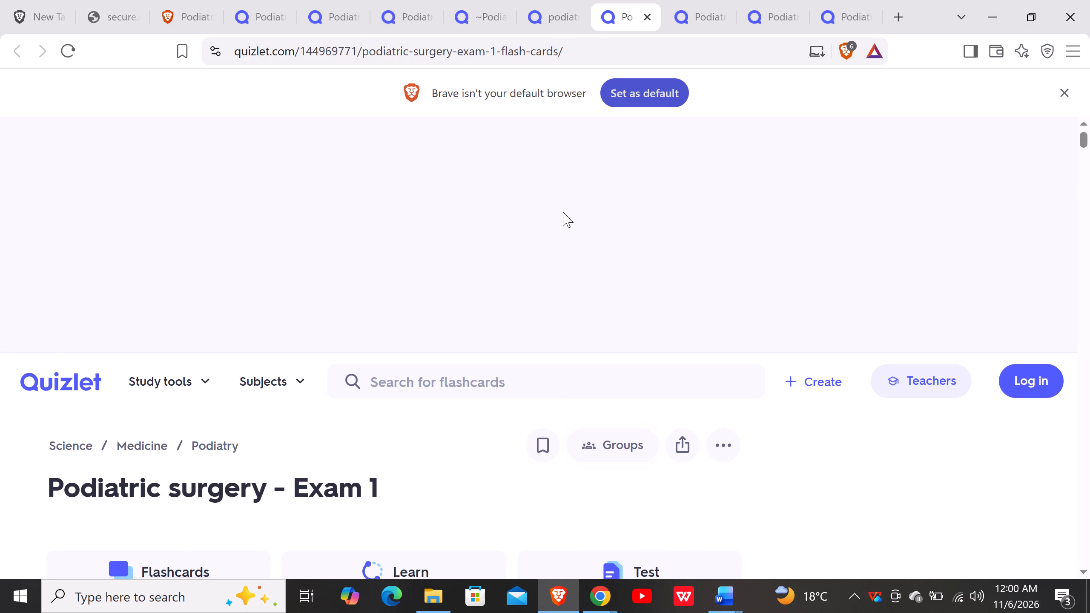
scroll(563, 212, "down", 5)
scroll(563, 212, "up", 4)
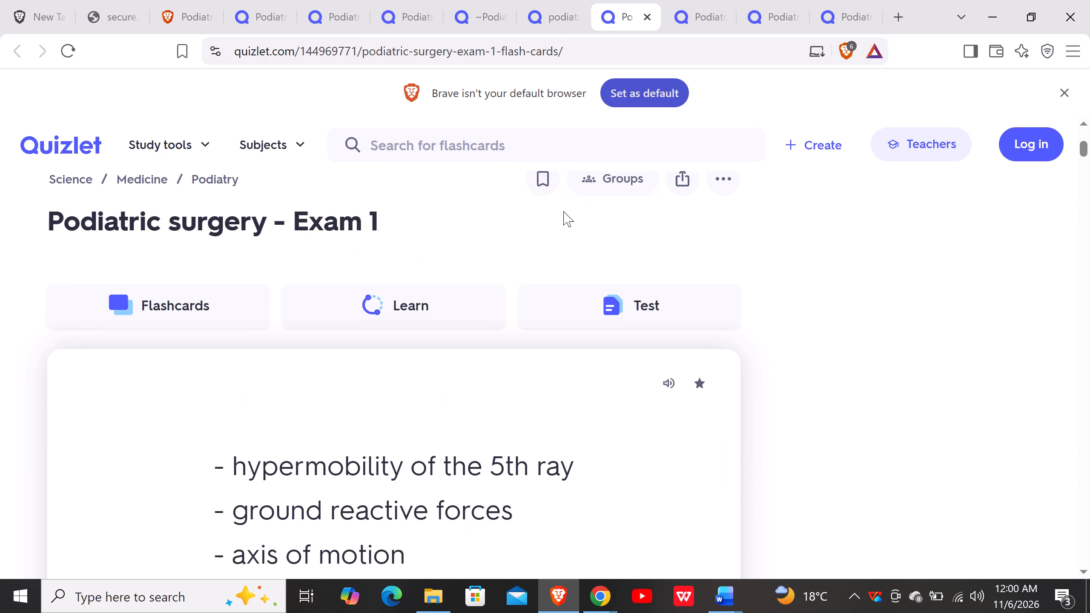
scroll(563, 211, "up", 1)
left_click(733, 266)
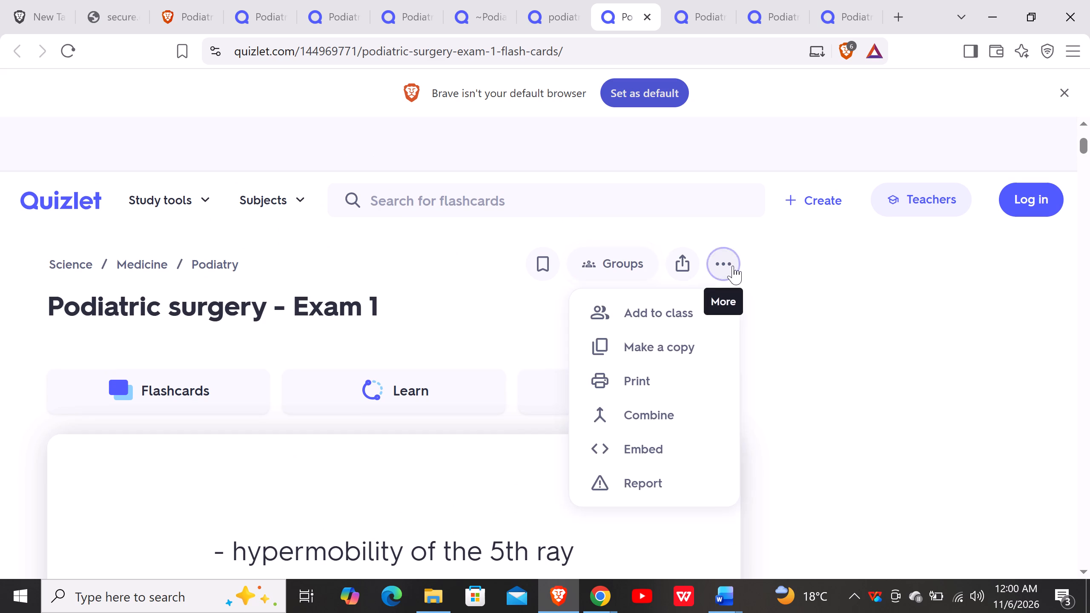
left_click(667, 340)
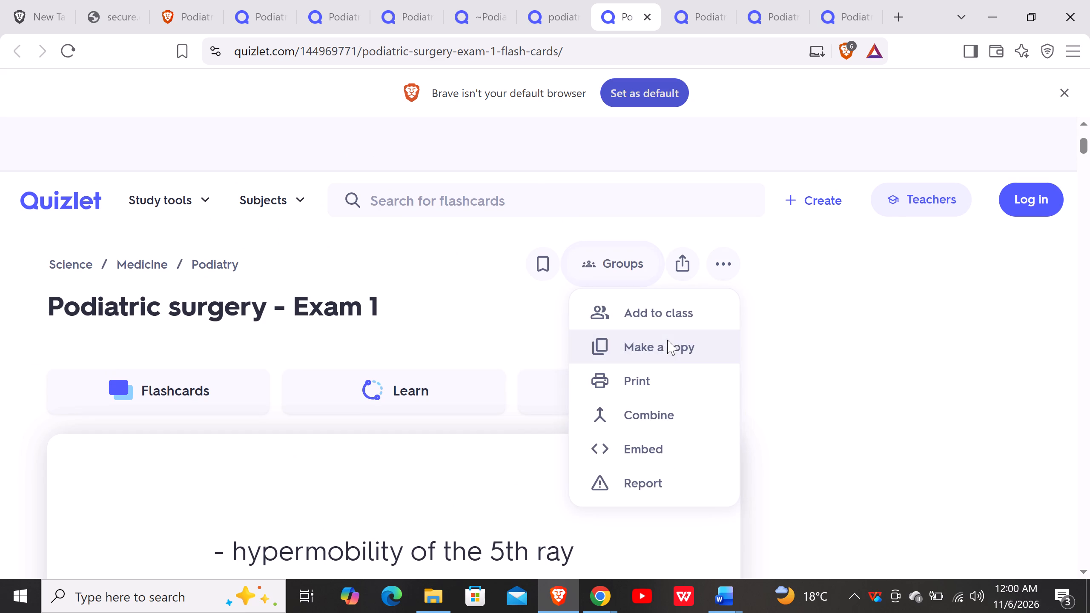
left_click(772, 247)
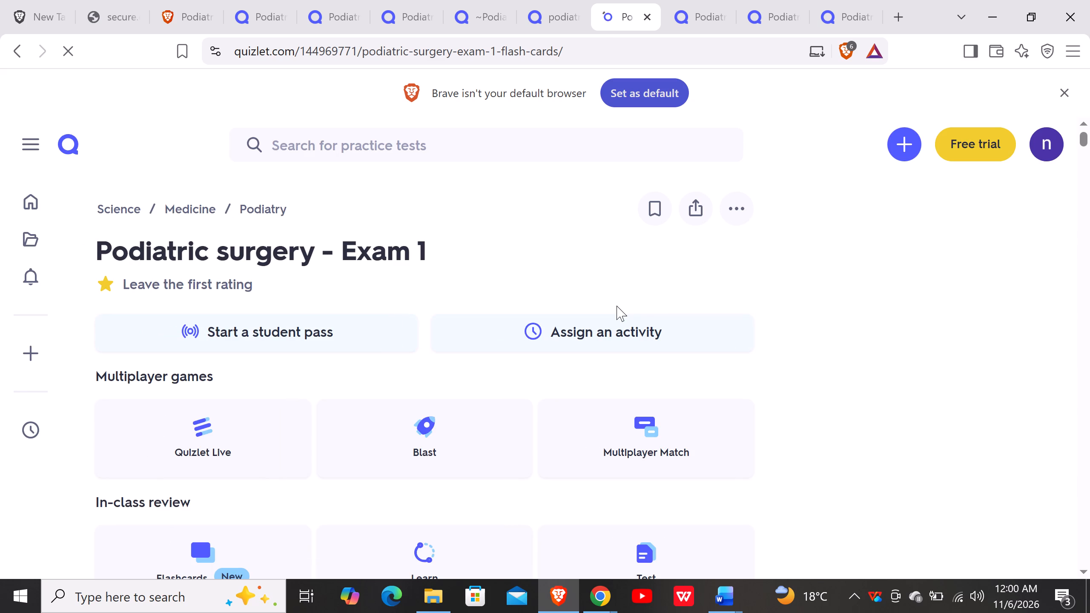
Make a copy of the Podiatric surgery - Exam 1 set.
scroll(617, 304, "down", 3)
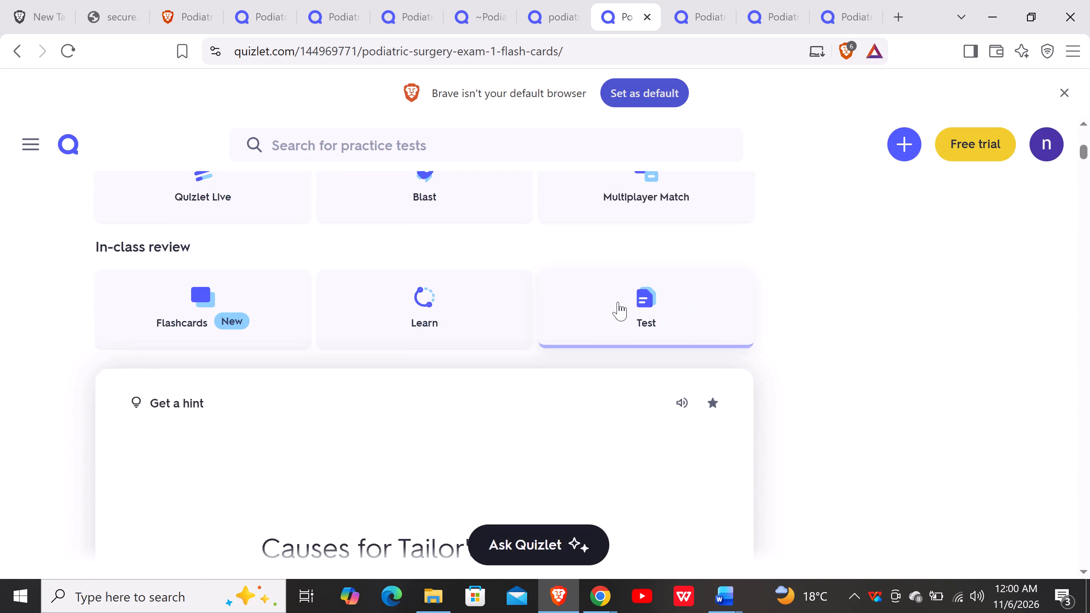
scroll(618, 302, "down", 4)
scroll(618, 302, "up", 3)
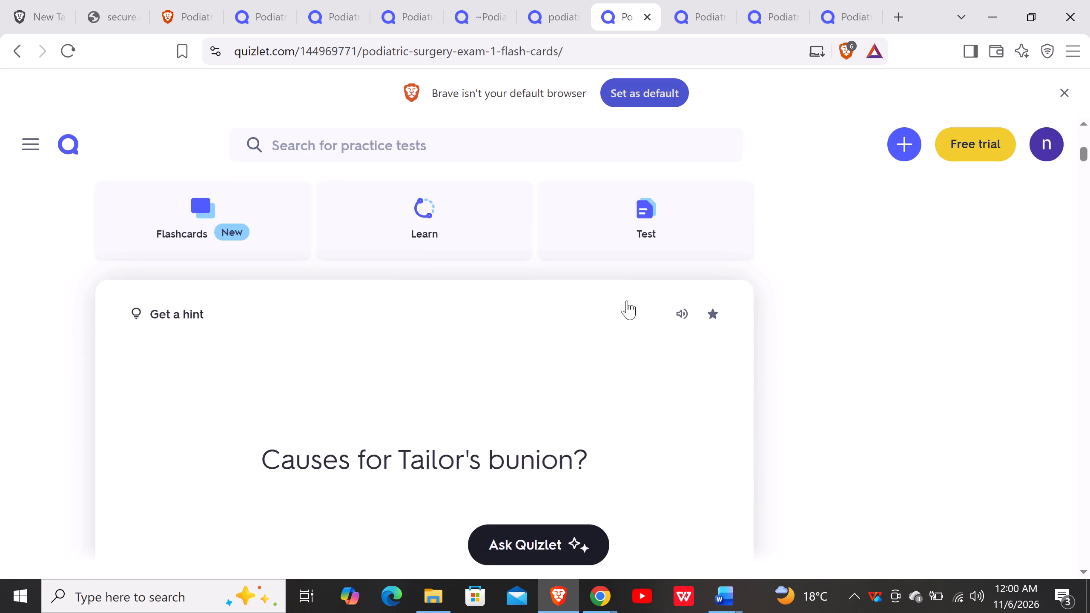
scroll(627, 301, "up", 4)
left_click(743, 206)
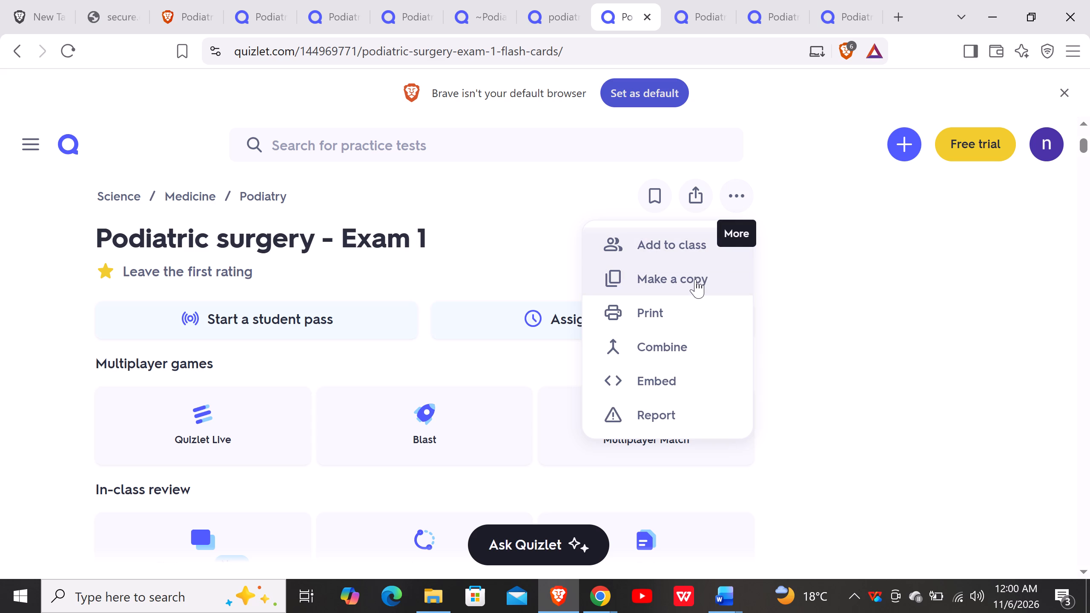
left_click(695, 279)
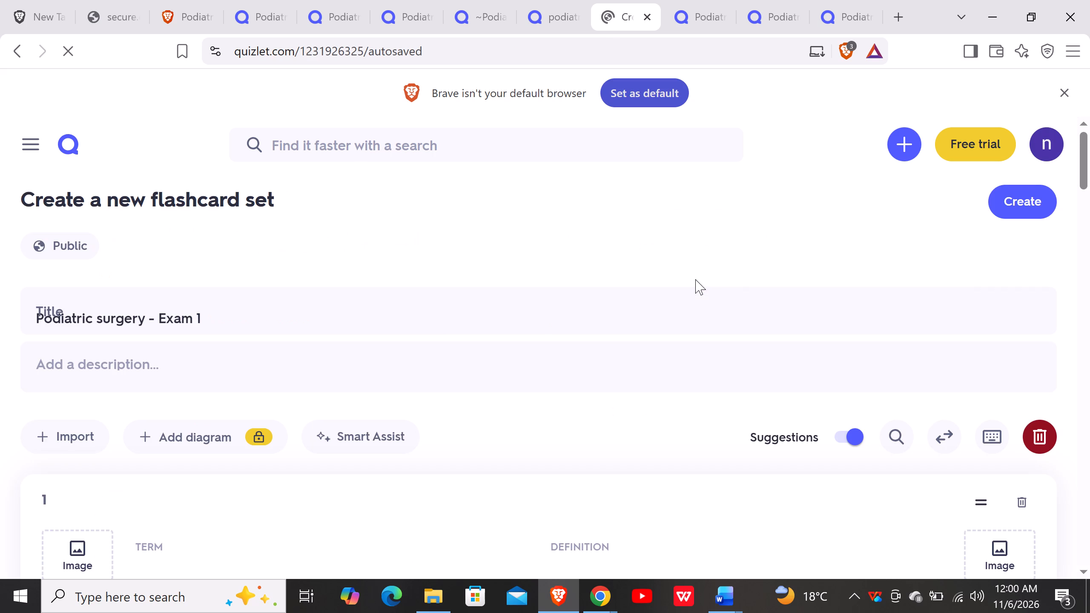
Make the copied Podiatric surgery - Exam 1 set private by setting its visibility to Just me, and save the access settings.
left_click(58, 240)
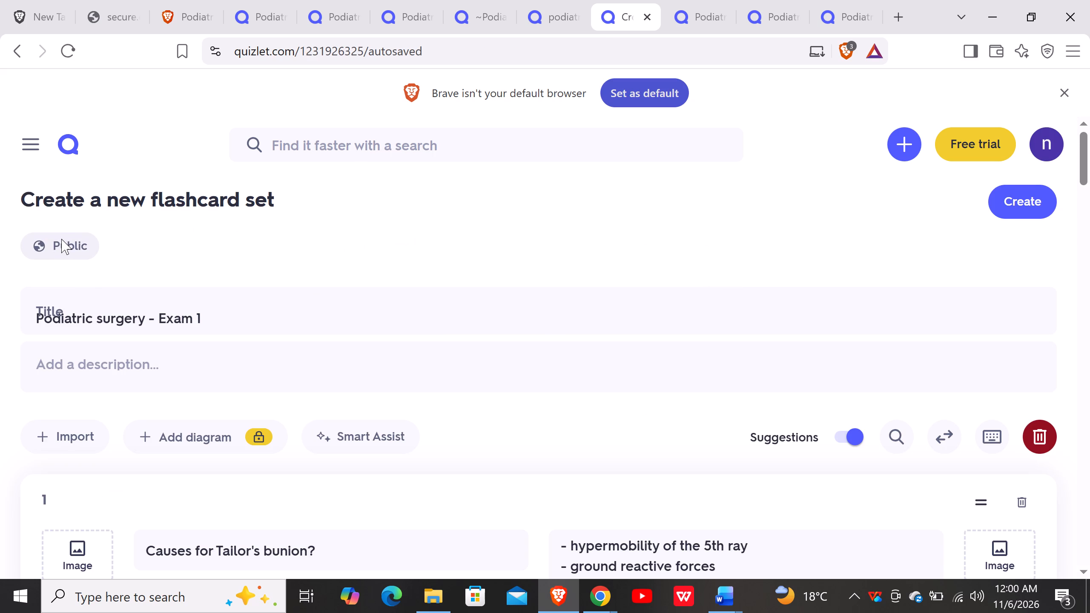
left_click(313, 329)
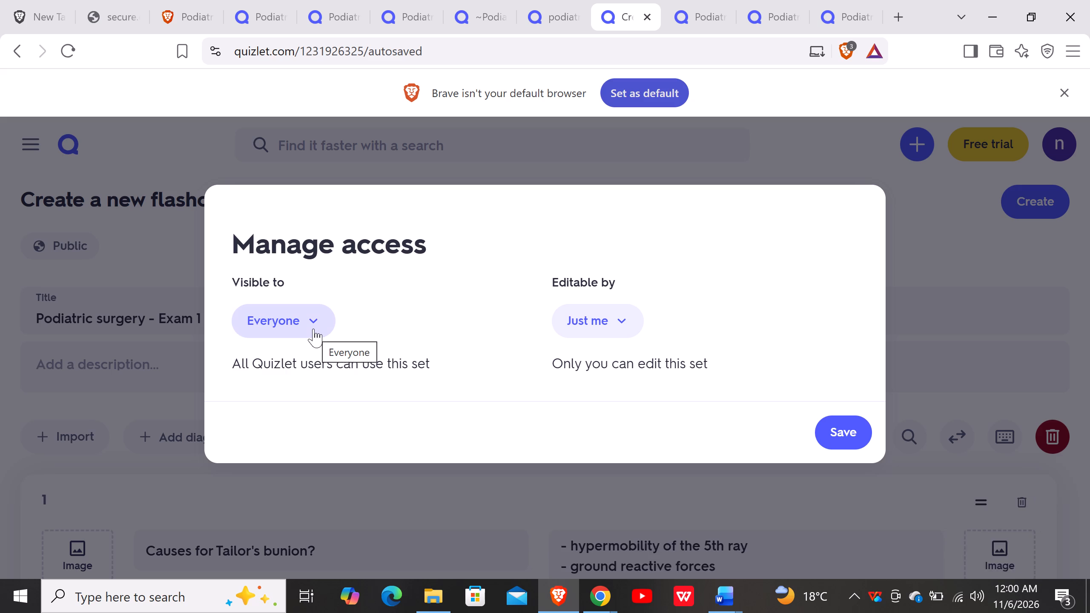
left_click(322, 470)
left_click(858, 427)
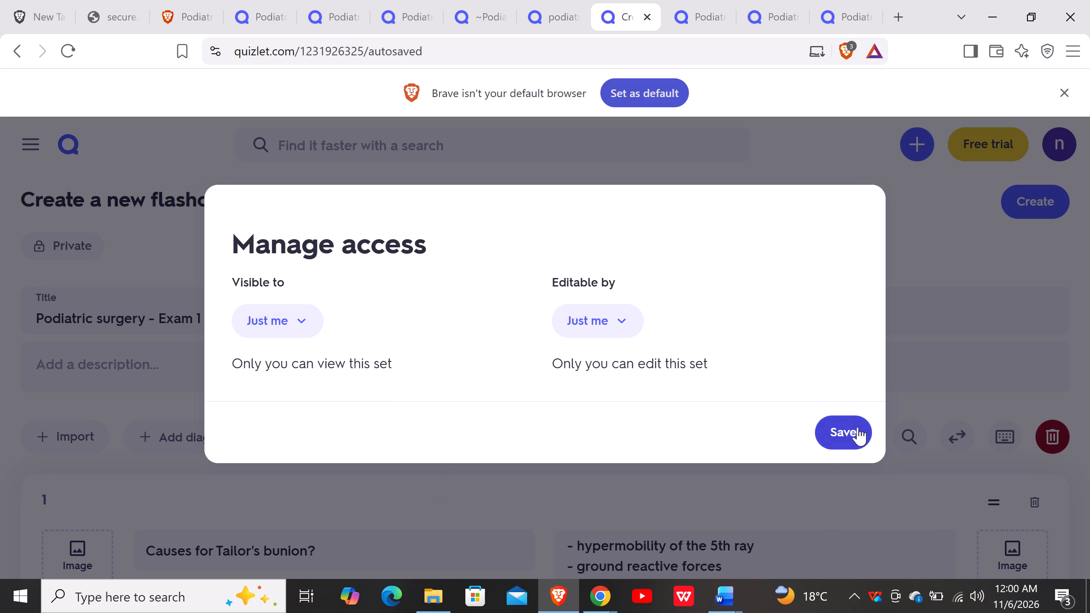
Create the copied Podiatric surgery - Exam 1 set and dismiss the "Start teaching this material" dialog.
left_click(1025, 215)
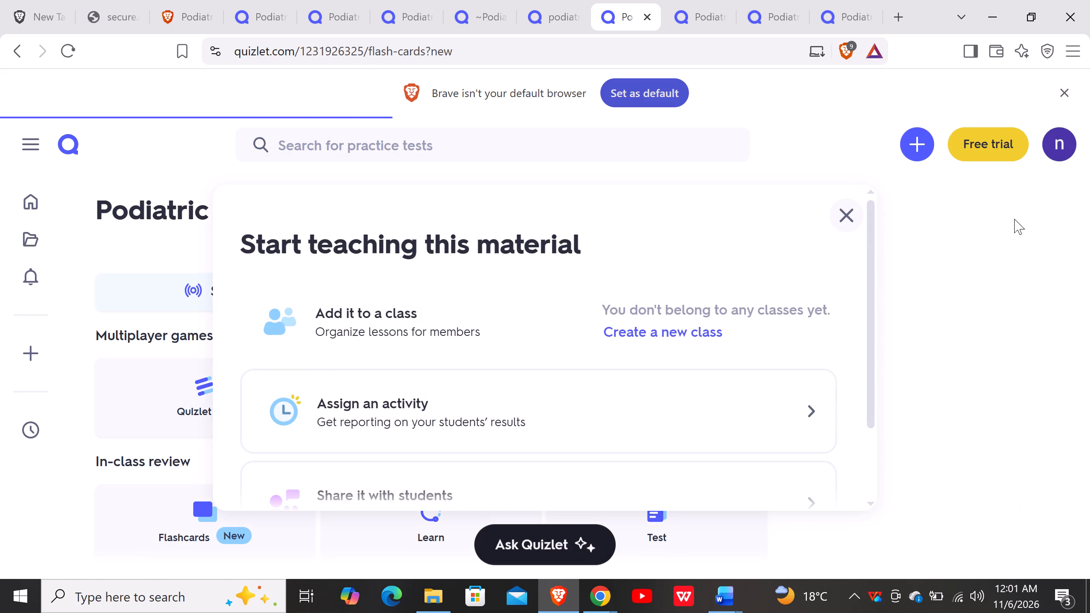
left_click(852, 216)
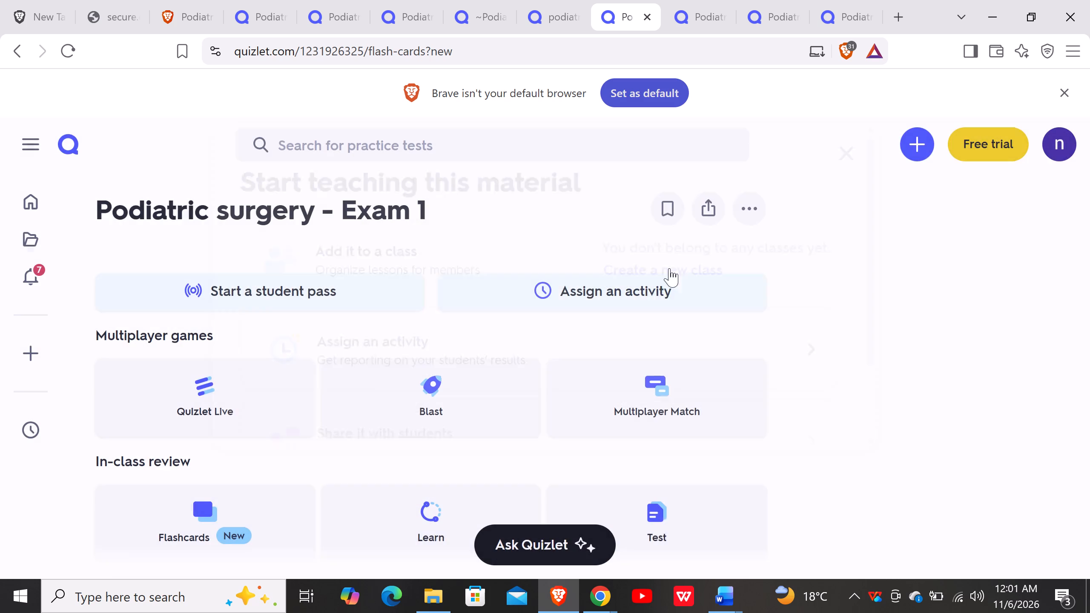
Export the Podiatric surgery - Exam 1 set with " - Correct Answer:" between term and definition and a new line between rows, and copy the text.
scroll(460, 269, "up", 1)
left_click(732, 204)
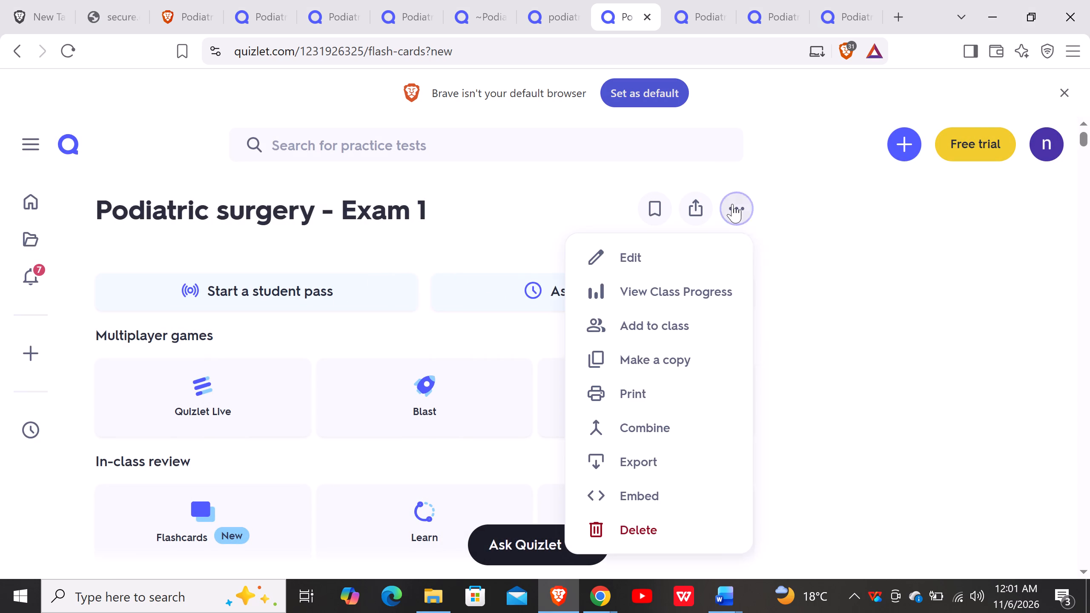
left_click(622, 458)
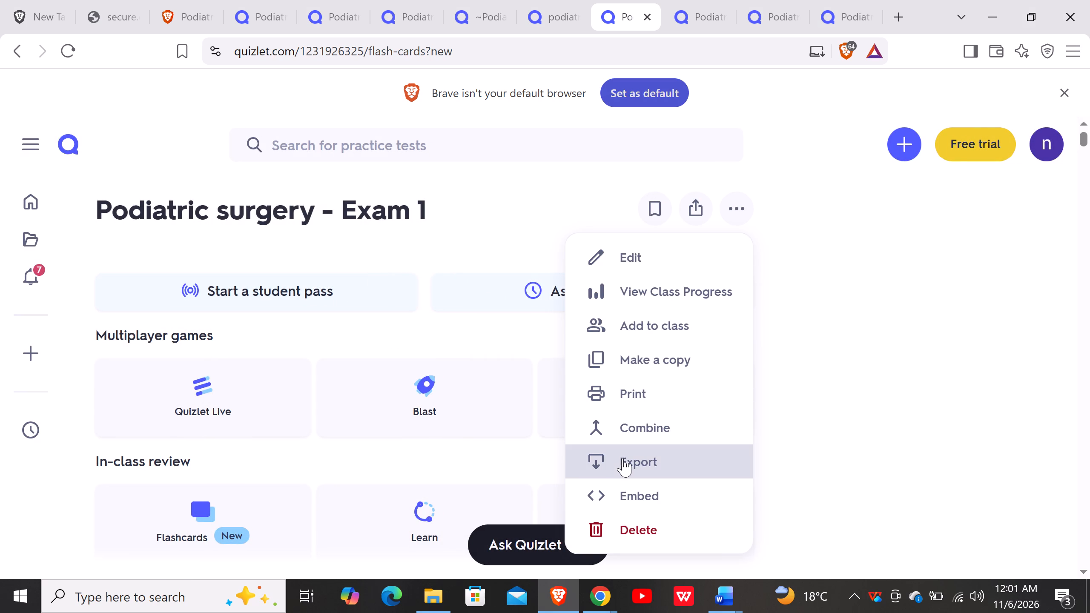
left_click(314, 399)
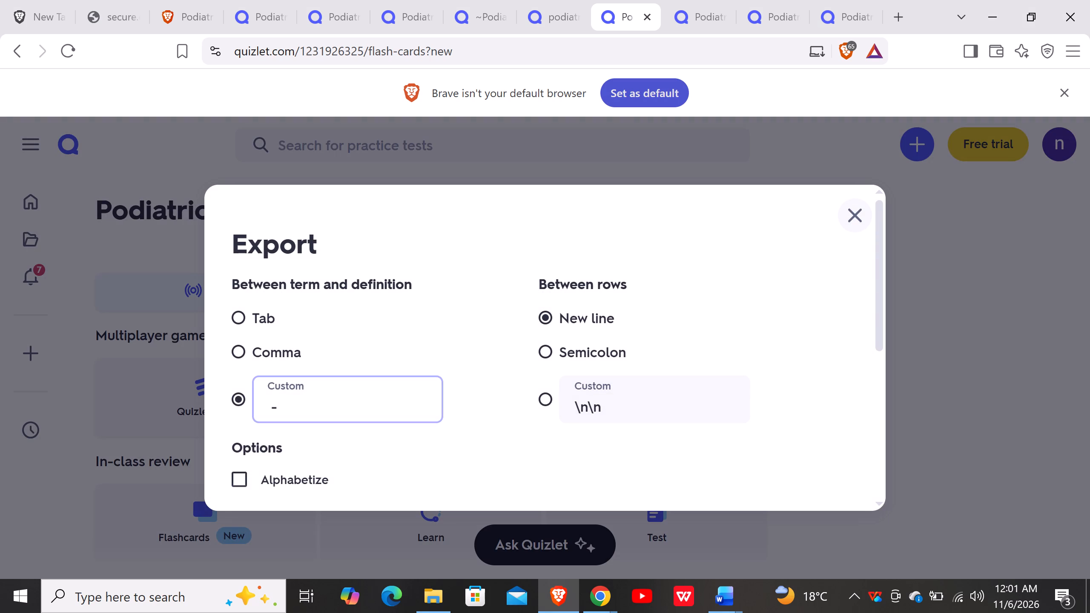
left_click(293, 405)
key("a")
key("BackSpace")
key("BackSpace")
type("nswer")
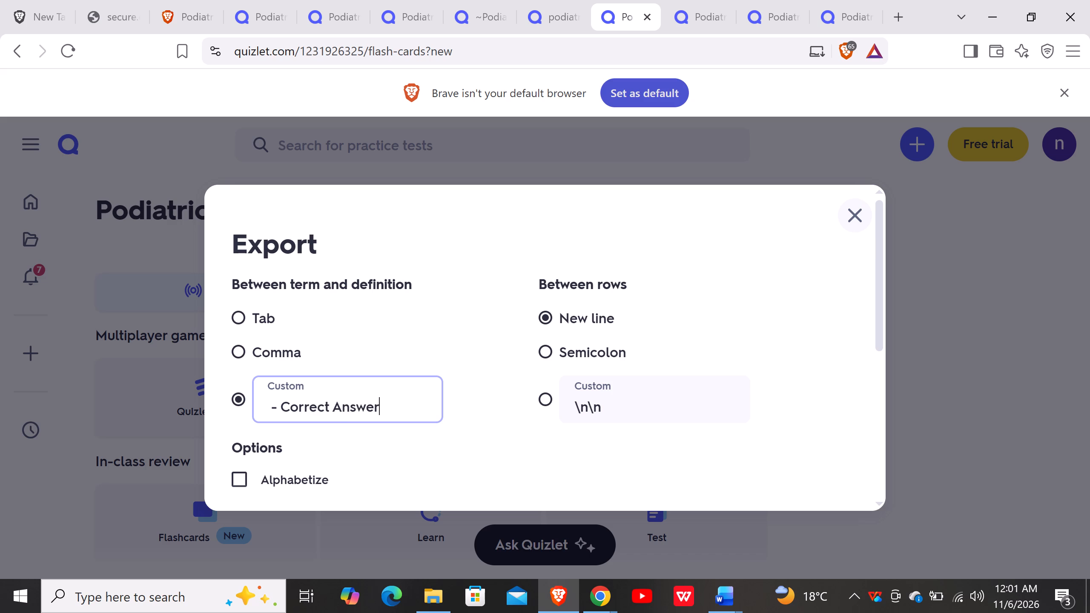
key("shift+colon")
scroll(441, 330, "down", 1)
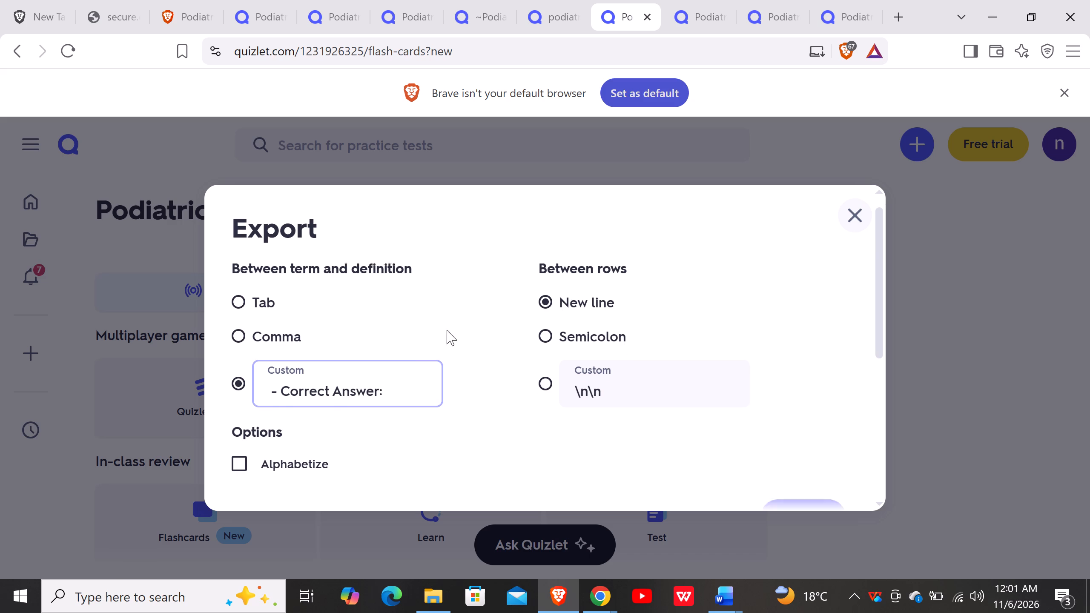
scroll(447, 330, "down", 2)
left_click(797, 280)
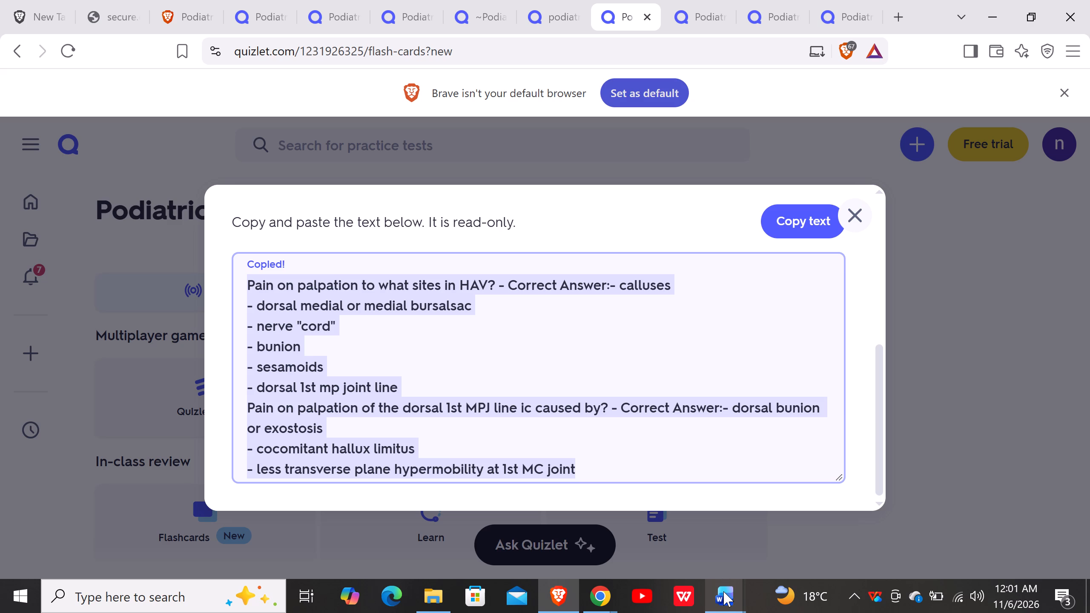
Switch to Document10 in Word and insert an empty line above "What degree do you obtain for podiatric medicine?", placing the cursor on it.
left_click(914, 545)
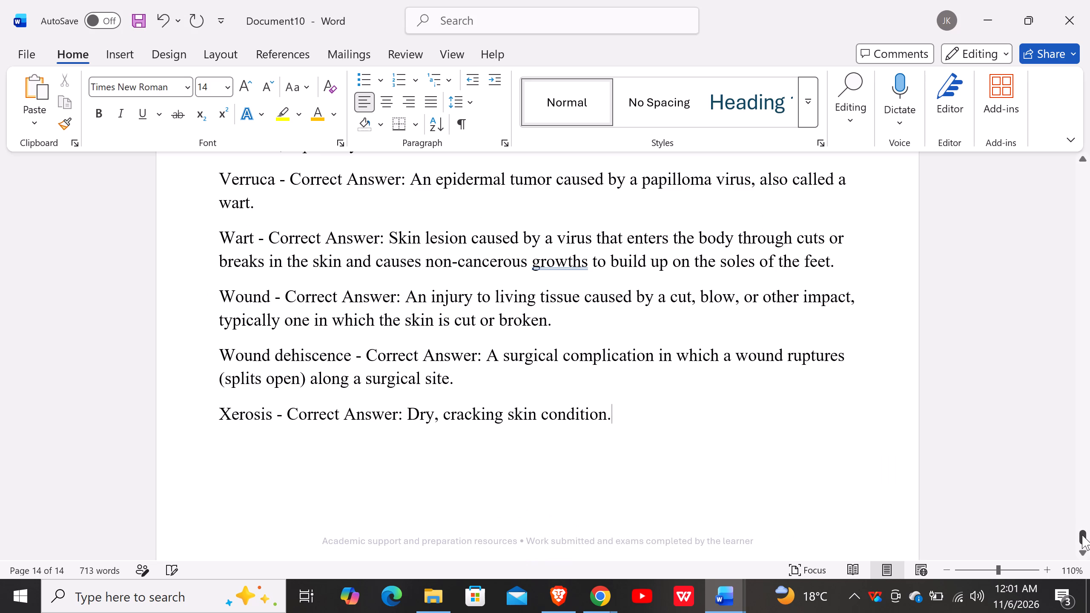
left_click_drag(1082, 535, 1089, 179)
scroll(360, 366, "down", 4)
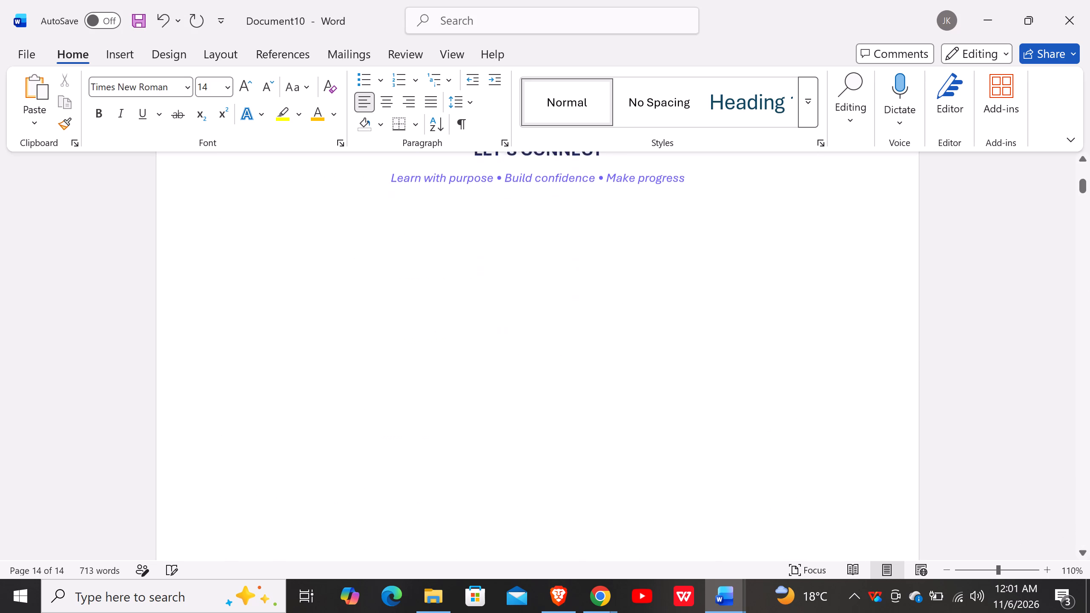
scroll(340, 380, "down", 7)
left_click(225, 430)
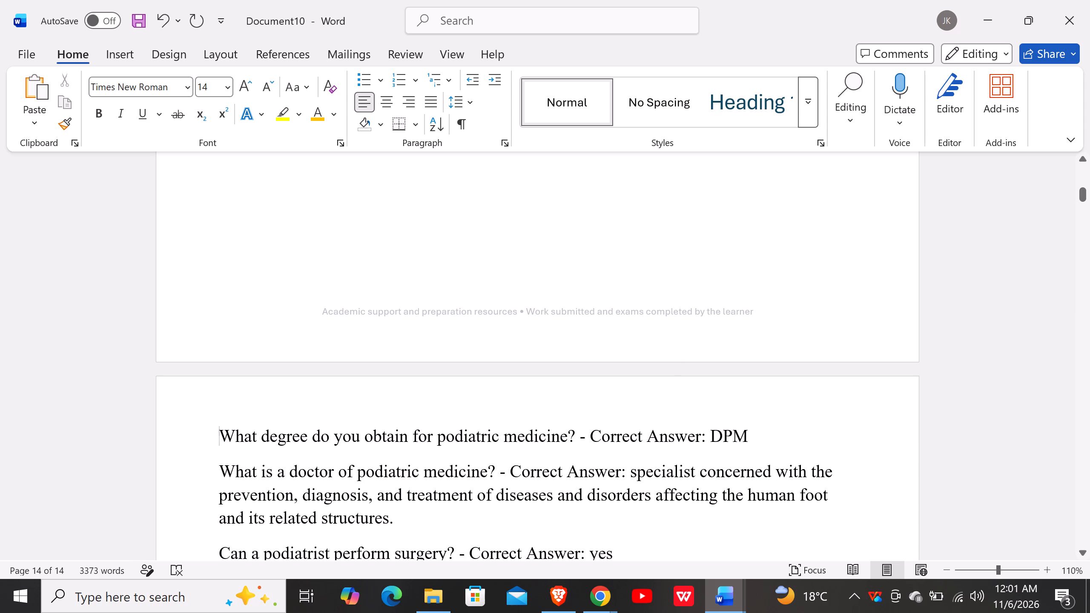
key("Return")
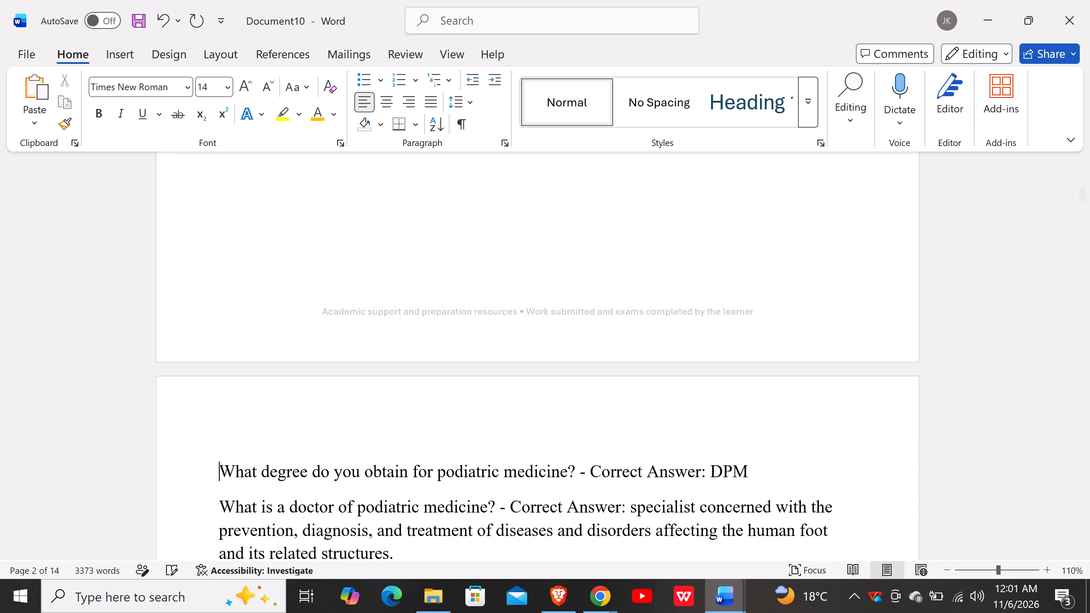
left_click(228, 435)
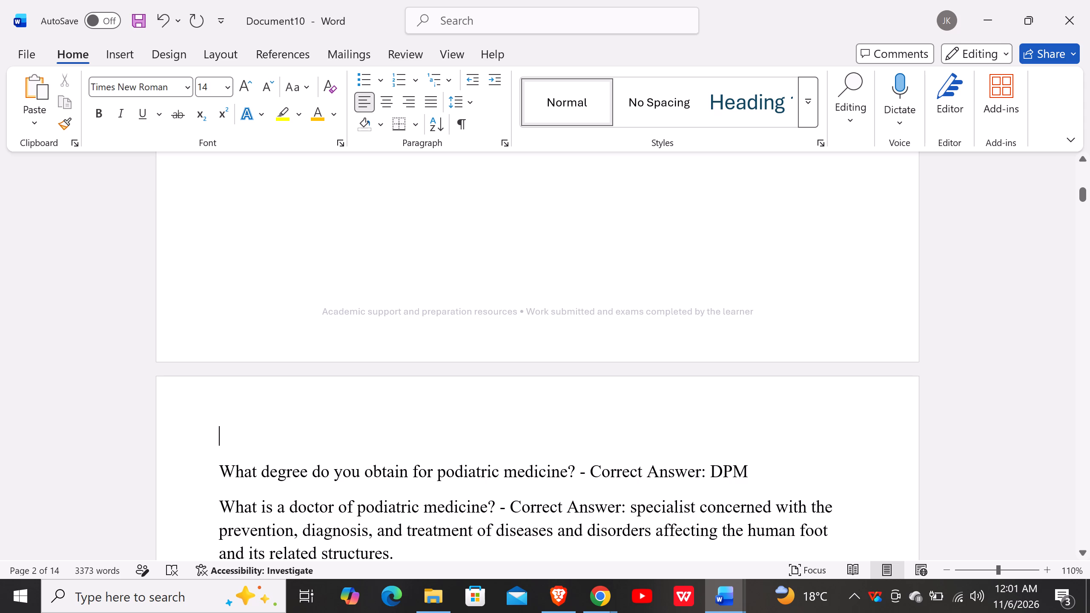